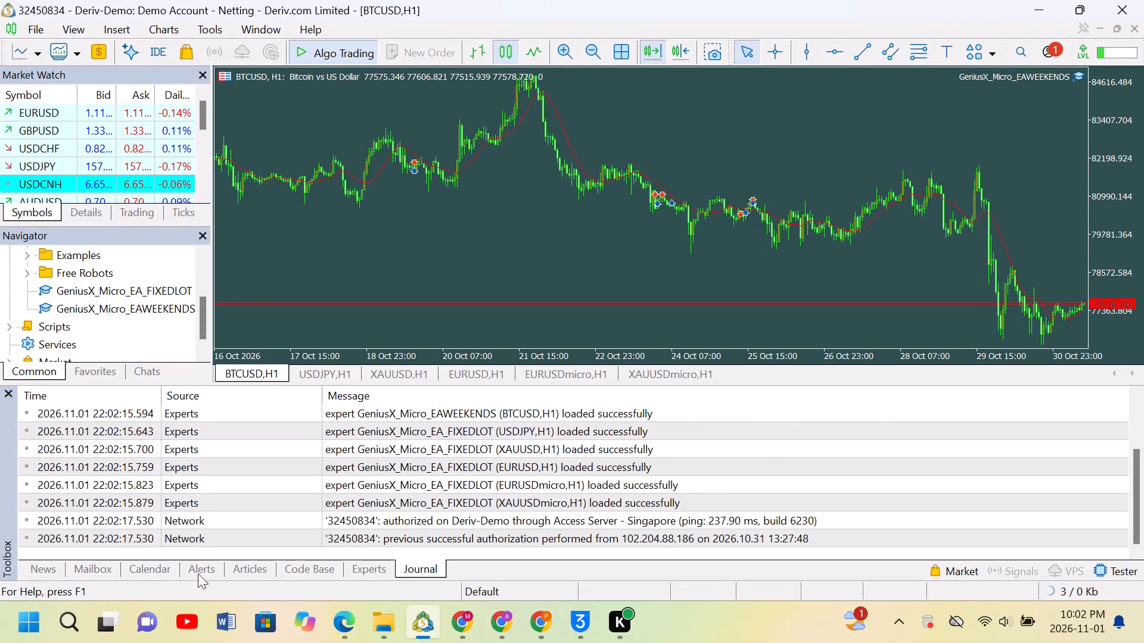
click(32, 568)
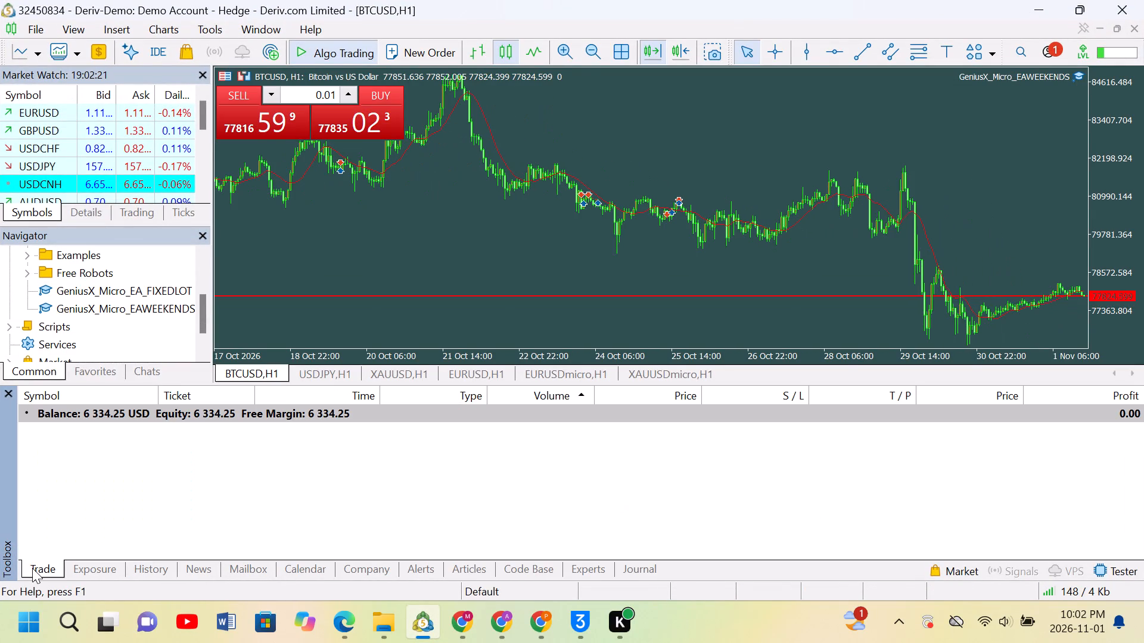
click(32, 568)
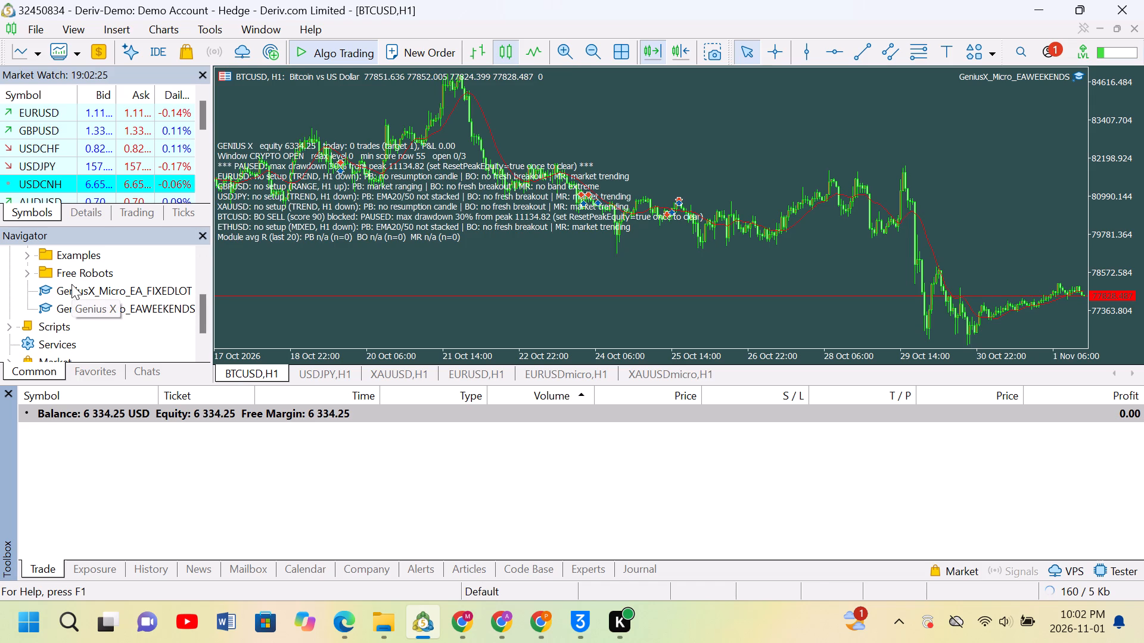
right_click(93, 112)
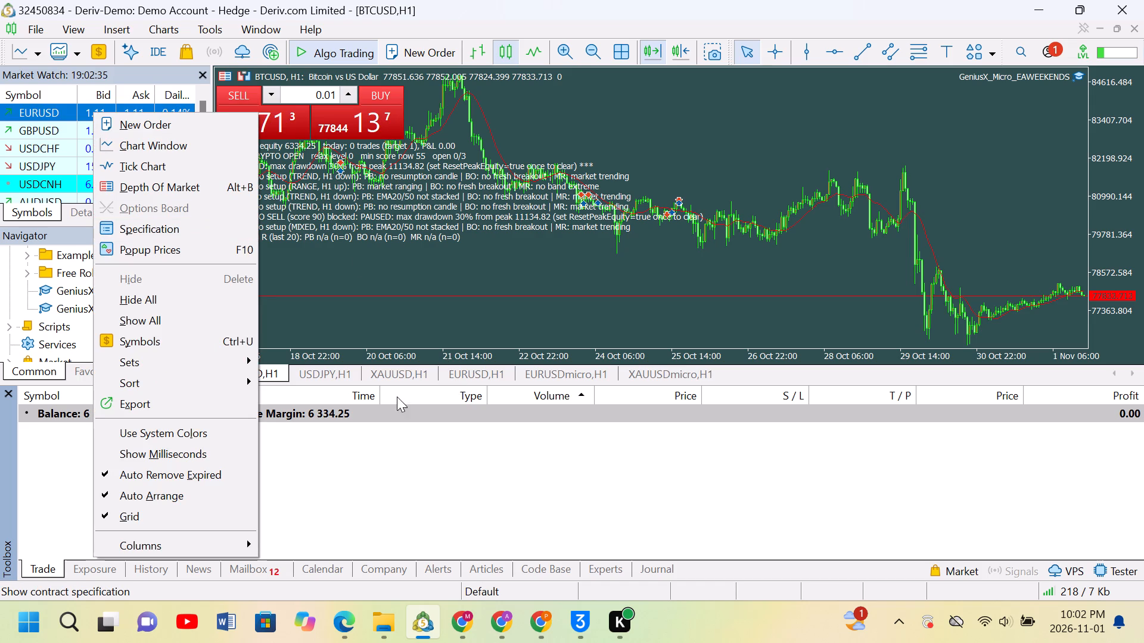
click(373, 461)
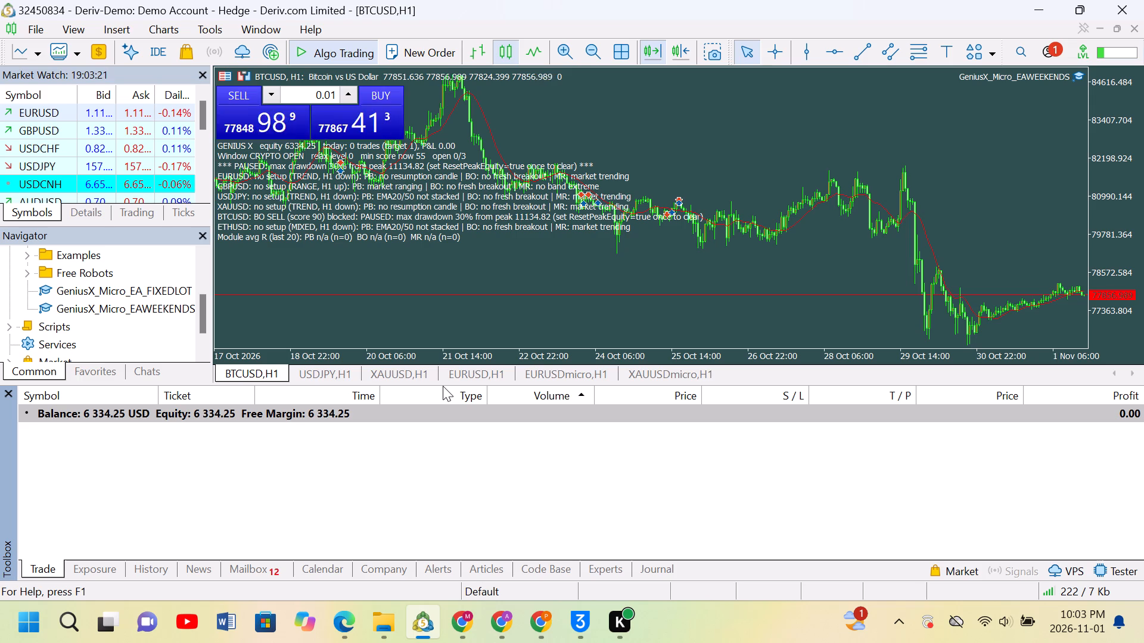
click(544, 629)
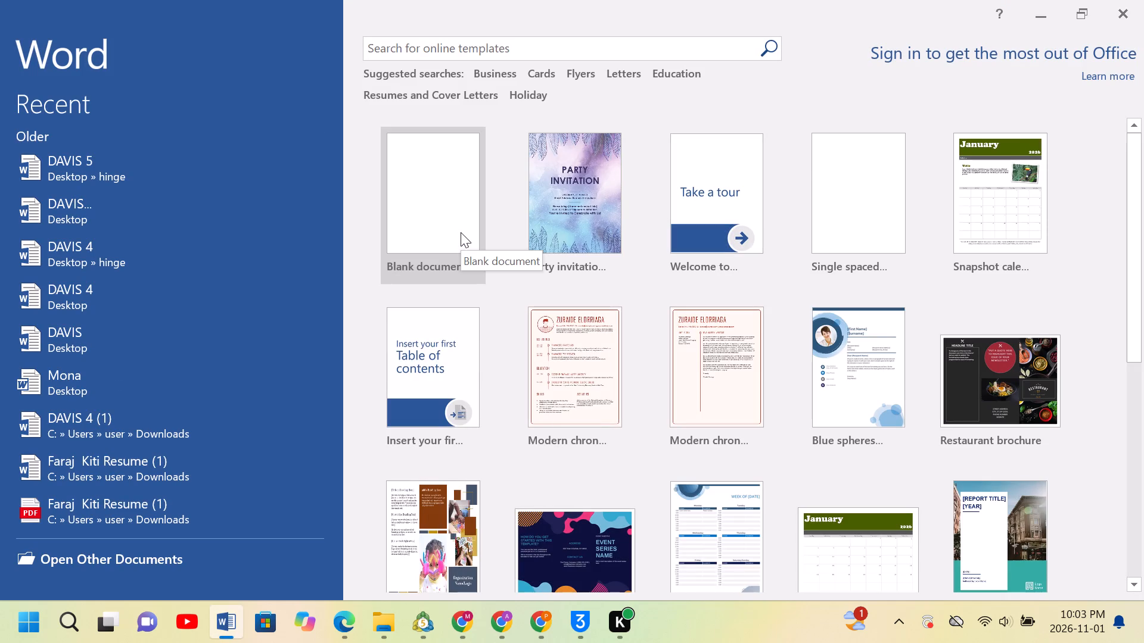
click(478, 196)
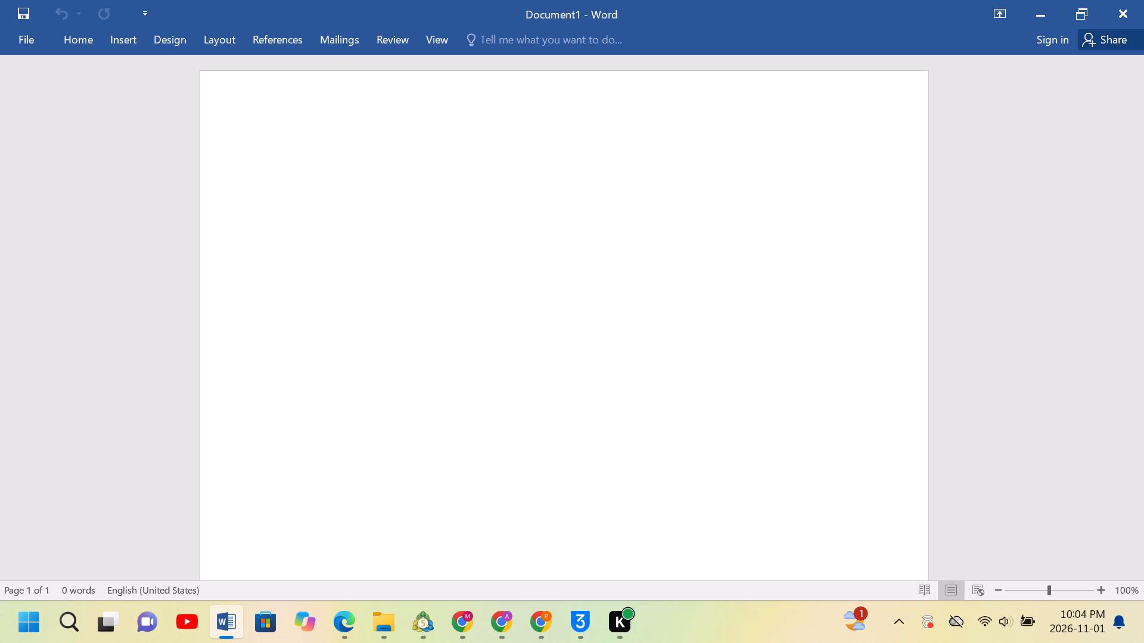
click(478, 196)
Enter the heading "AYOYI GENERAL SUPPLIES MONTHLY REPORT" in capitals on the first line of the document.
key(a)
text(YOYI)
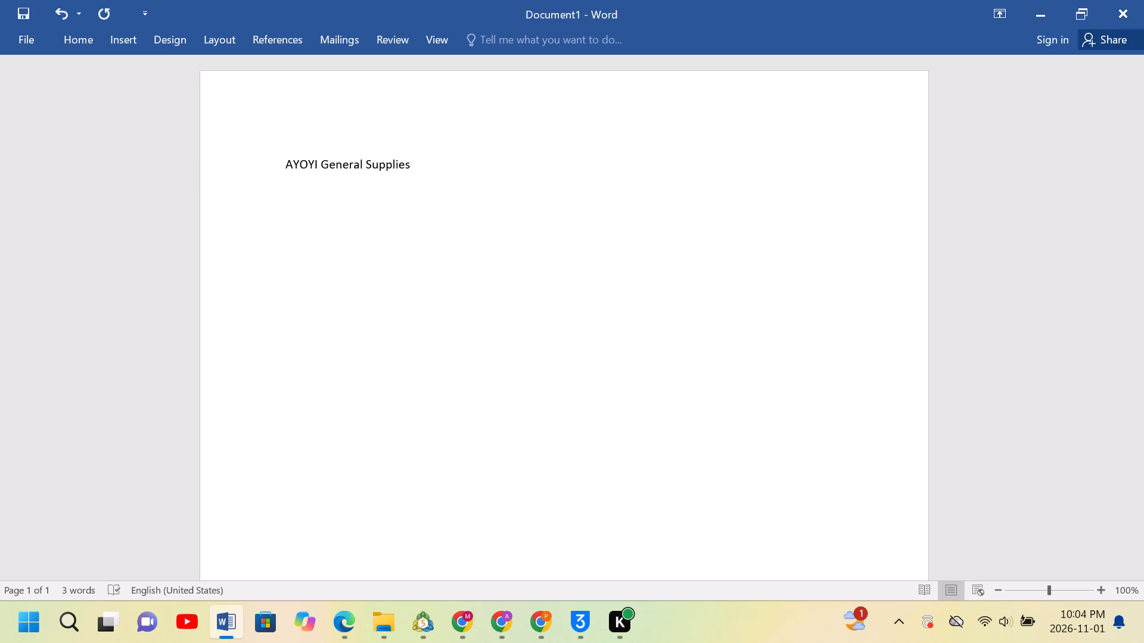
key(BackSpace)
key(BackSpace)
key(BackSpace)
key(BackSpace)
key(BackSpace)
key(BackSpace)
key(BackSpace)
key(BackSpace)
key(BackSpace)
key(BackSpace)
key(BackSpace)
key(BackSpace)
key(BackSpace)
key(BackSpace)
key(BackSpace)
key(BackSpace)
text(ENERAL SUPPLIES)
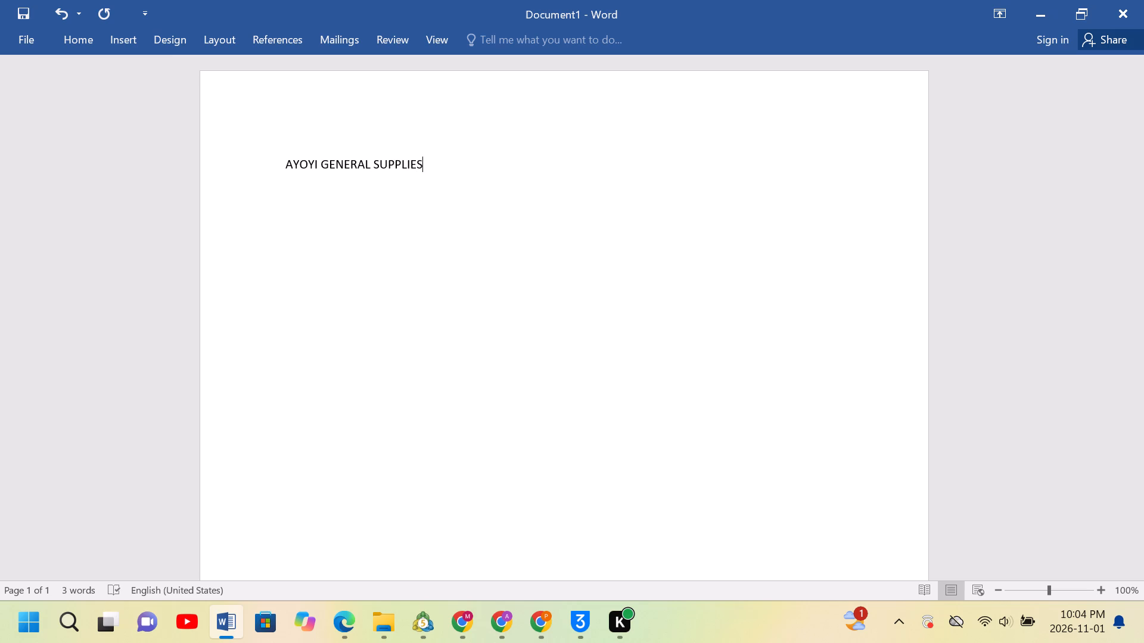
key(space)
key(BackSpace)
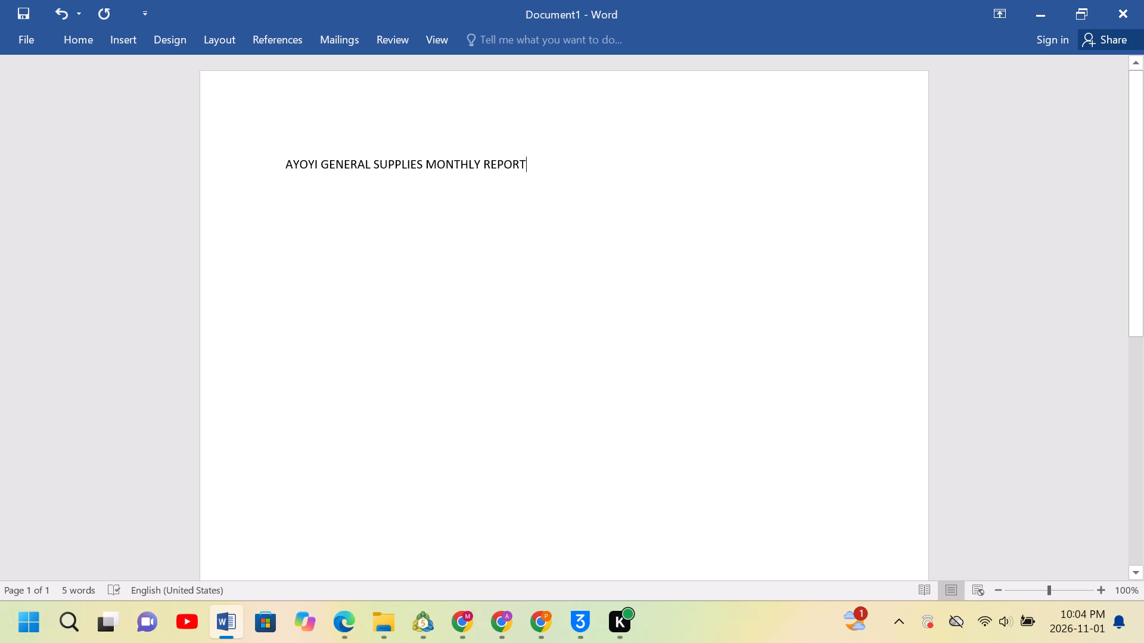
Format the whole heading line as bold with a font size of 22.
drag(534, 161, 307, 158)
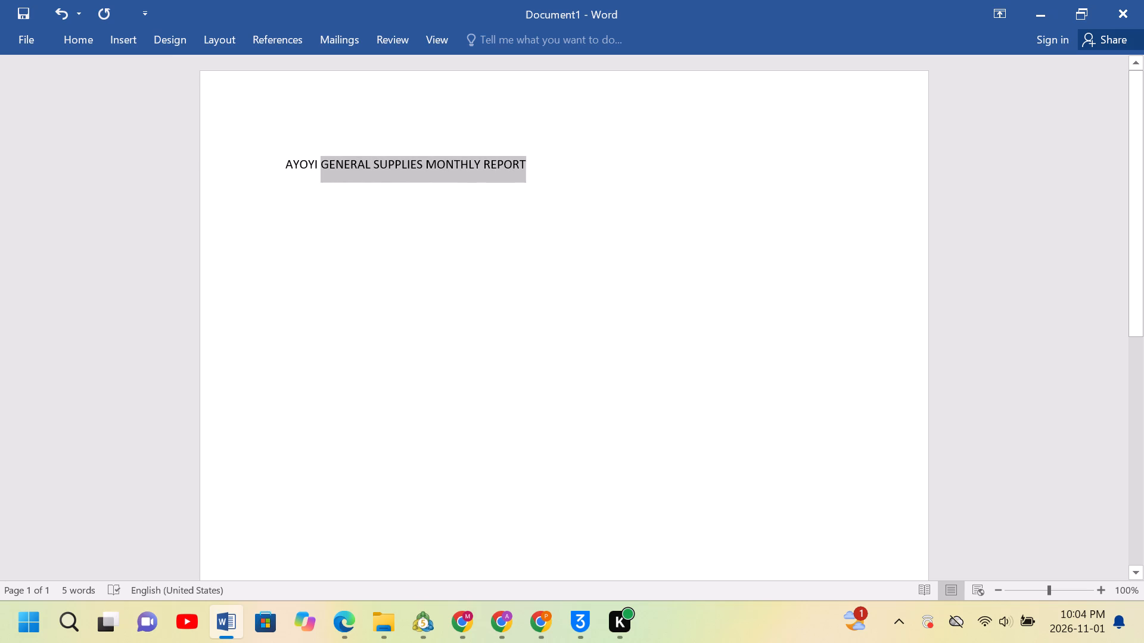
drag(307, 158, 279, 158)
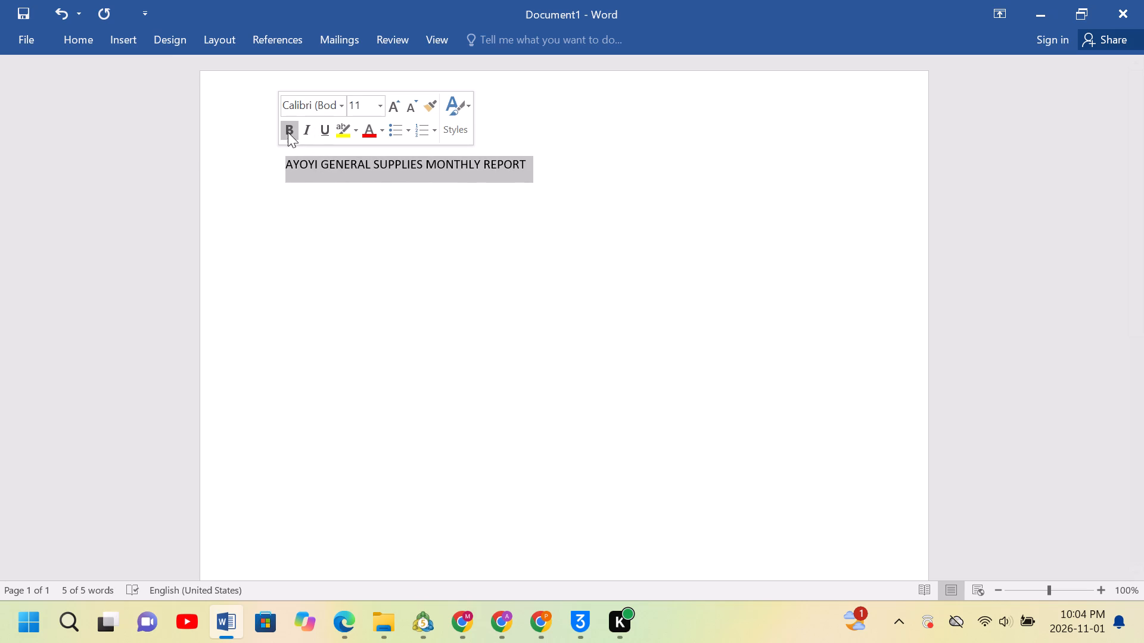
click(284, 131)
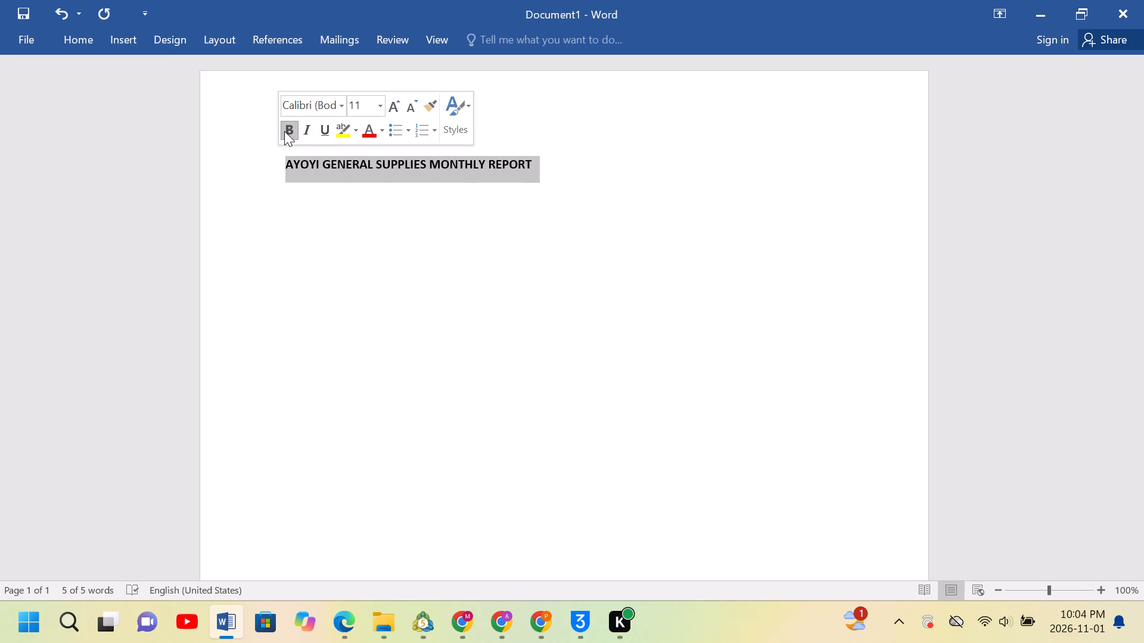
click(380, 106)
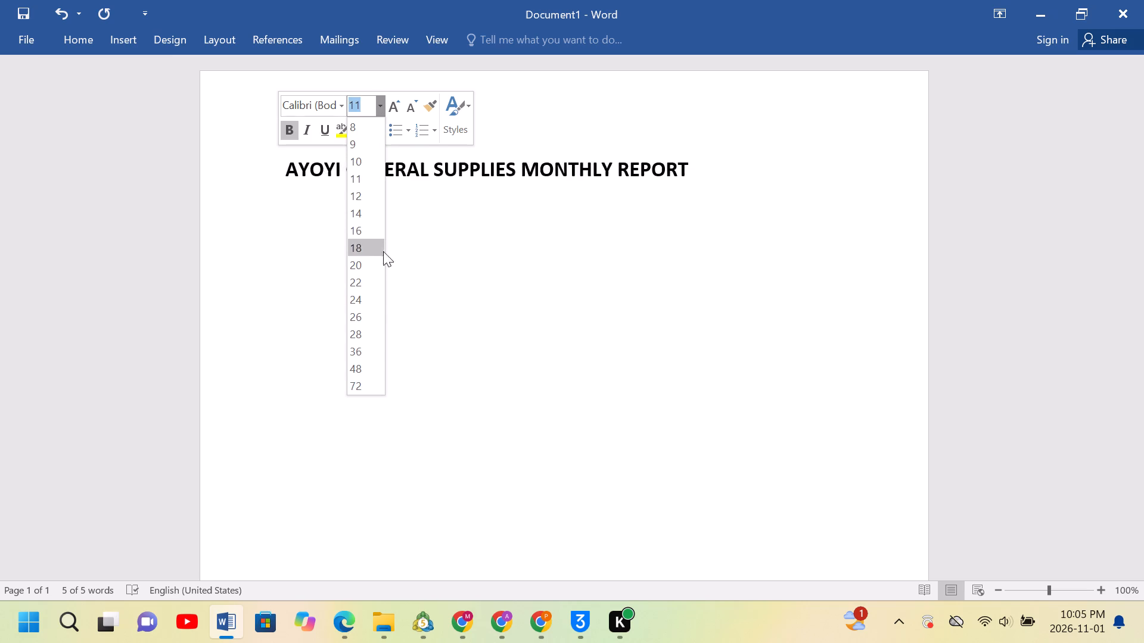
click(365, 278)
click(598, 222)
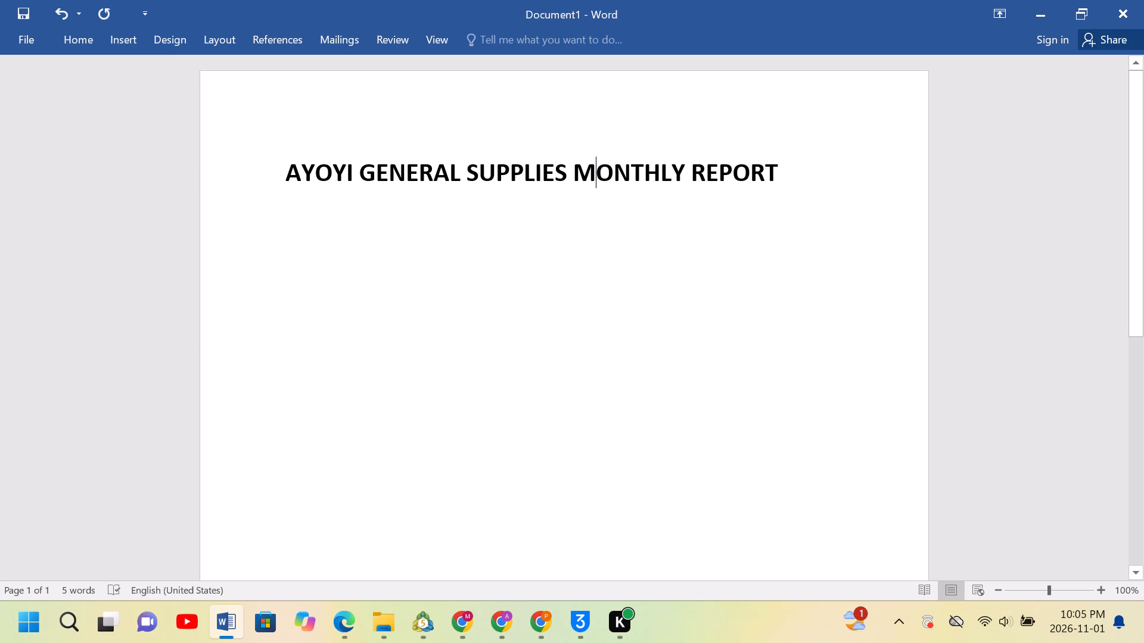
Add the line "Report Period: October 2026" below the heading.
click(822, 173)
key(Return)
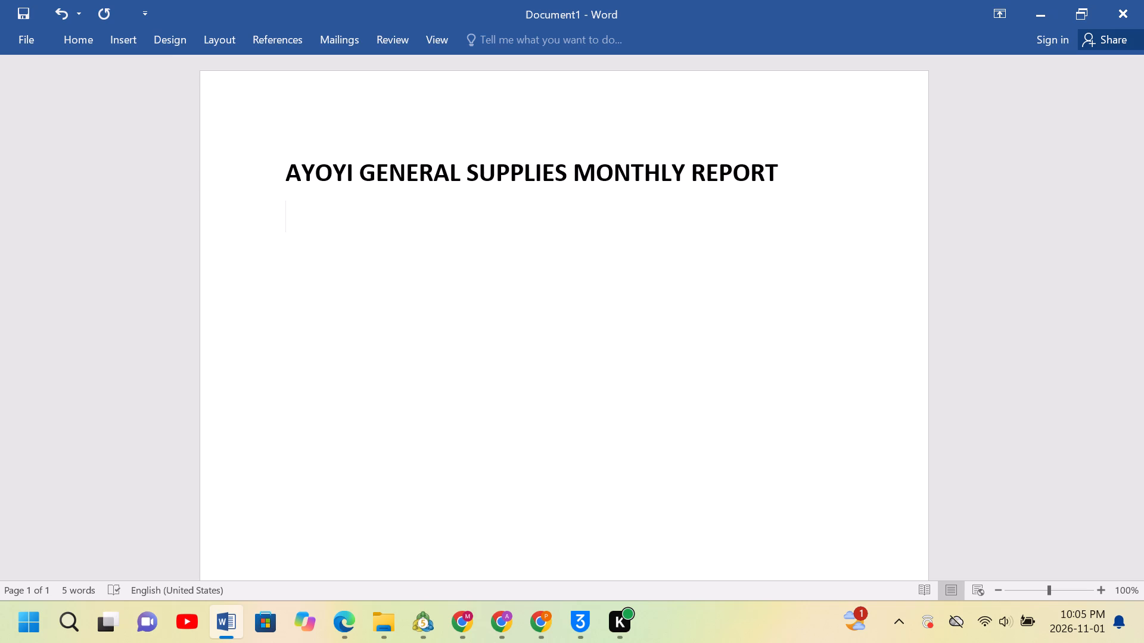
key(r)
text(epor)
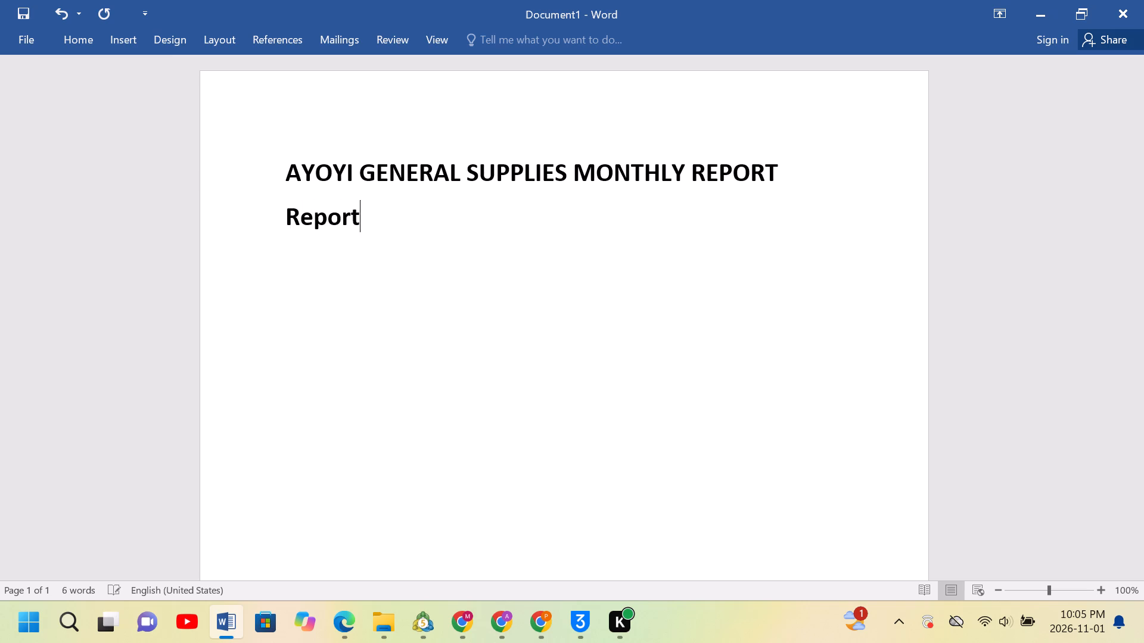
text(eriod)
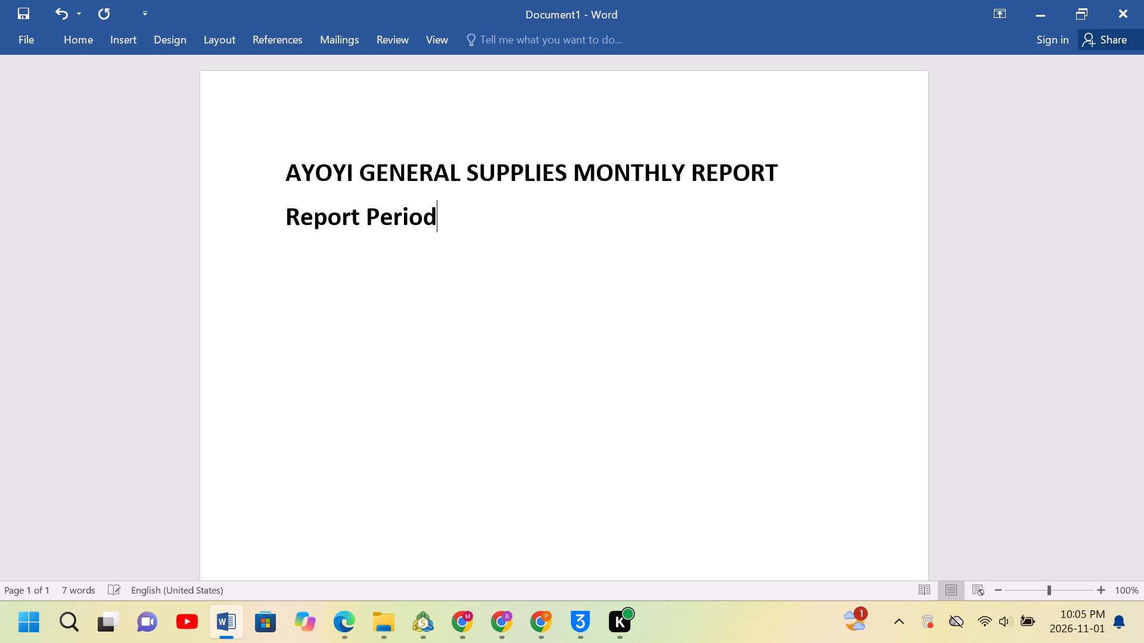
key(shift+colon)
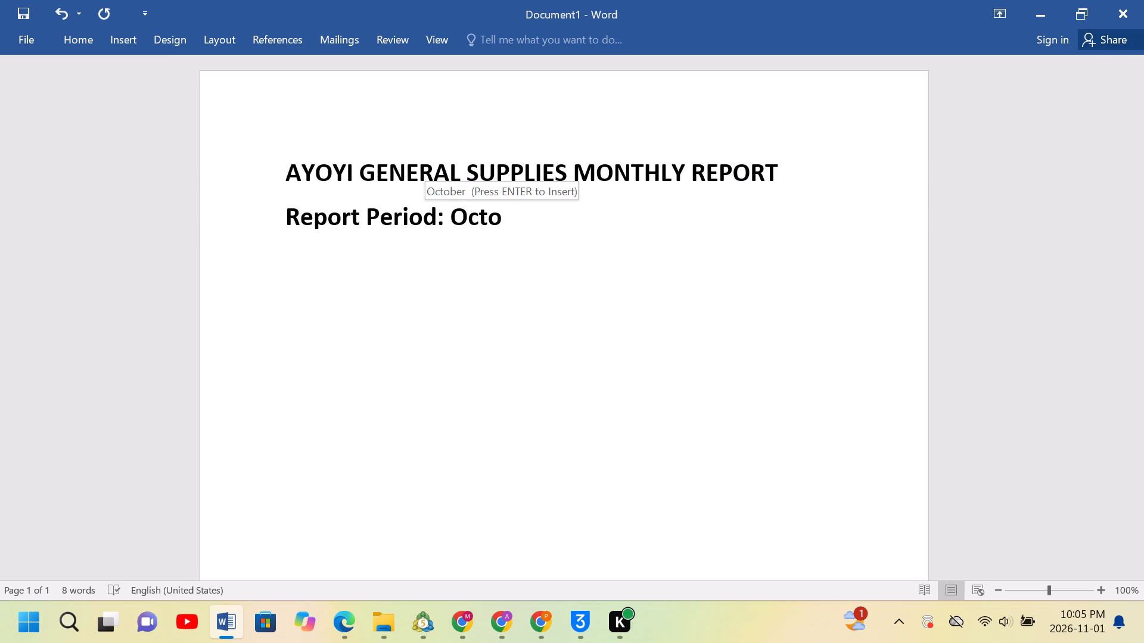
text(ber)
key(space)
text(2026)
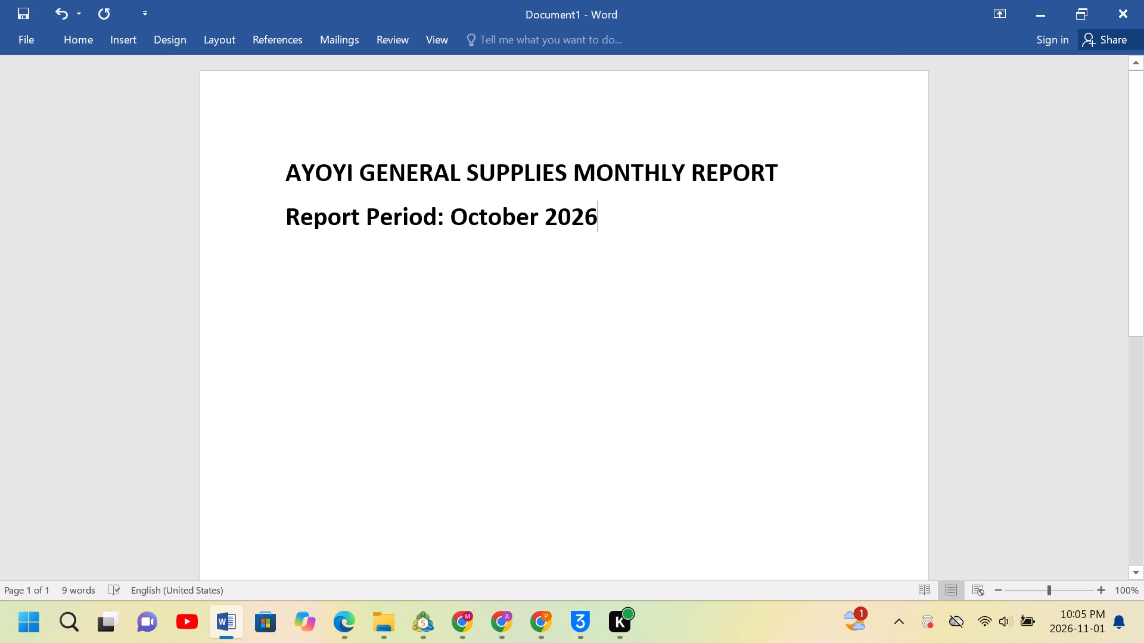
Remove the bold formatting from "October 2026" in the report period line.
drag(605, 216, 453, 219)
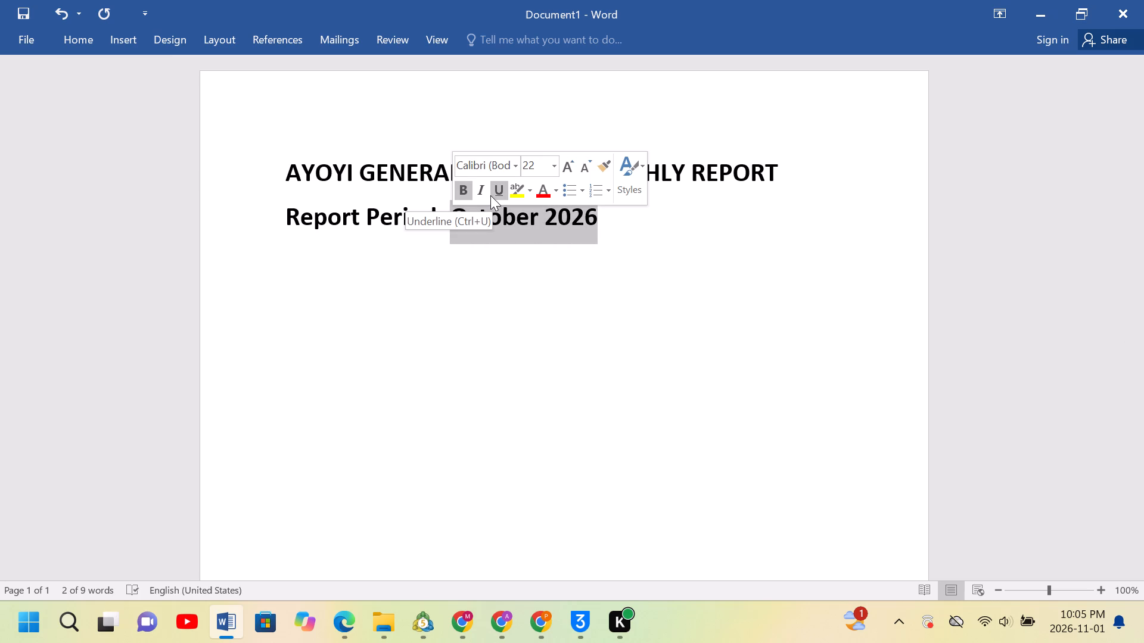
click(465, 193)
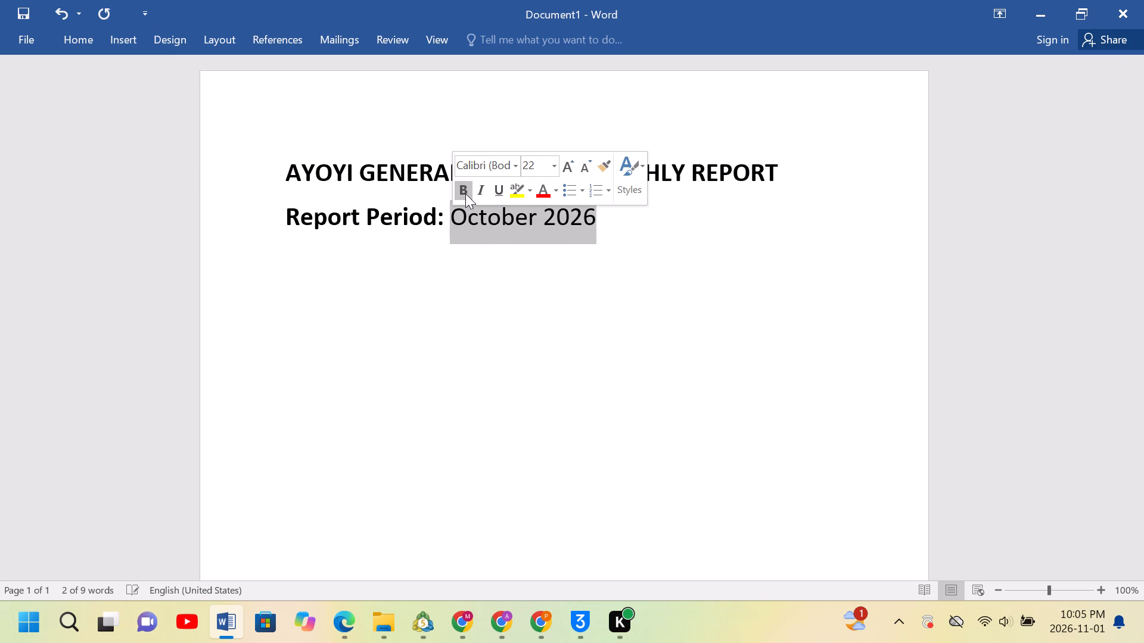
click(532, 255)
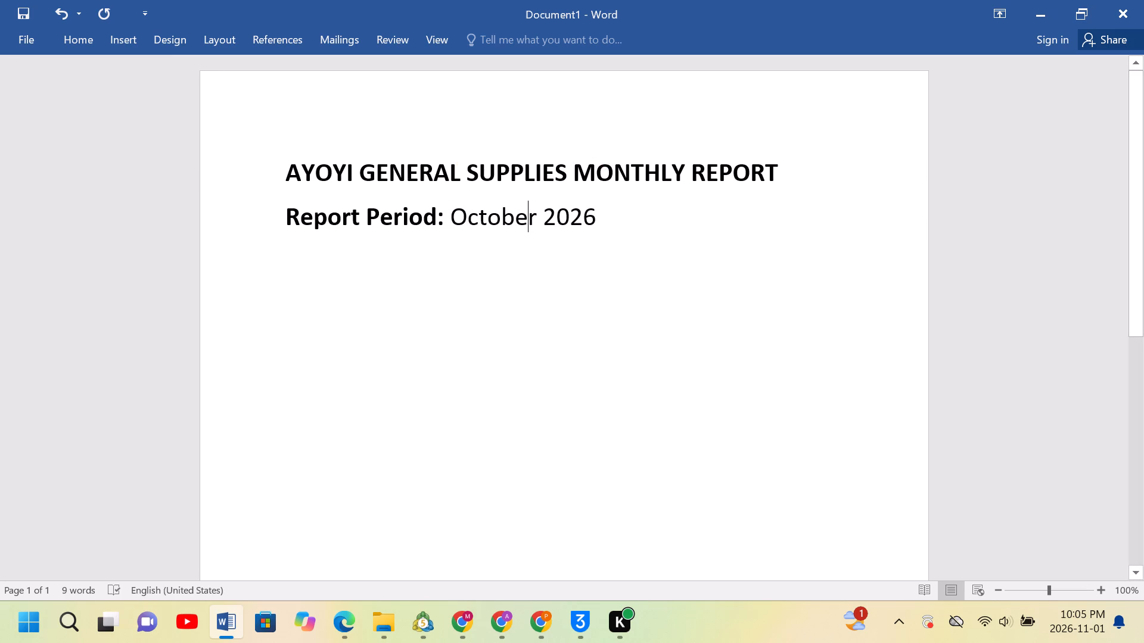
Reduce the font size of the whole report period line and add "Prepared by: Administrative Assistant" on the line below it.
drag(596, 216, 311, 219)
click(311, 219)
drag(282, 220, 615, 219)
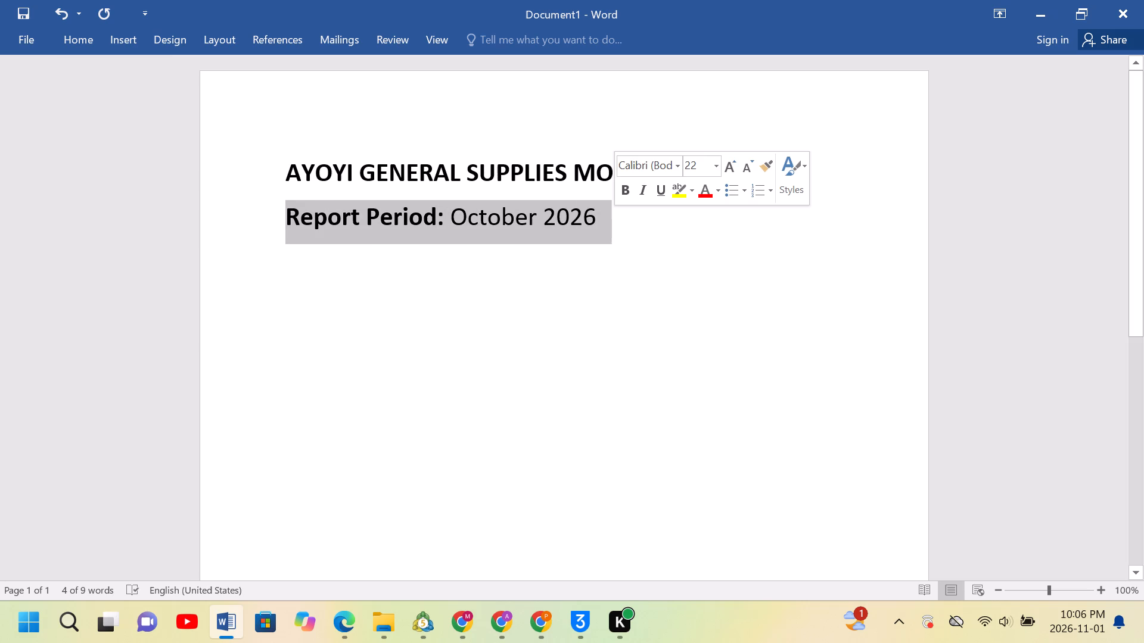
click(713, 166)
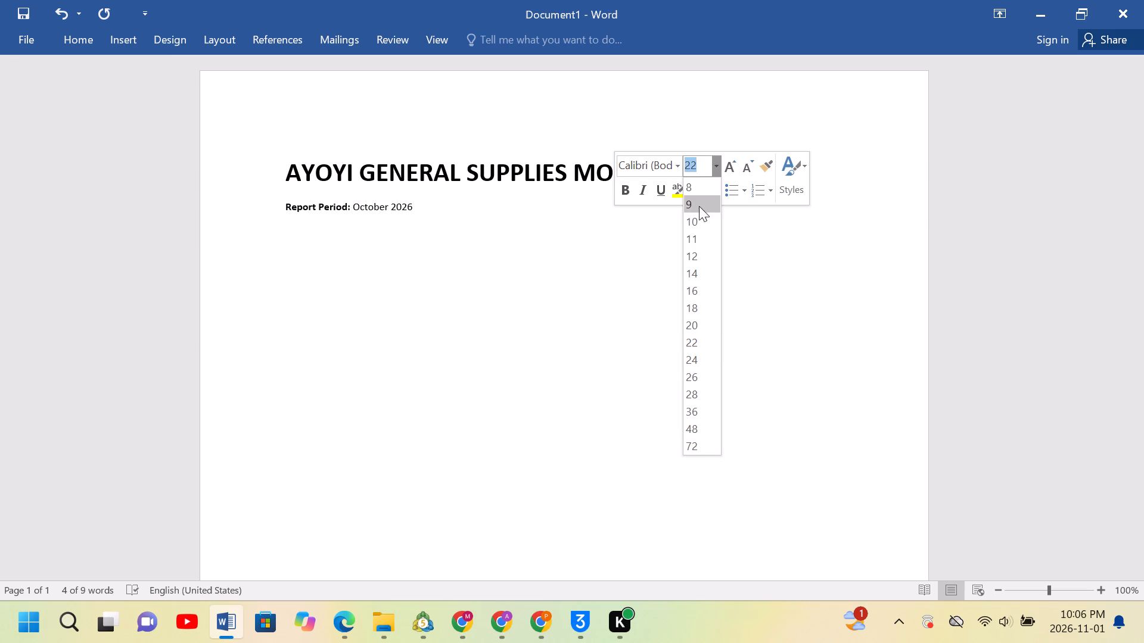
Set the font size of the whole "Report Period: October 2026" line to 14.
click(696, 268)
click(560, 258)
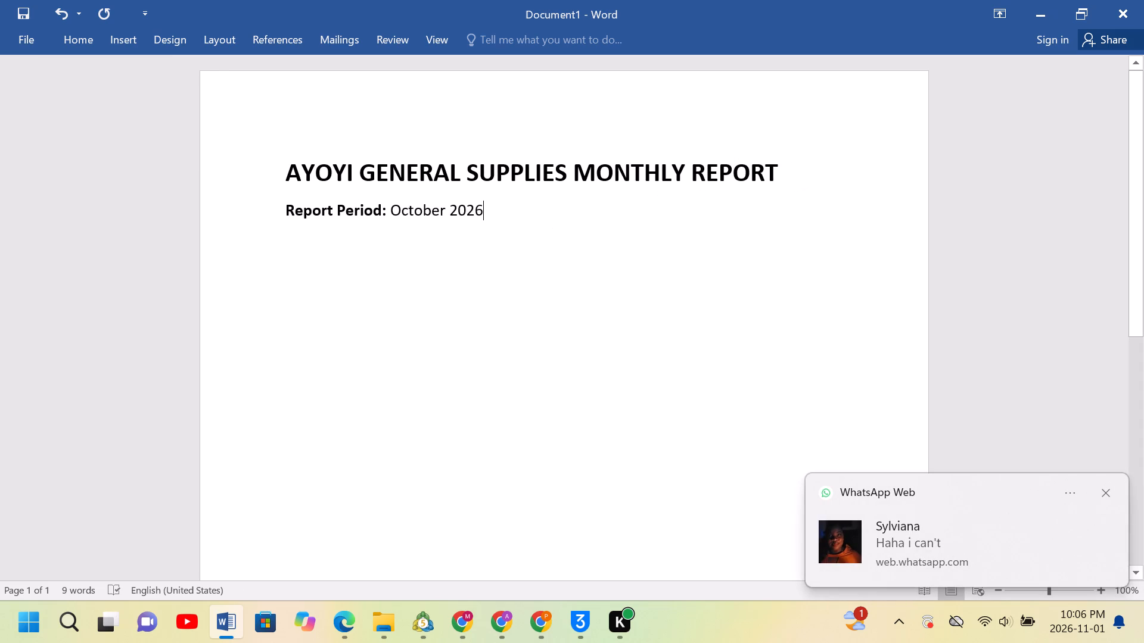
Add the line "Prepared by: Administrative Assistant" below the report period line, correcting any misspelled word.
key(Return)
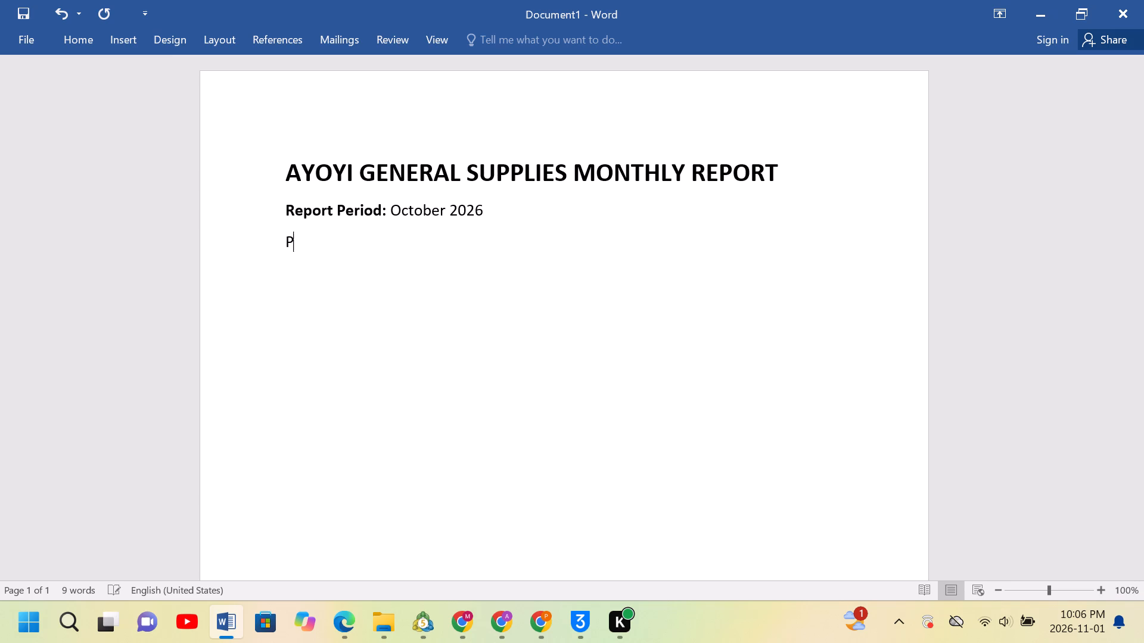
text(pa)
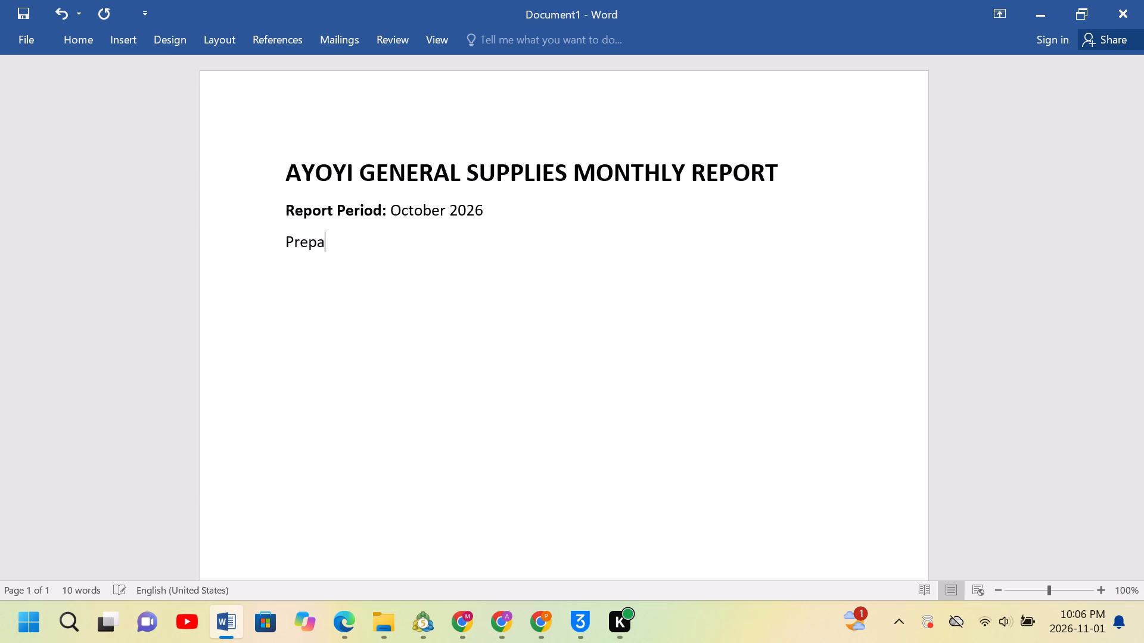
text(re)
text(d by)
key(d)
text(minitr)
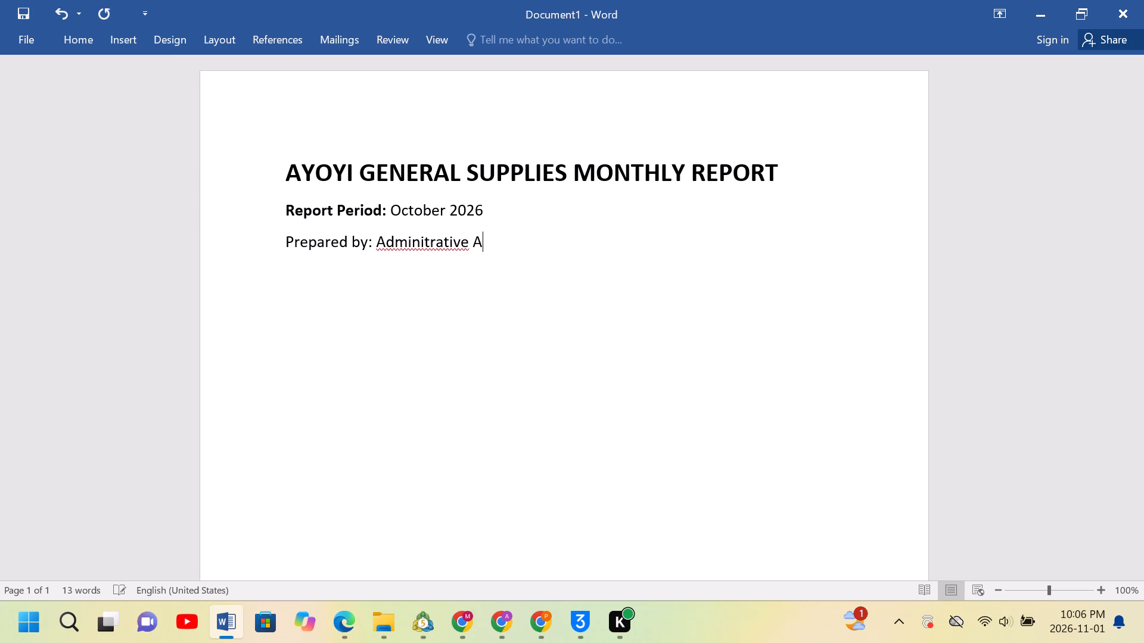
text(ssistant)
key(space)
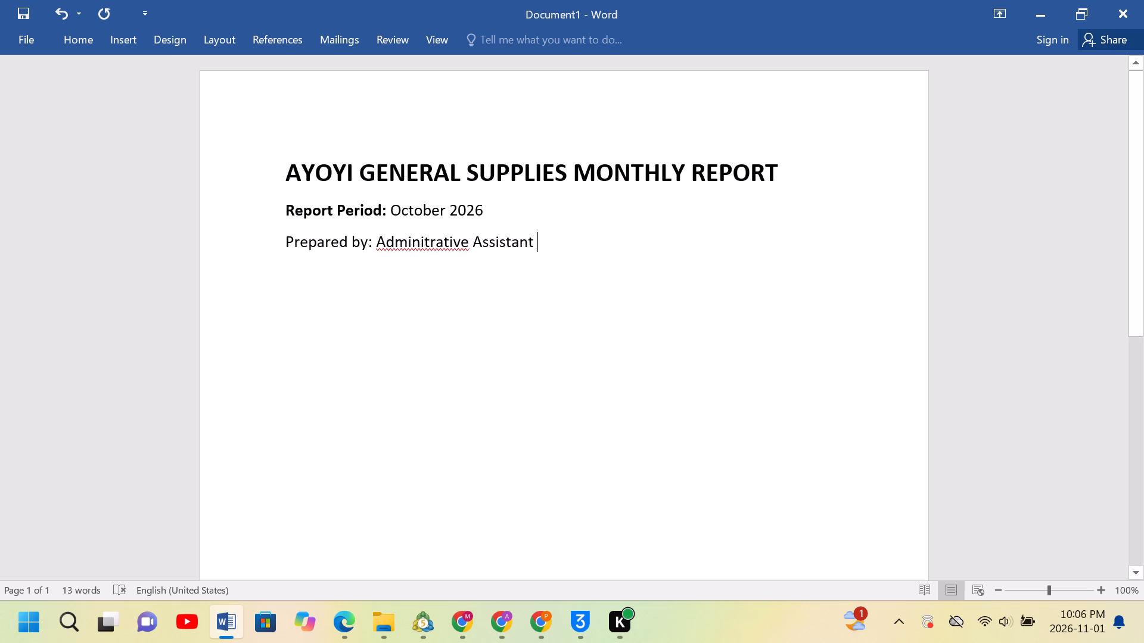
right_click(421, 246)
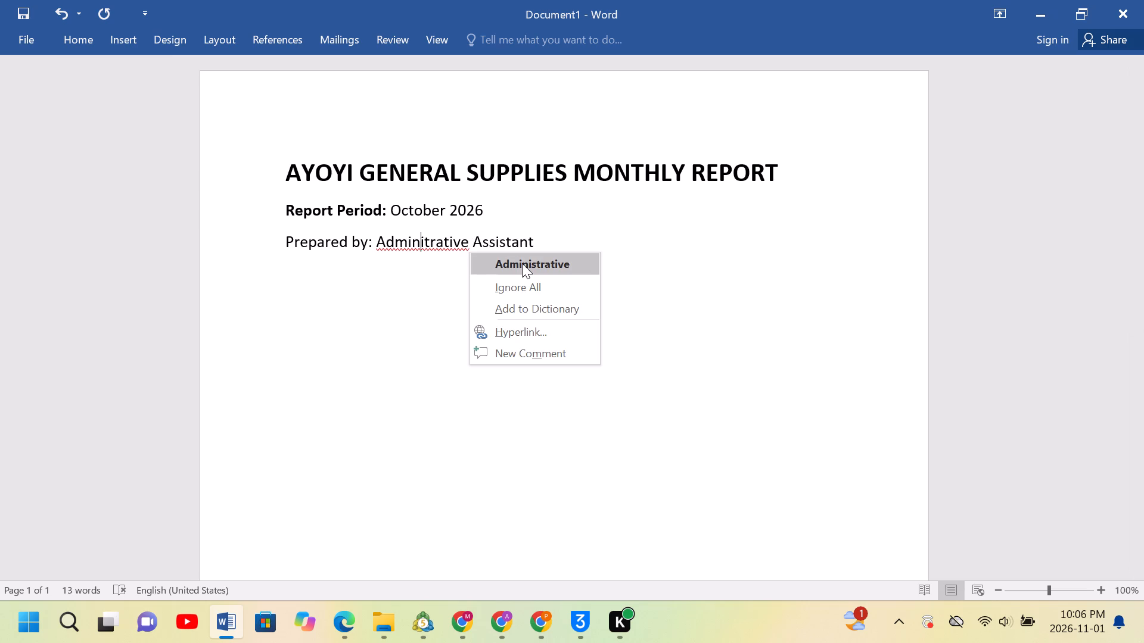
click(522, 263)
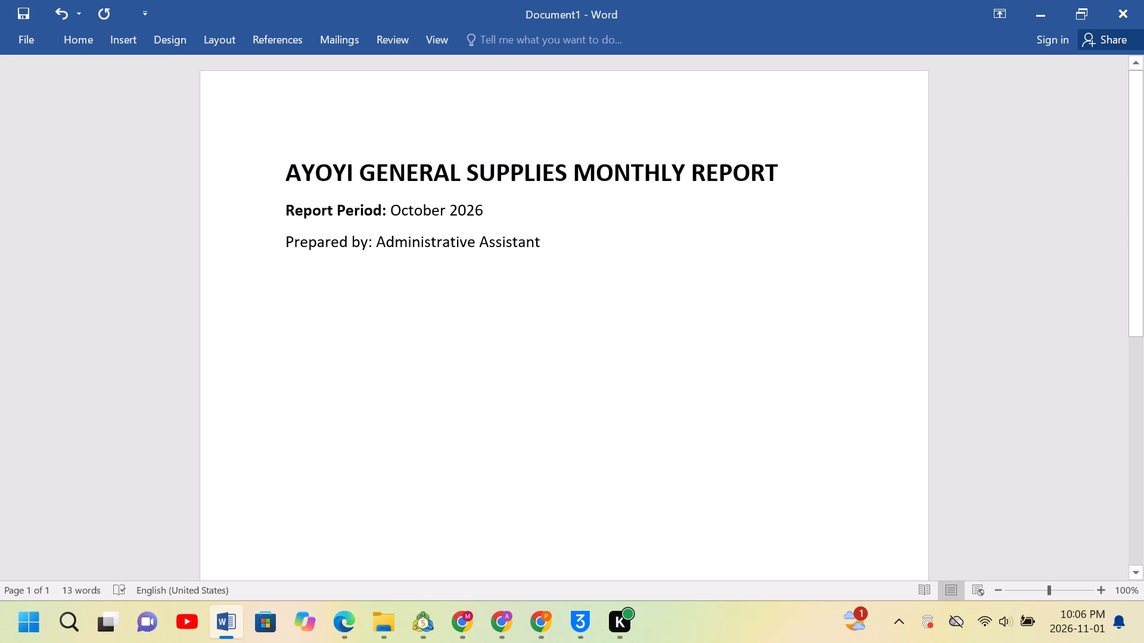
click(589, 236)
Add the line "Department: Sales and Administration" below the "Prepared by" line.
key(Return)
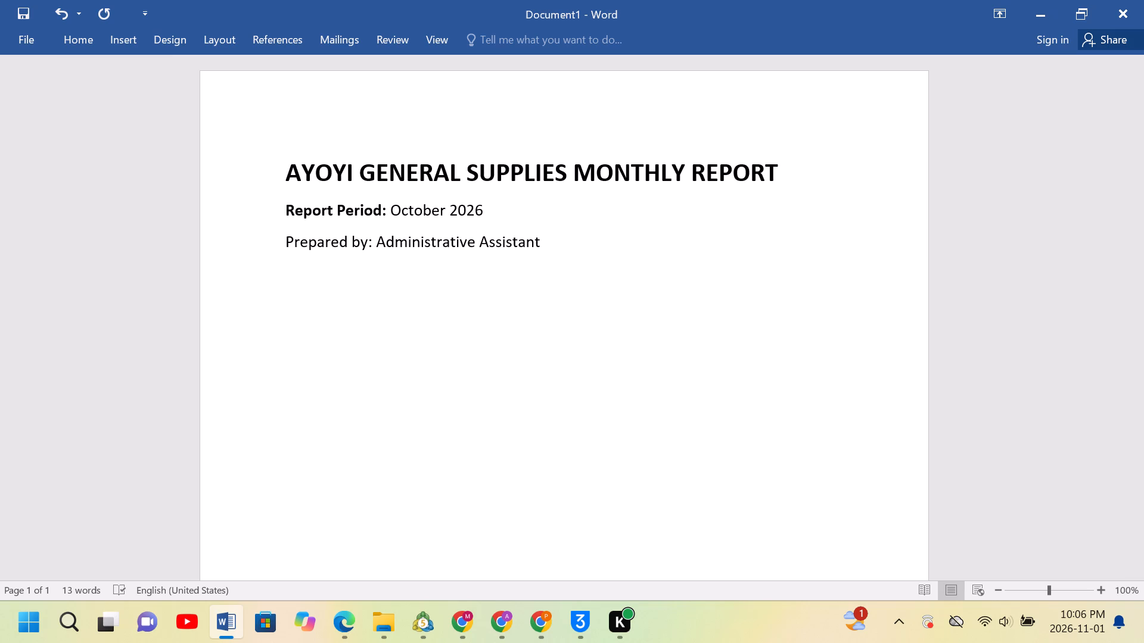
text(epartment)
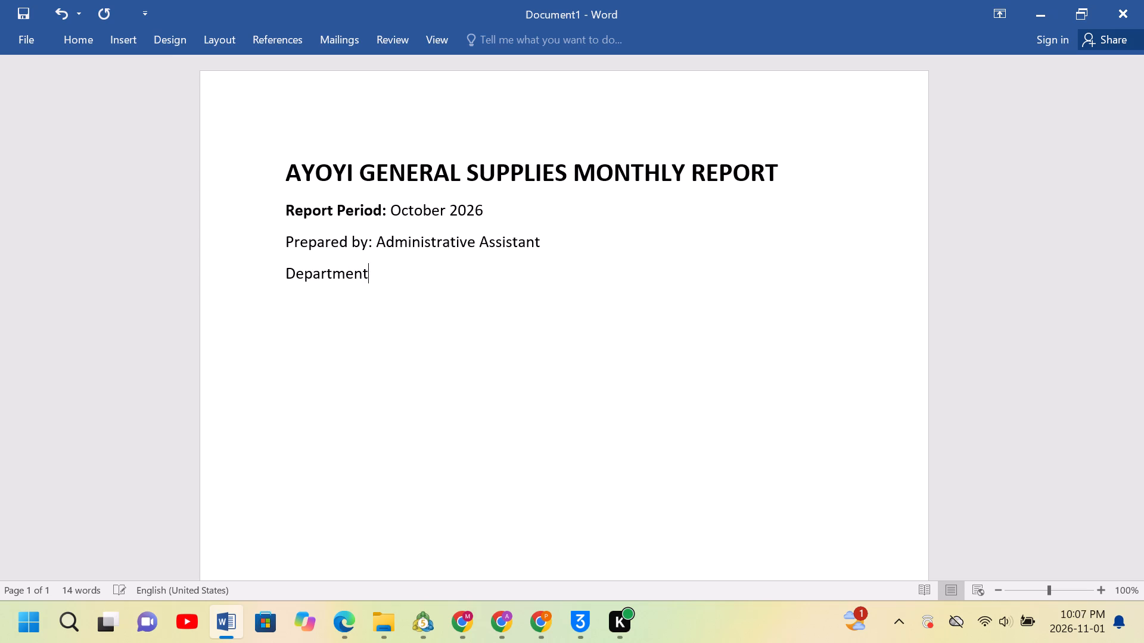
key(shift+colon)
key(space)
text(ales)
key(a)
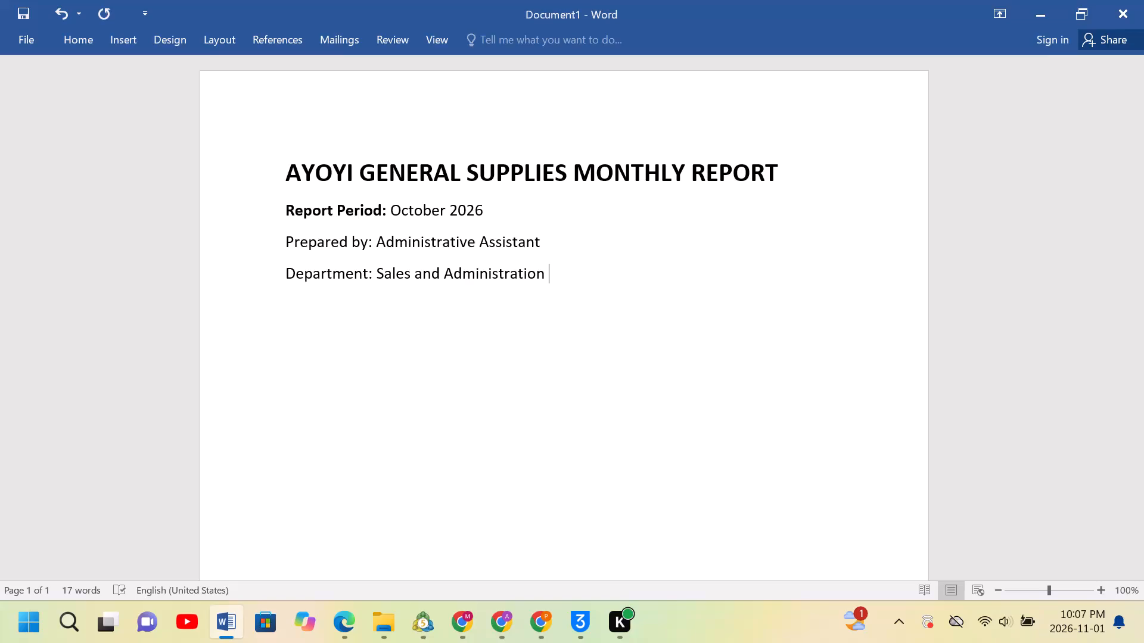
Add the line "Date Prepared: 1 November 2026" and make the "Prepared by:", "Department:" and "Date Prepared:" labels bold.
key(Return)
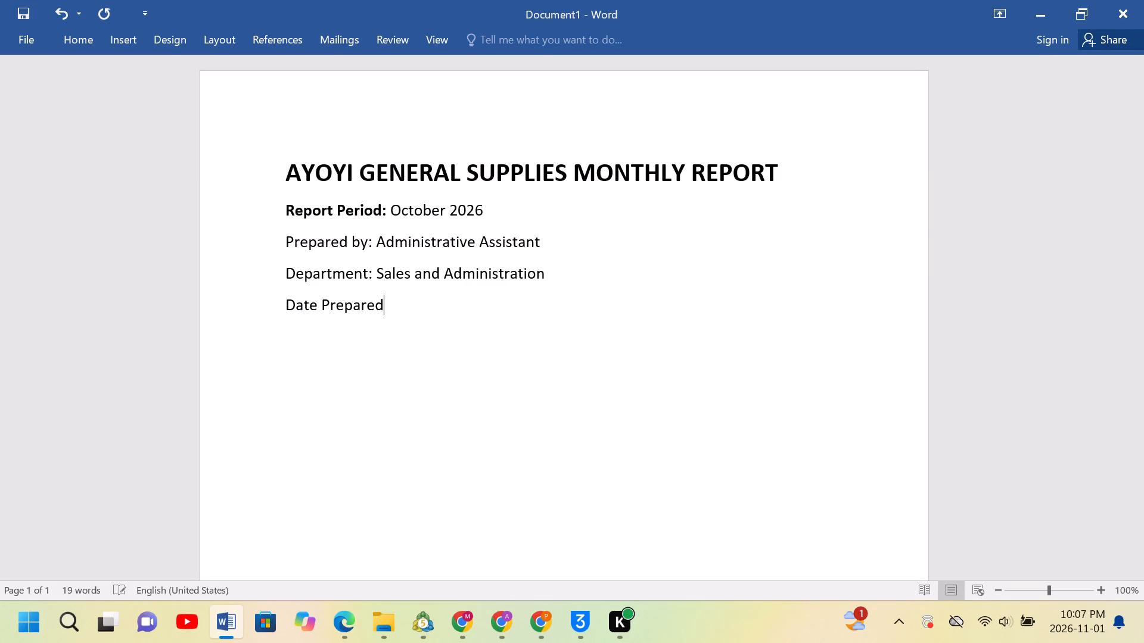
text(:)
key(space)
key(1)
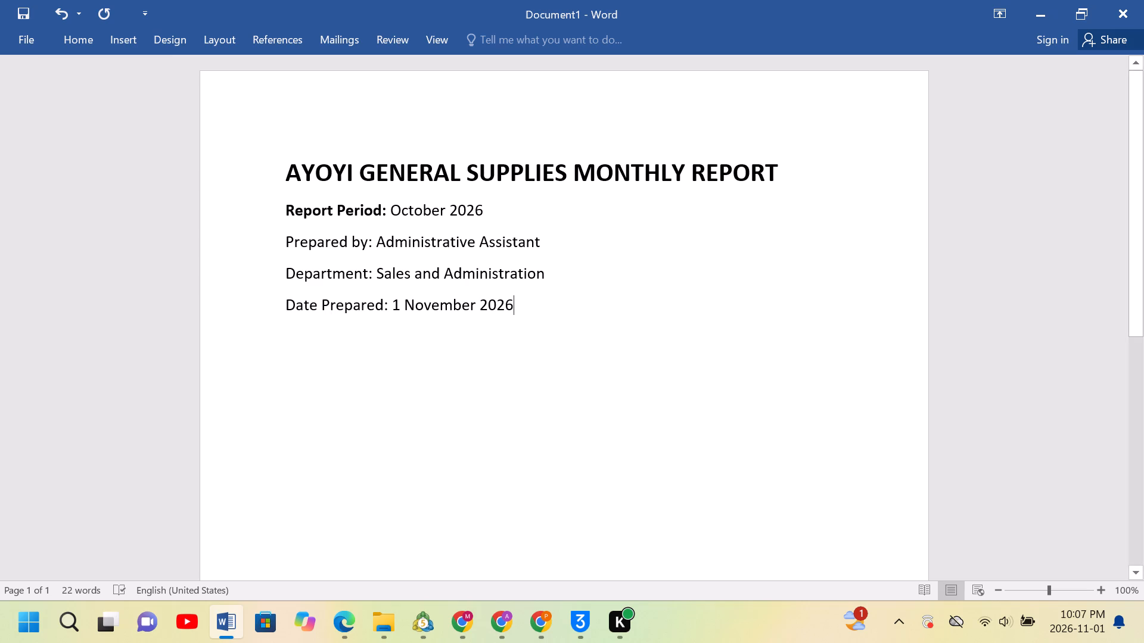
Make the "Prepared by:", "Department:" and "Date Prepared:" labels bold in the lines below the report period.
drag(371, 243, 311, 237)
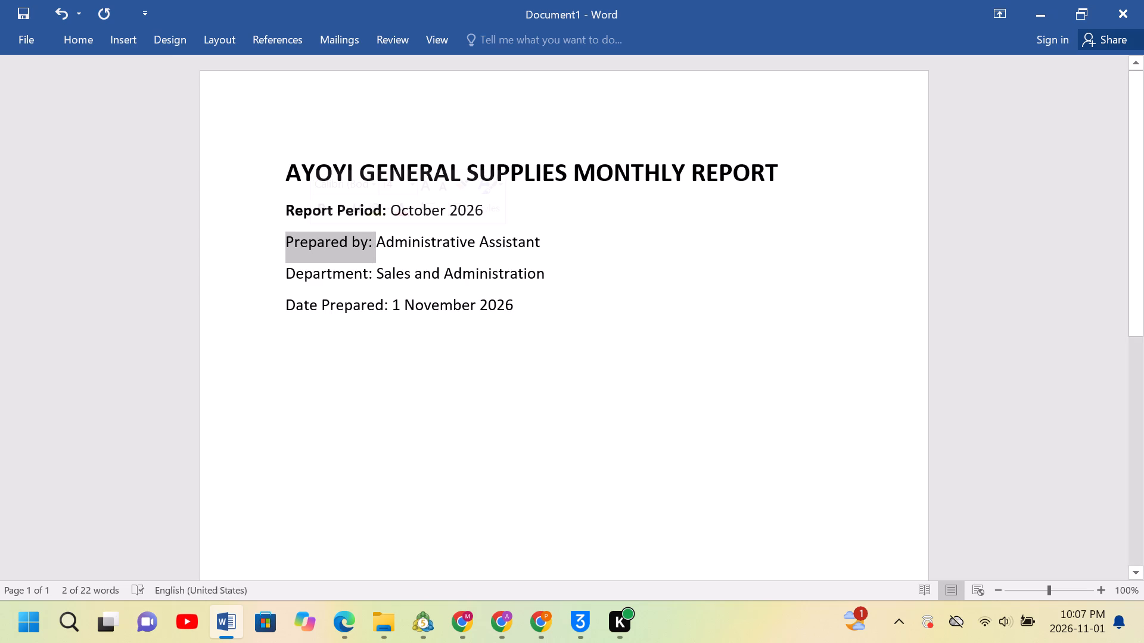
click(348, 250)
click(365, 237)
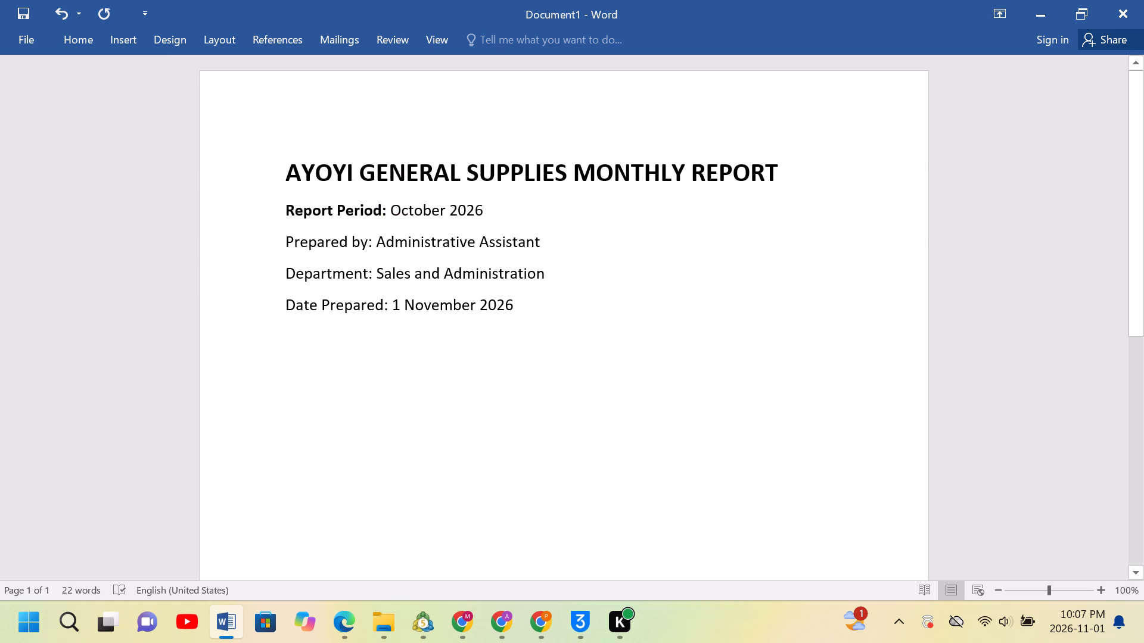
drag(373, 242, 357, 242)
drag(357, 242, 316, 241)
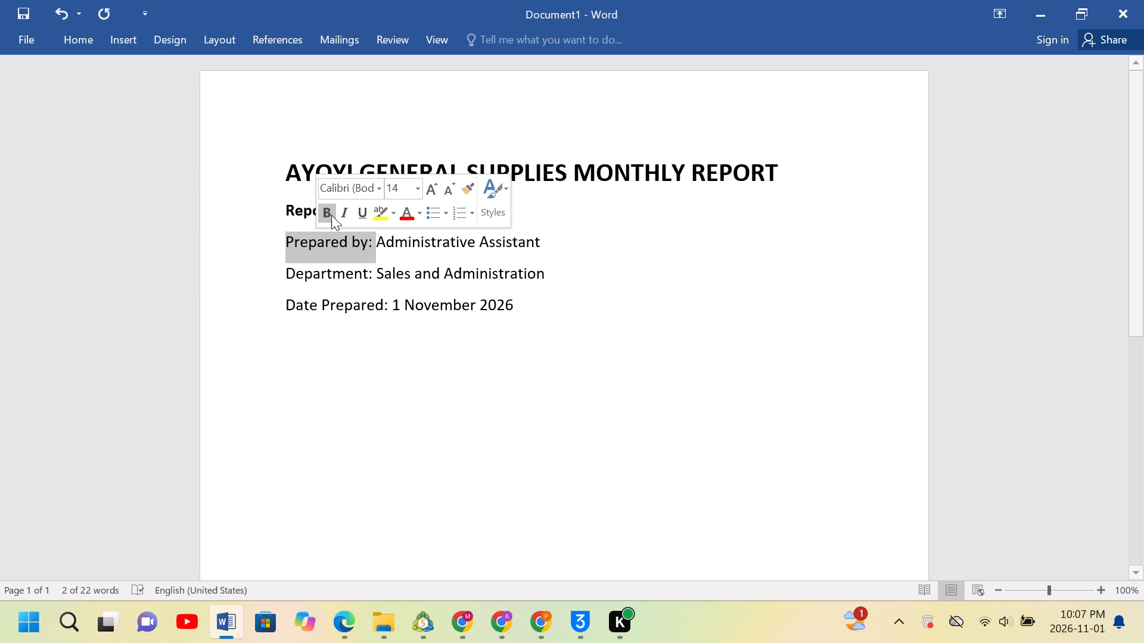
click(331, 213)
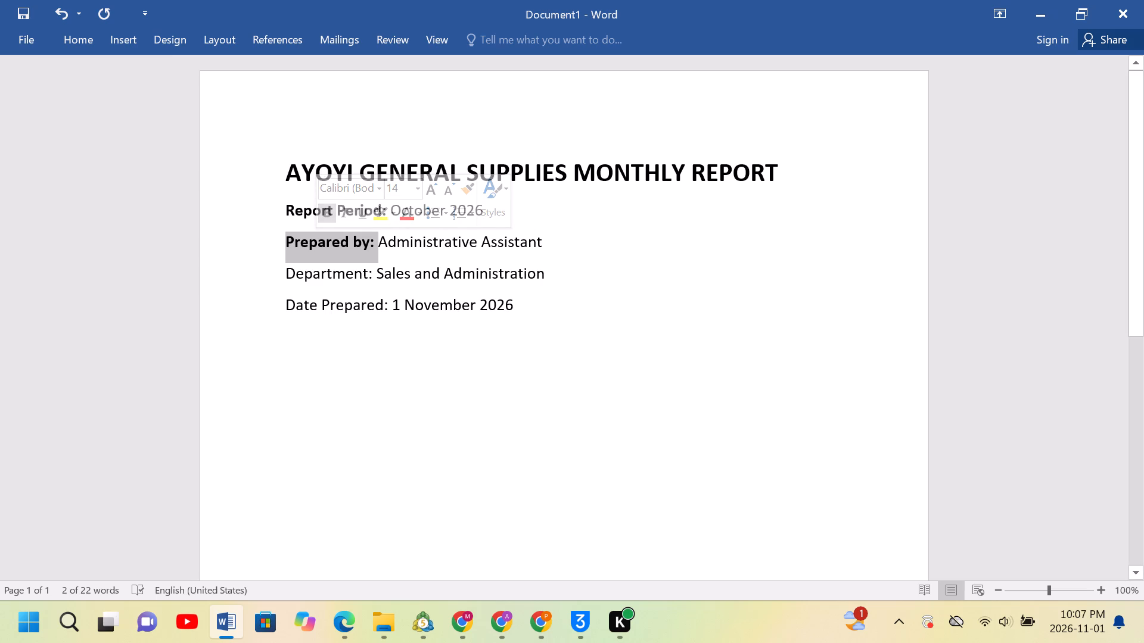
drag(374, 276, 317, 278)
click(328, 255)
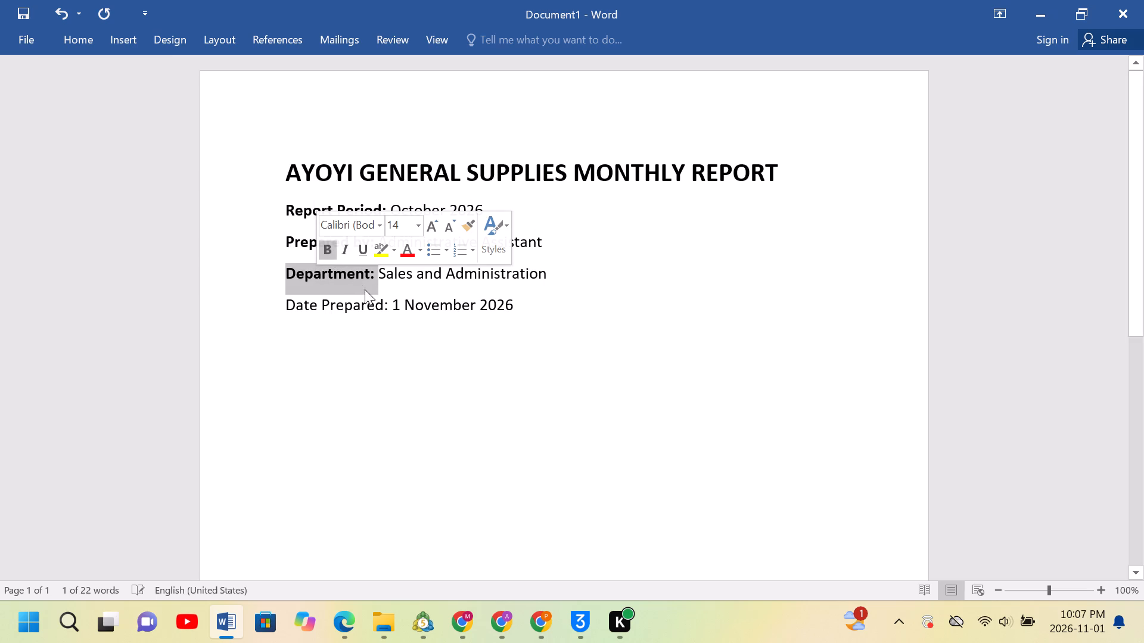
drag(390, 302, 332, 307)
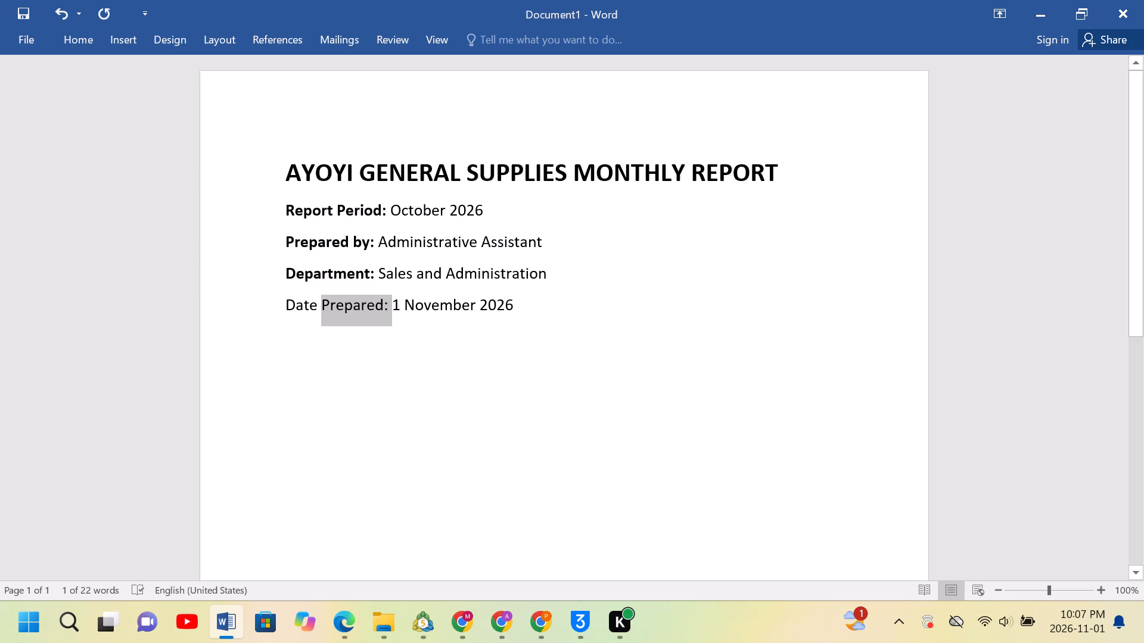
drag(332, 307, 309, 307)
click(316, 282)
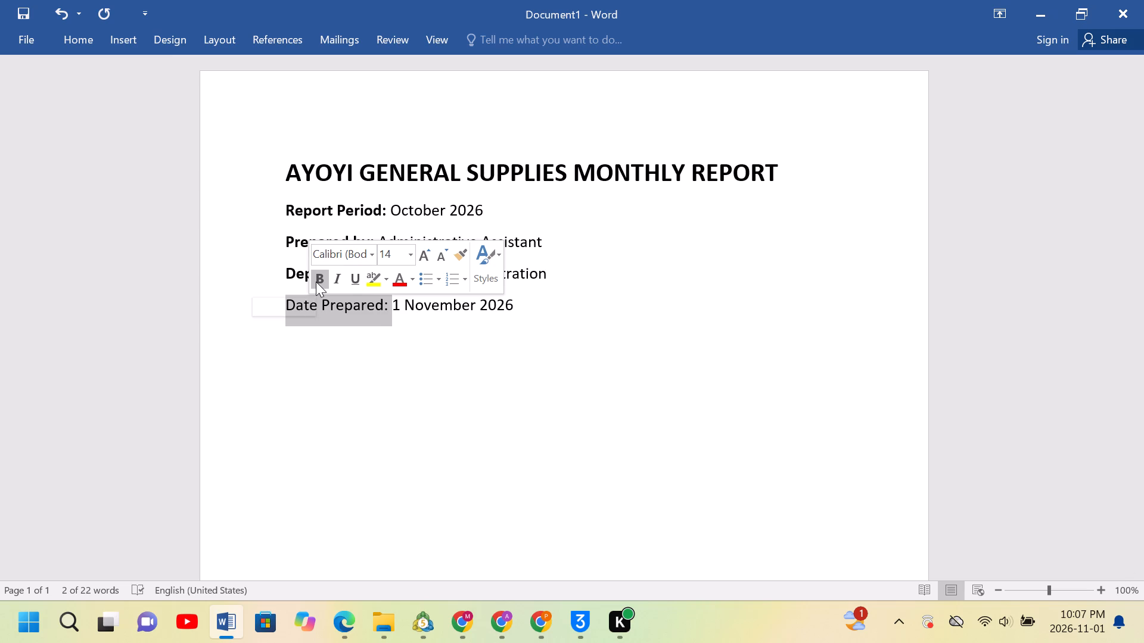
click(572, 307)
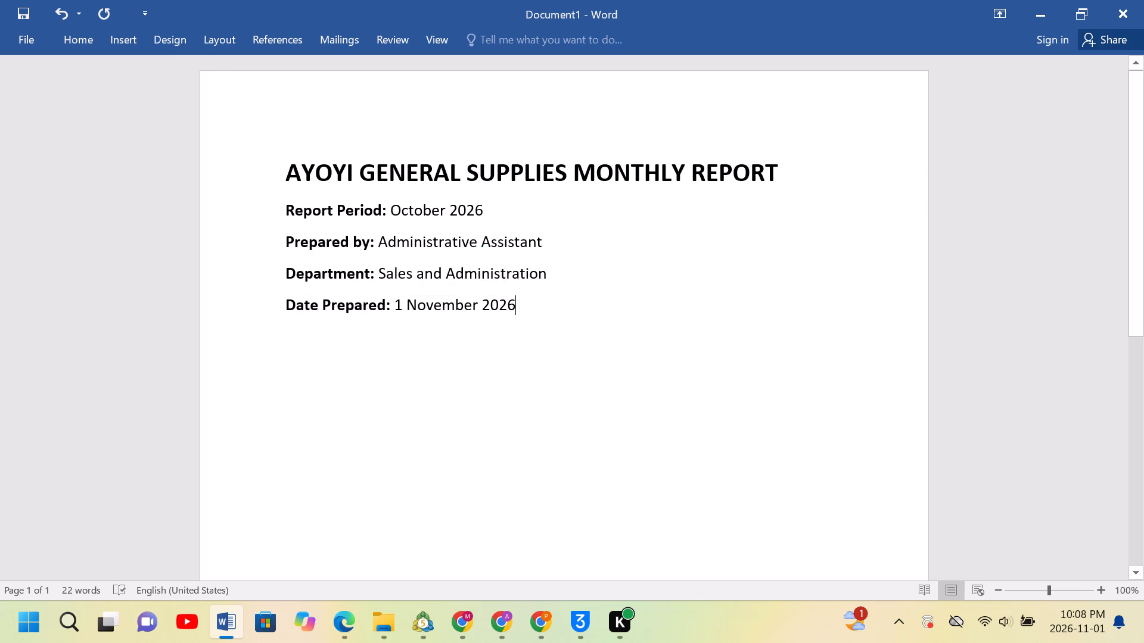
Add the line "Professional Business Reporting and Record Management" below the date, correcting the spelling of "Management".
key(Return)
key(Return)
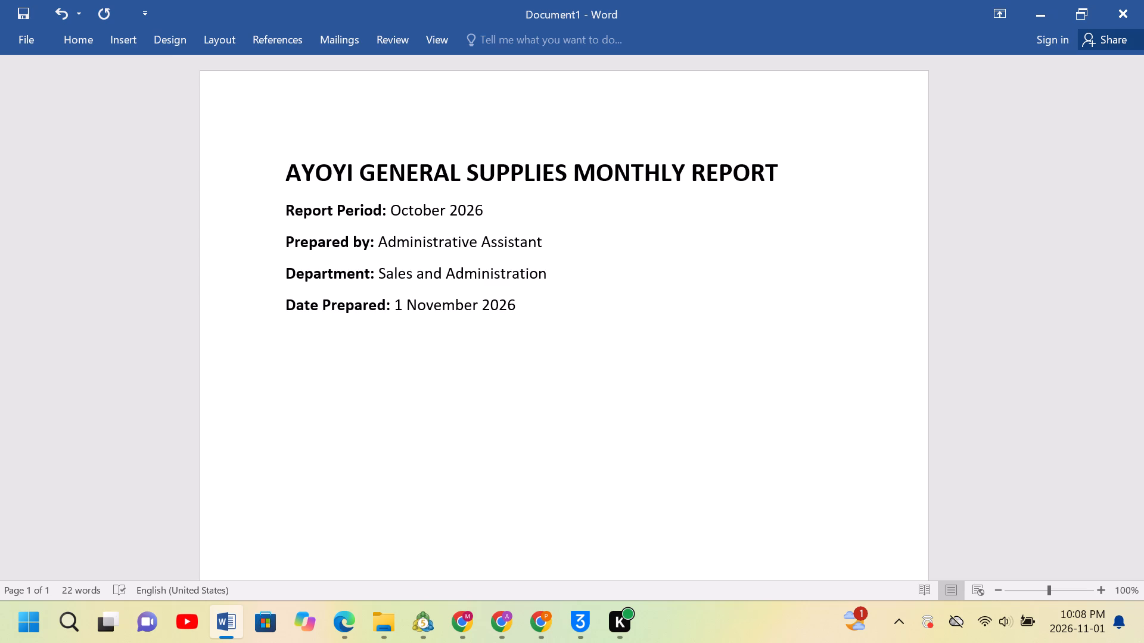
key(BackSpace)
text(rofessiona)
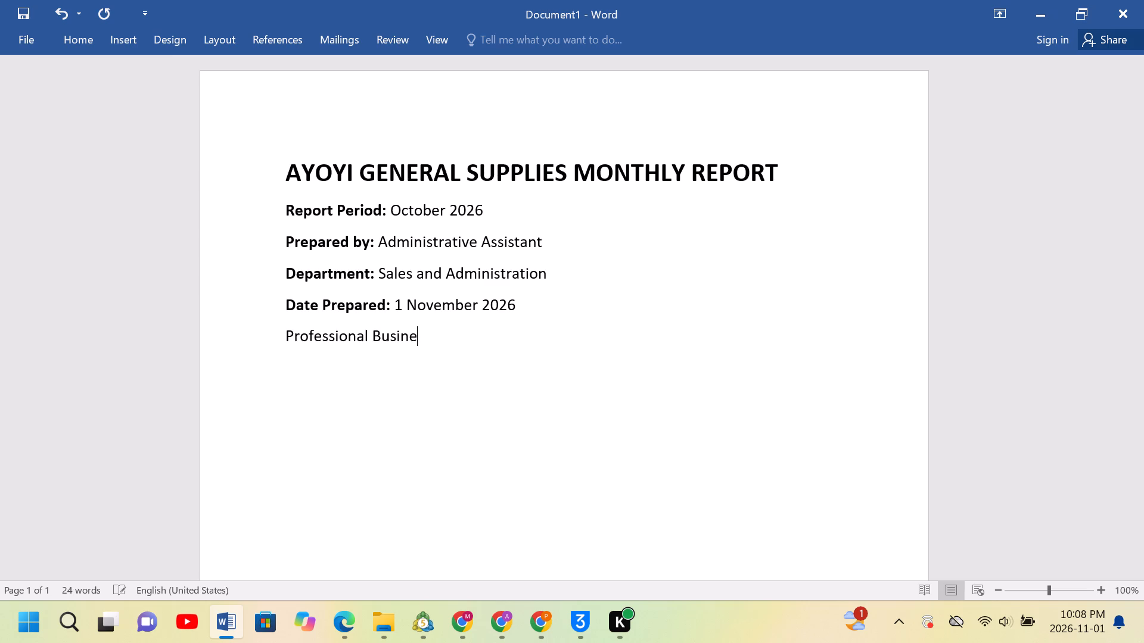
text(eportin)
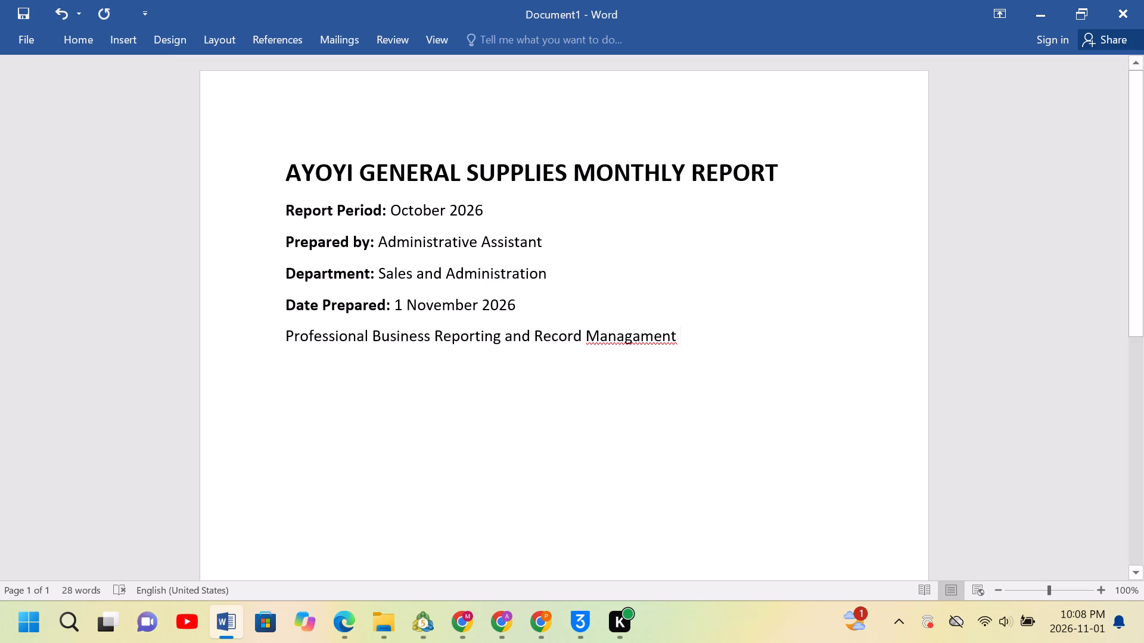
right_click(618, 336)
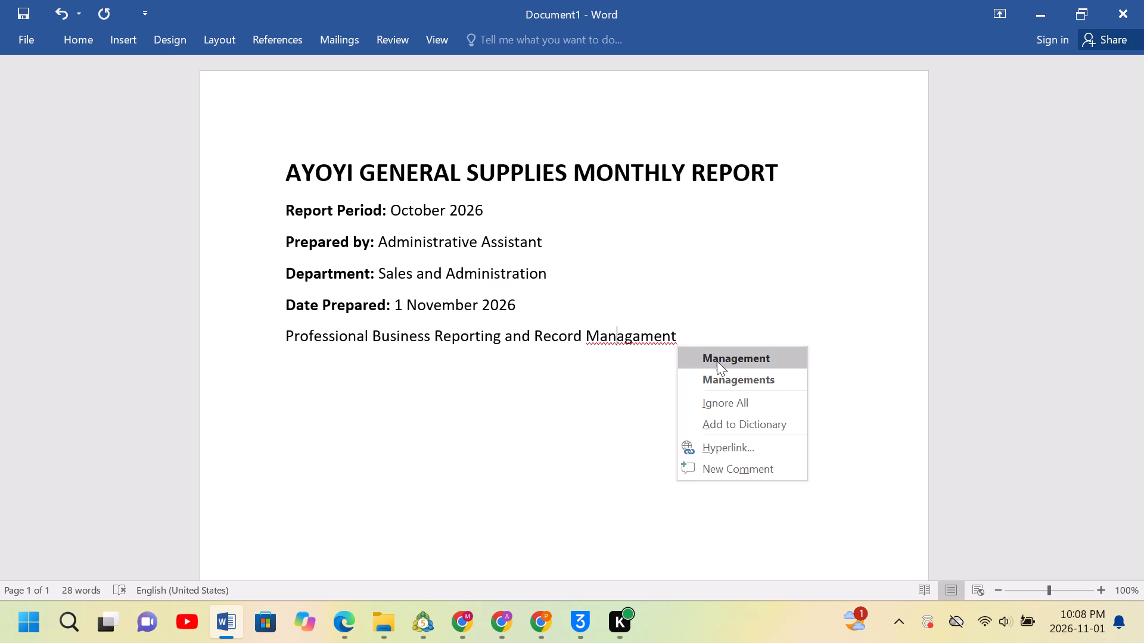
click(718, 361)
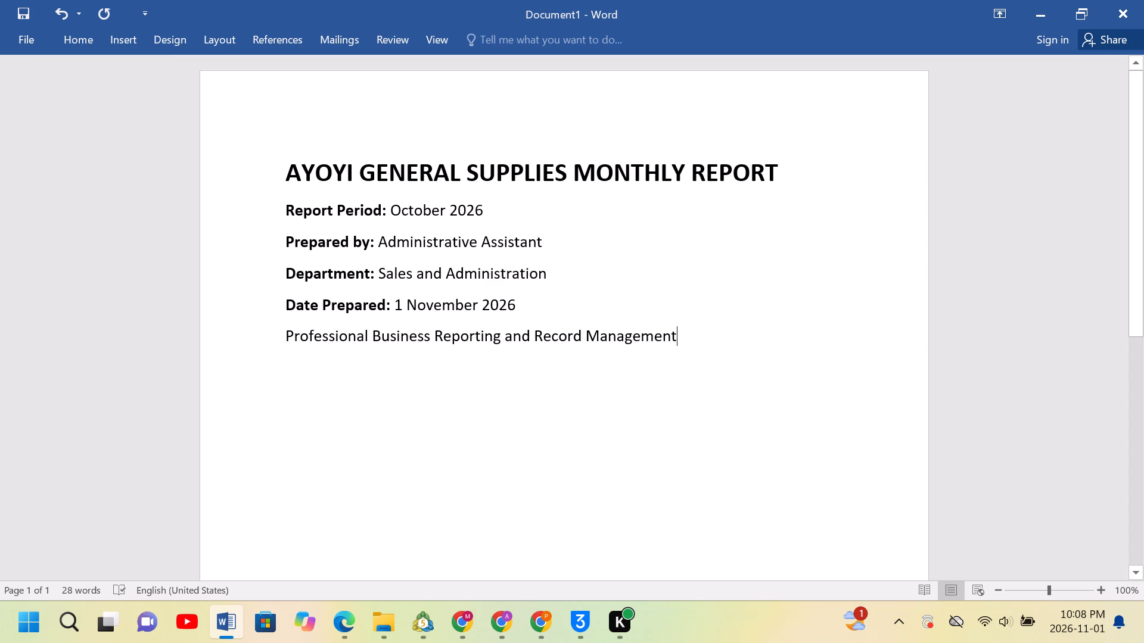
Apply the Book Title style to the "Professional Business Reporting and Record Management" line.
click(273, 343)
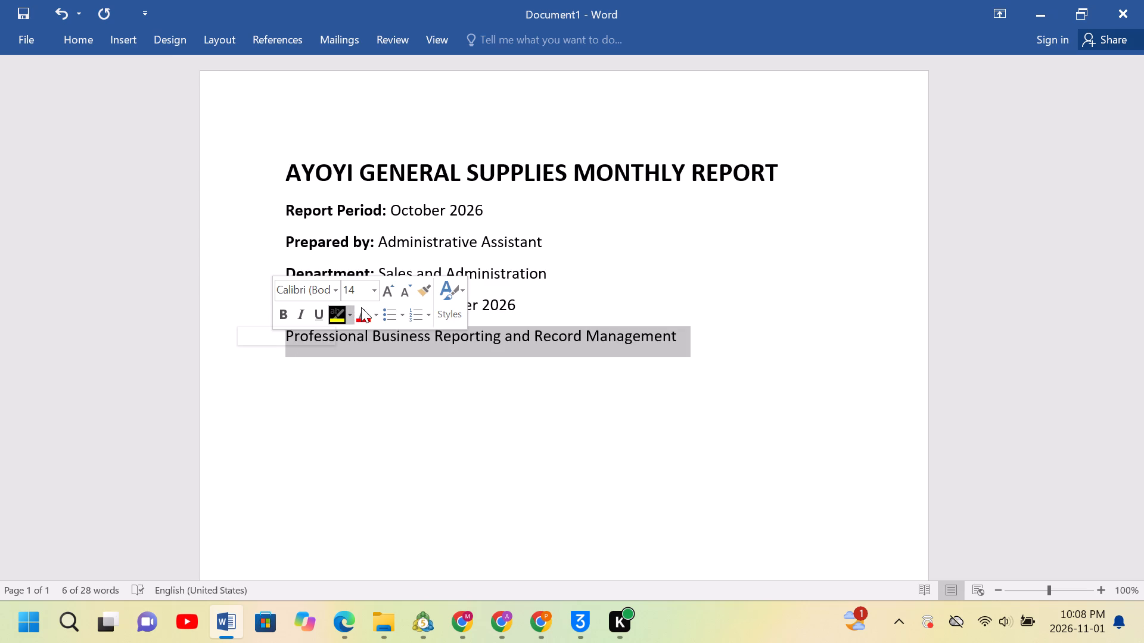
click(409, 285)
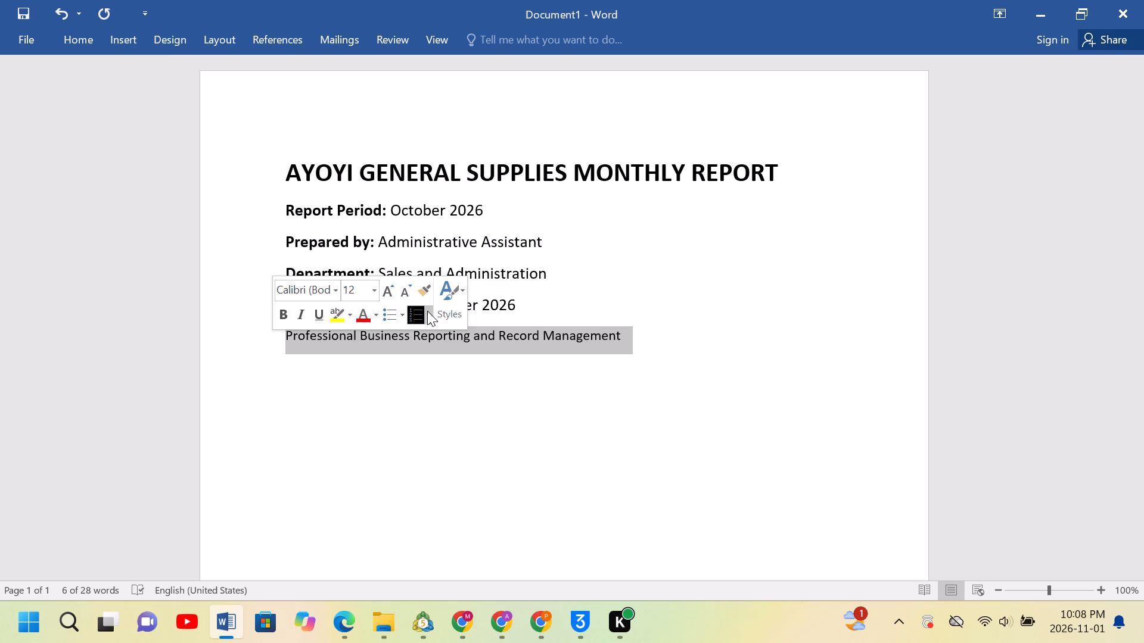
click(450, 307)
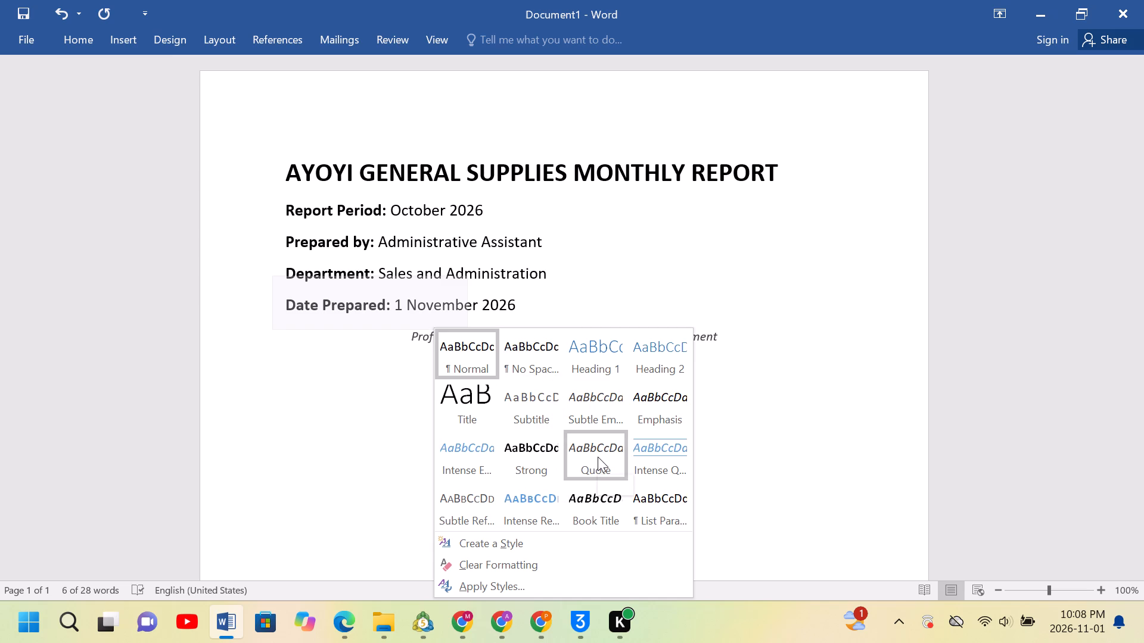
scroll(598, 457, down, 1)
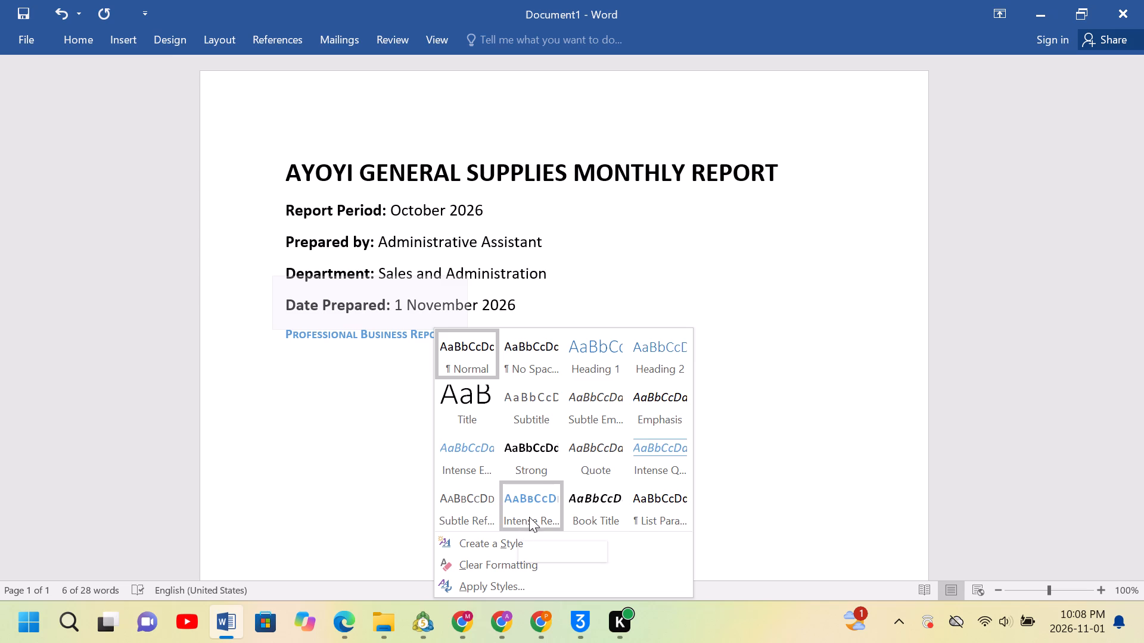
click(590, 507)
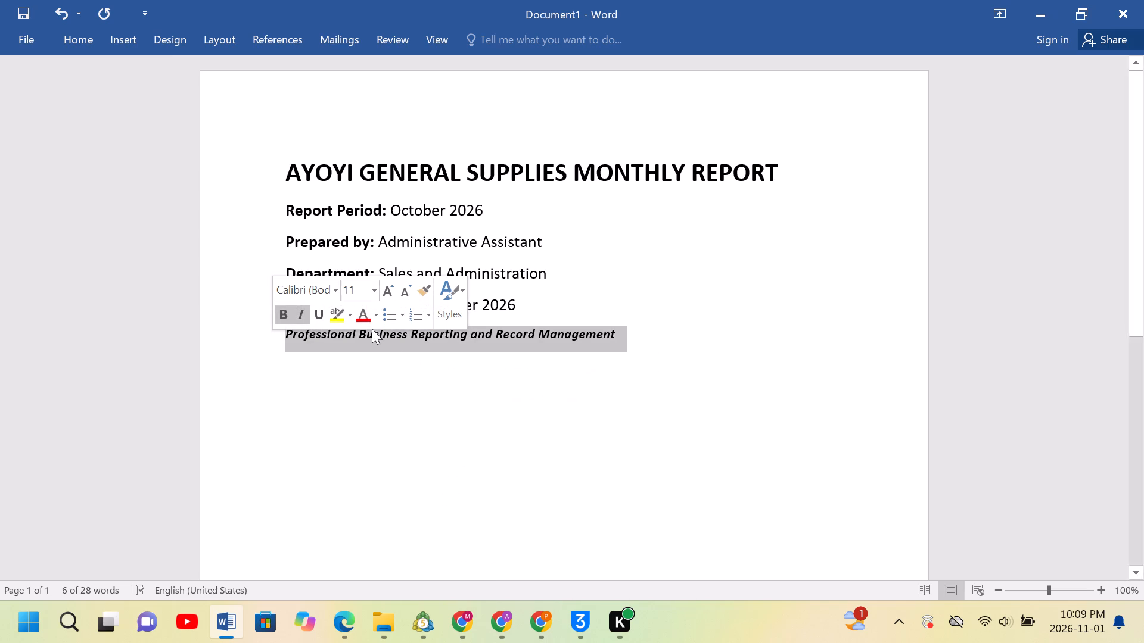
click(348, 318)
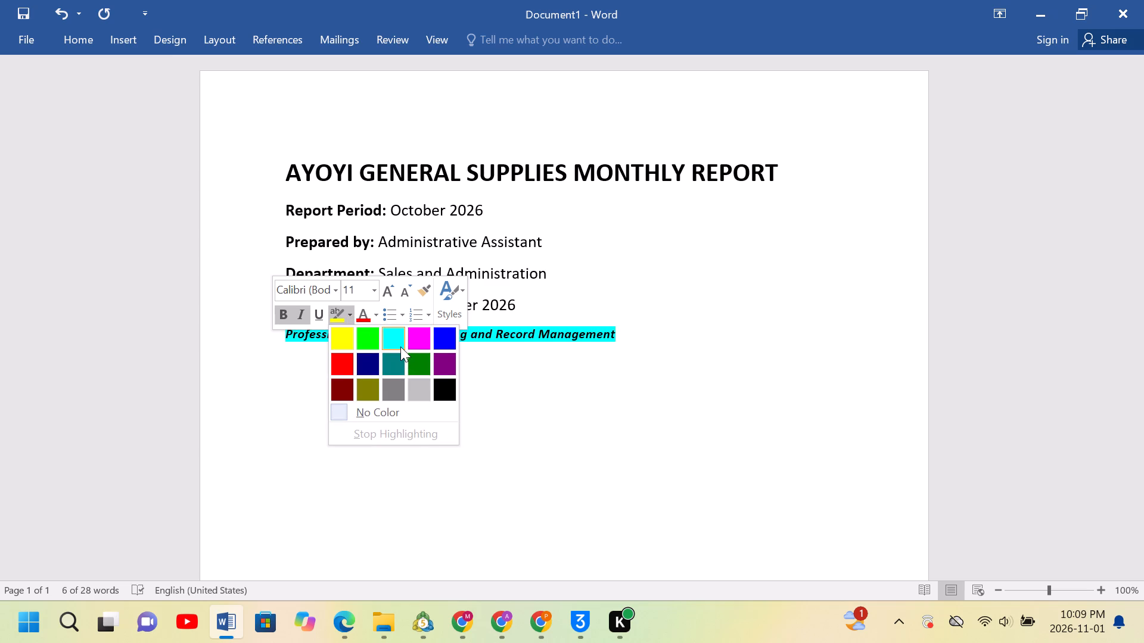
click(593, 379)
Add the section heading "1.Intriduction" on a new line below the "Professional Business Reporting and Record Management" line.
click(687, 324)
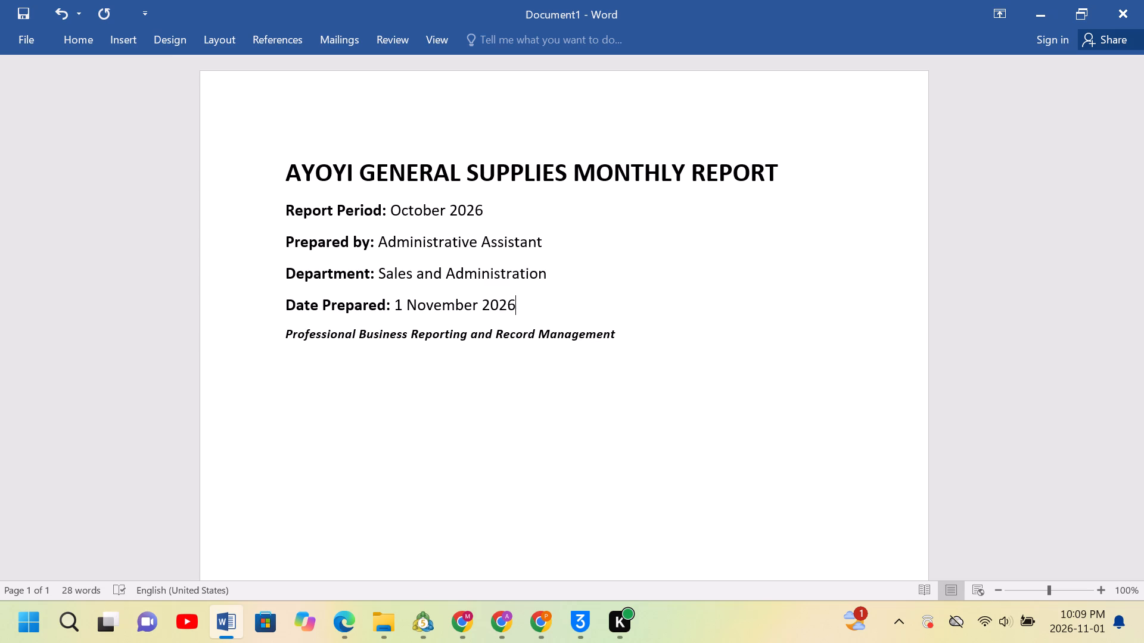
click(687, 324)
click(674, 329)
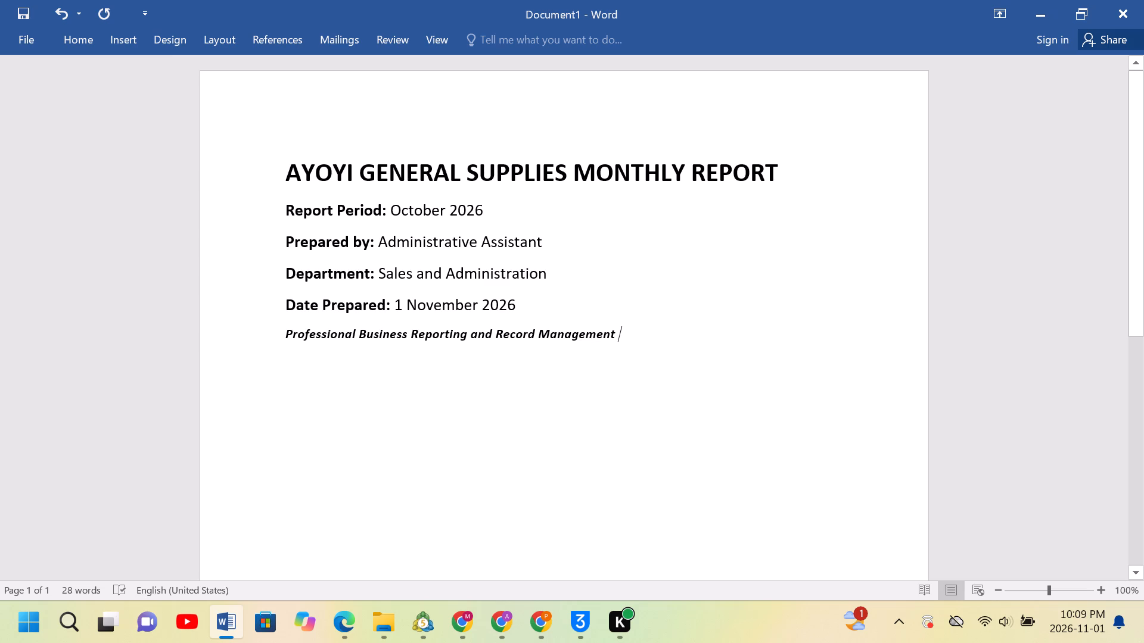
key(Return)
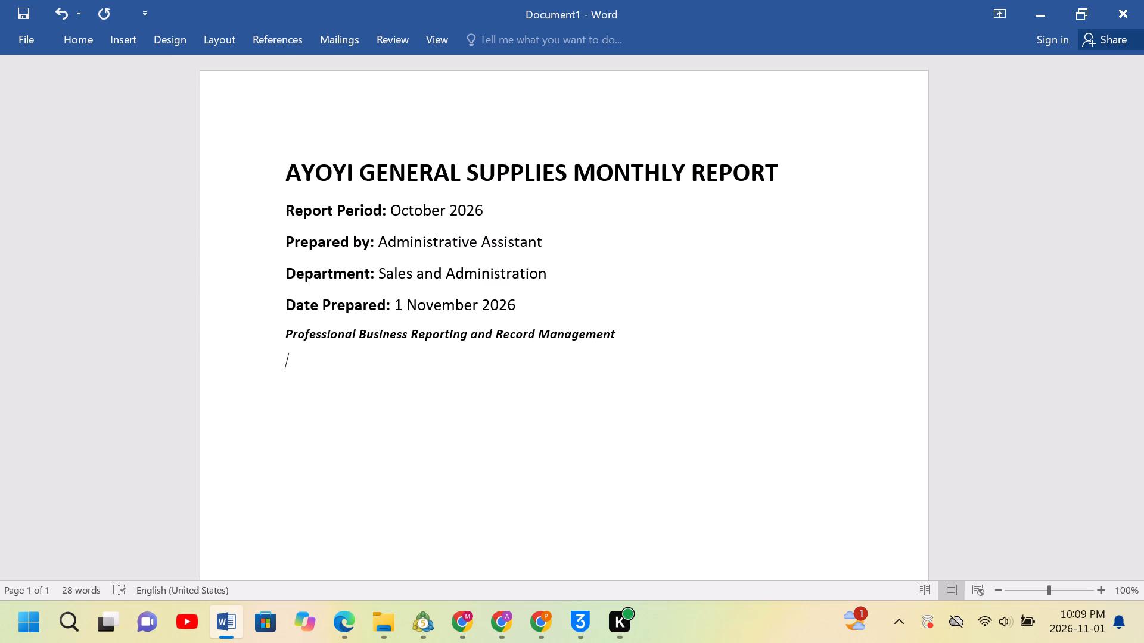
key(1)
key(period)
text(ntriduction)
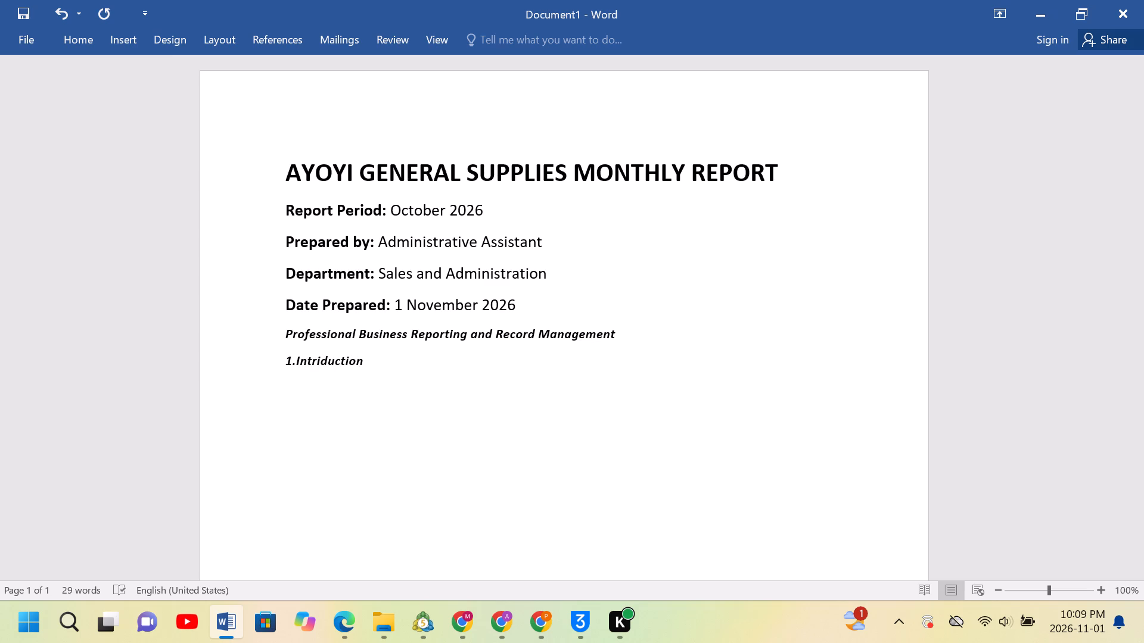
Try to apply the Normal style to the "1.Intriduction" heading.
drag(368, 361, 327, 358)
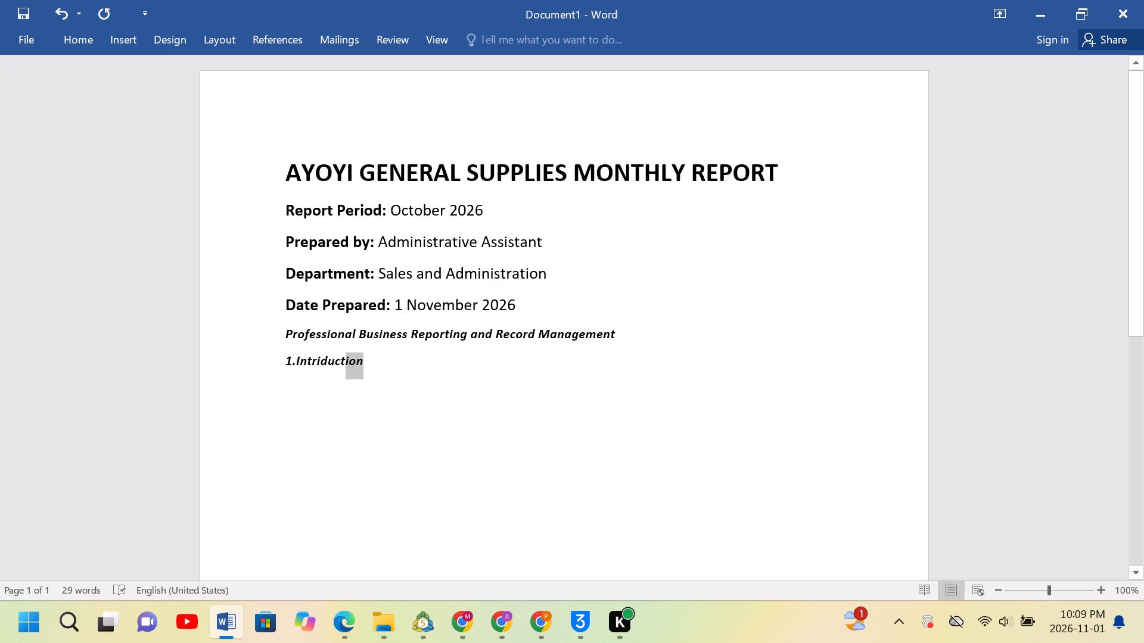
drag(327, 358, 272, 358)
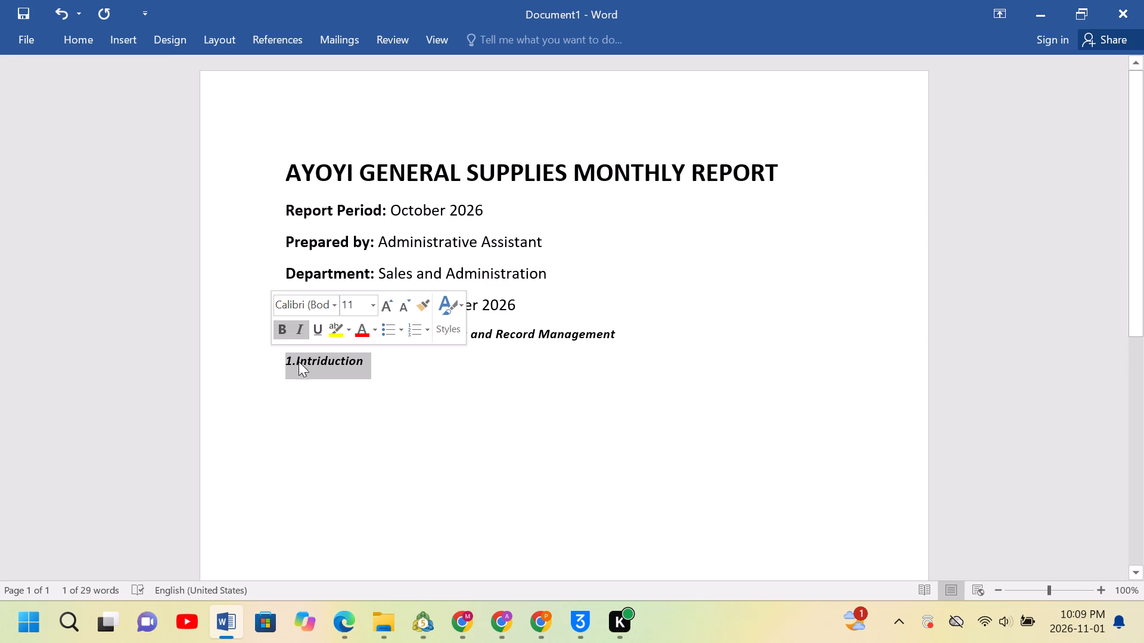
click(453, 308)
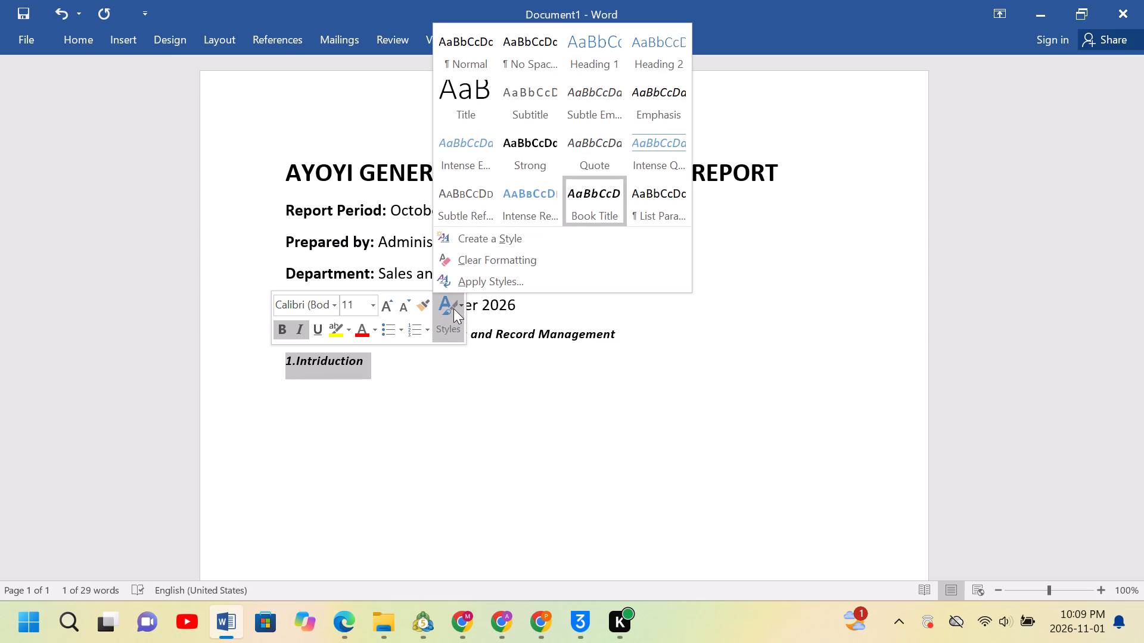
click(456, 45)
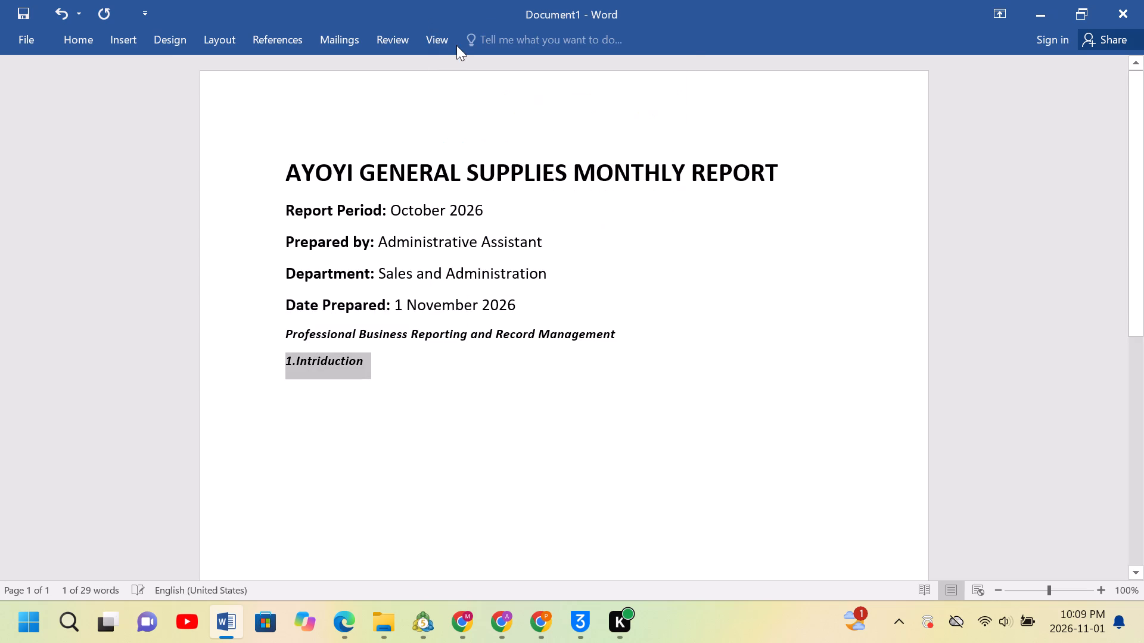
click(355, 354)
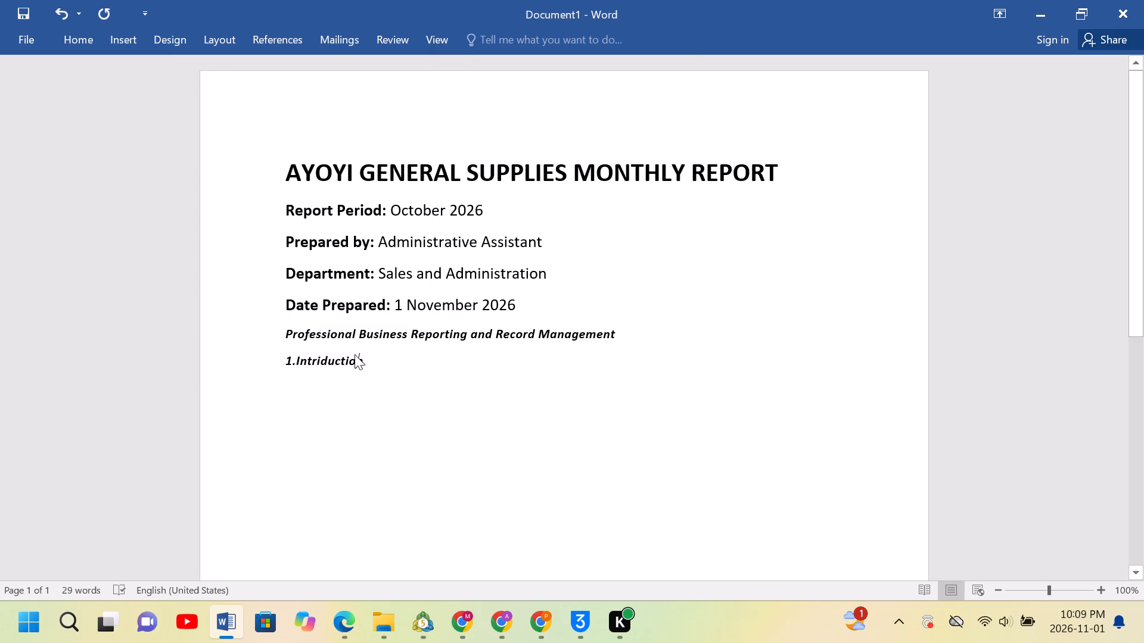
Set the font size to 16 for the text from "Business Reporting and Record Management" through the "1.Intriduction" heading.
drag(384, 351, 363, 376)
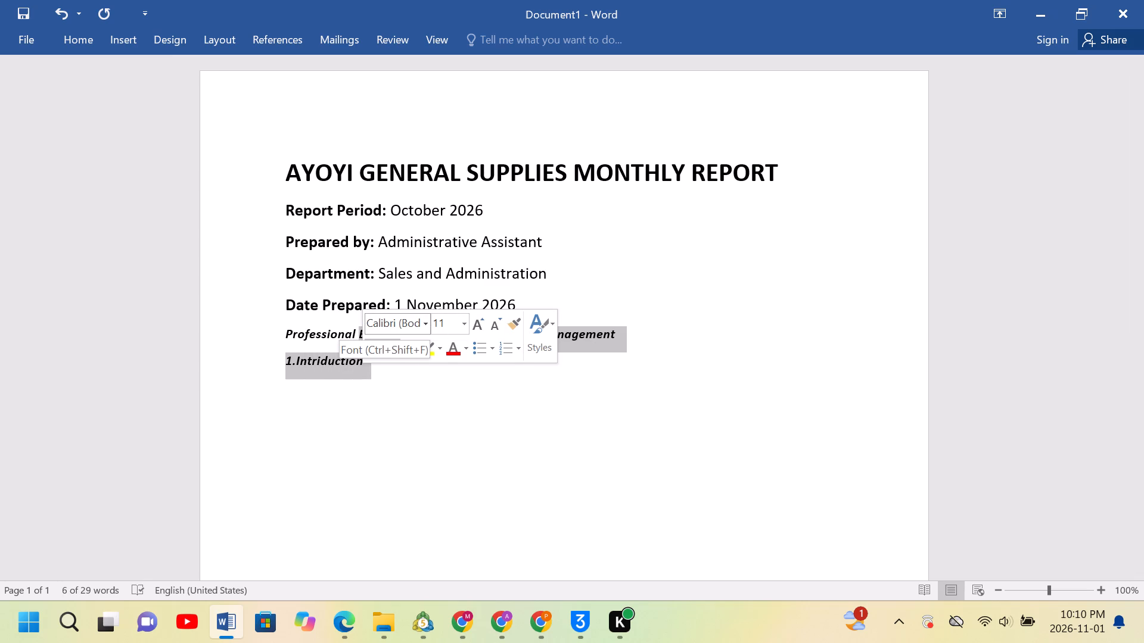
click(468, 324)
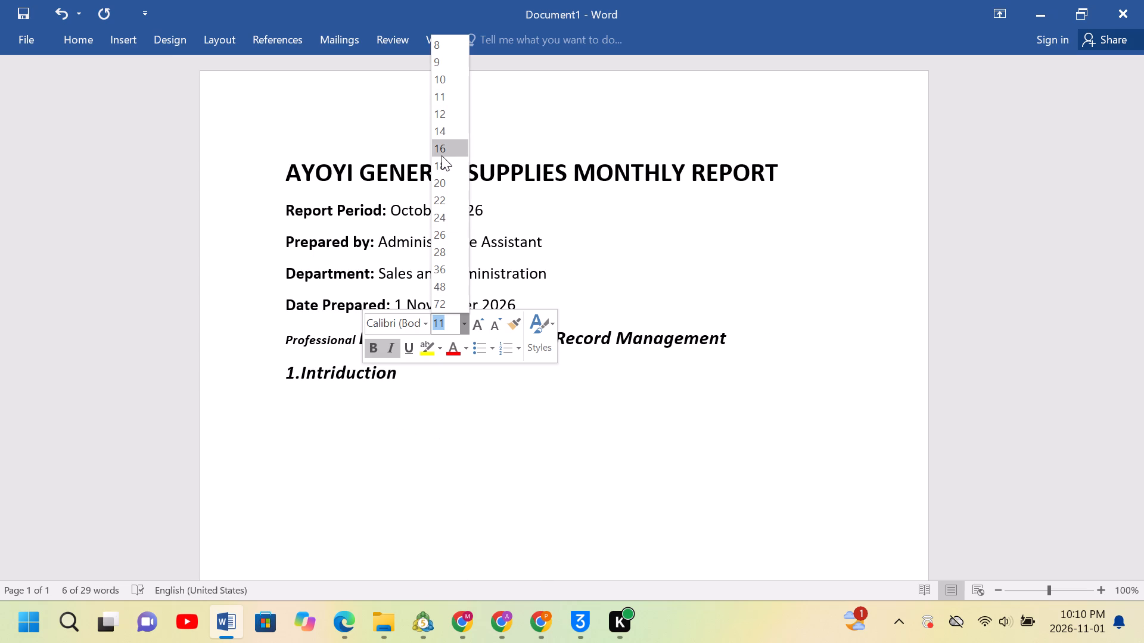
click(442, 155)
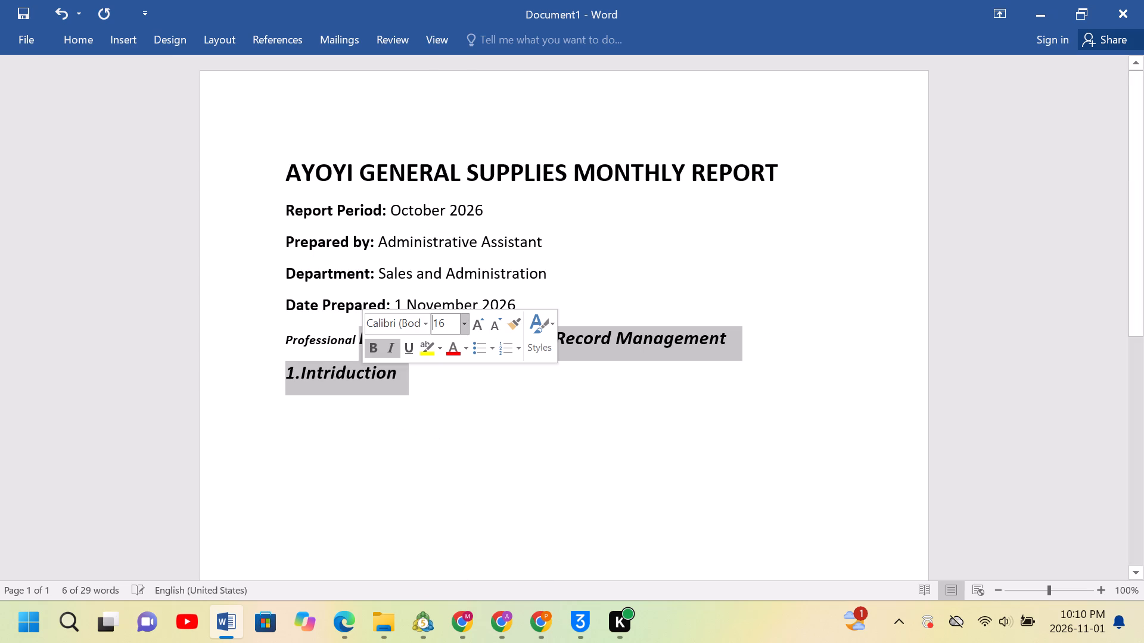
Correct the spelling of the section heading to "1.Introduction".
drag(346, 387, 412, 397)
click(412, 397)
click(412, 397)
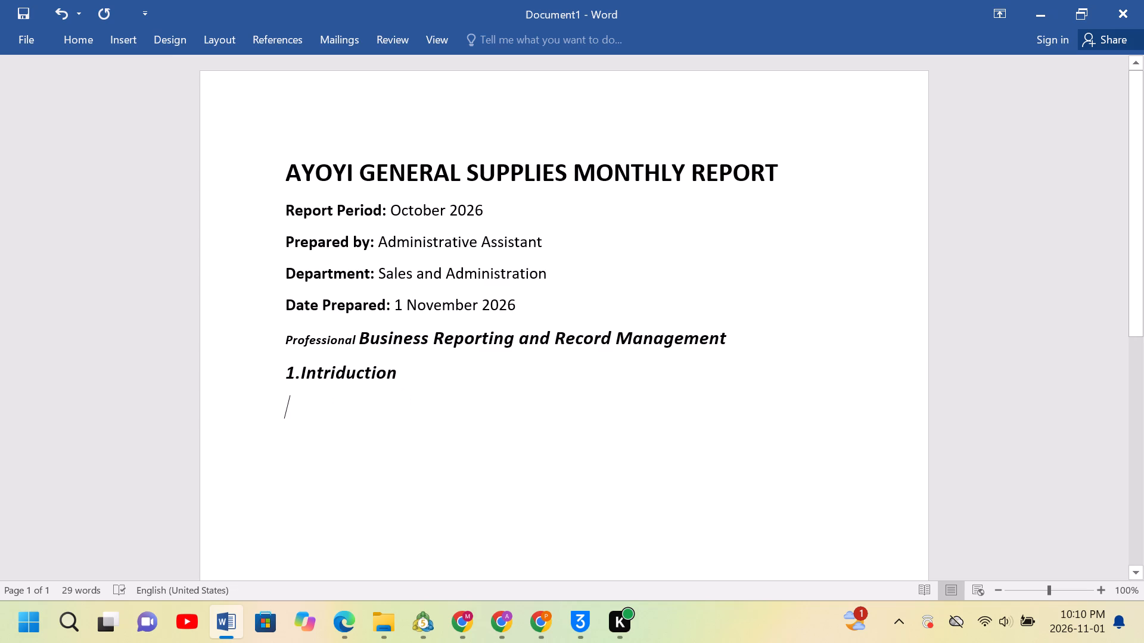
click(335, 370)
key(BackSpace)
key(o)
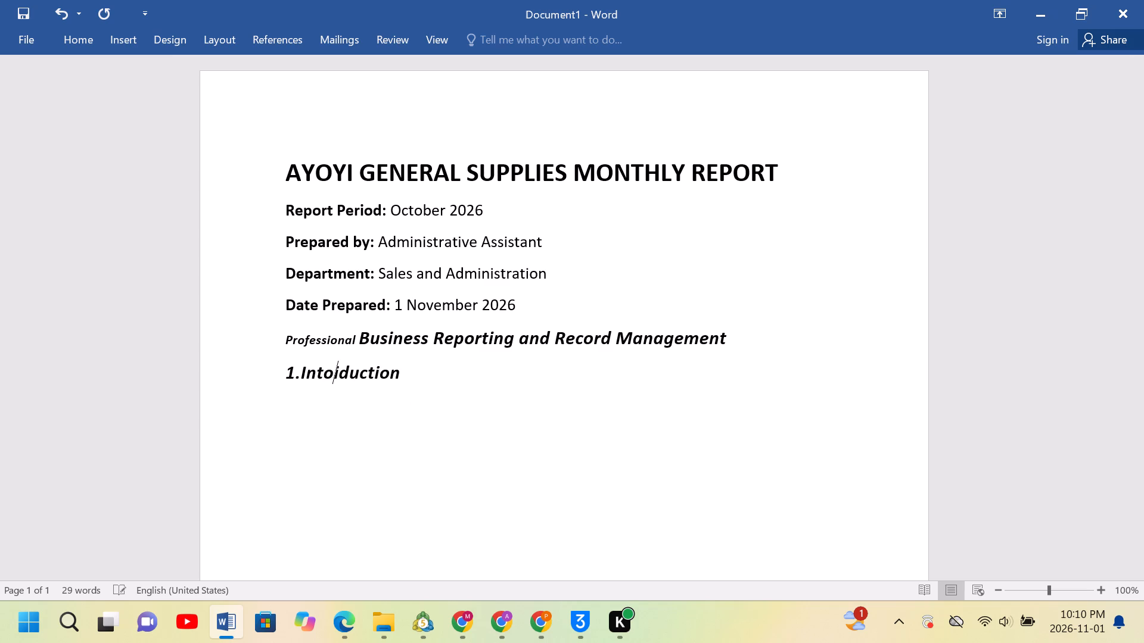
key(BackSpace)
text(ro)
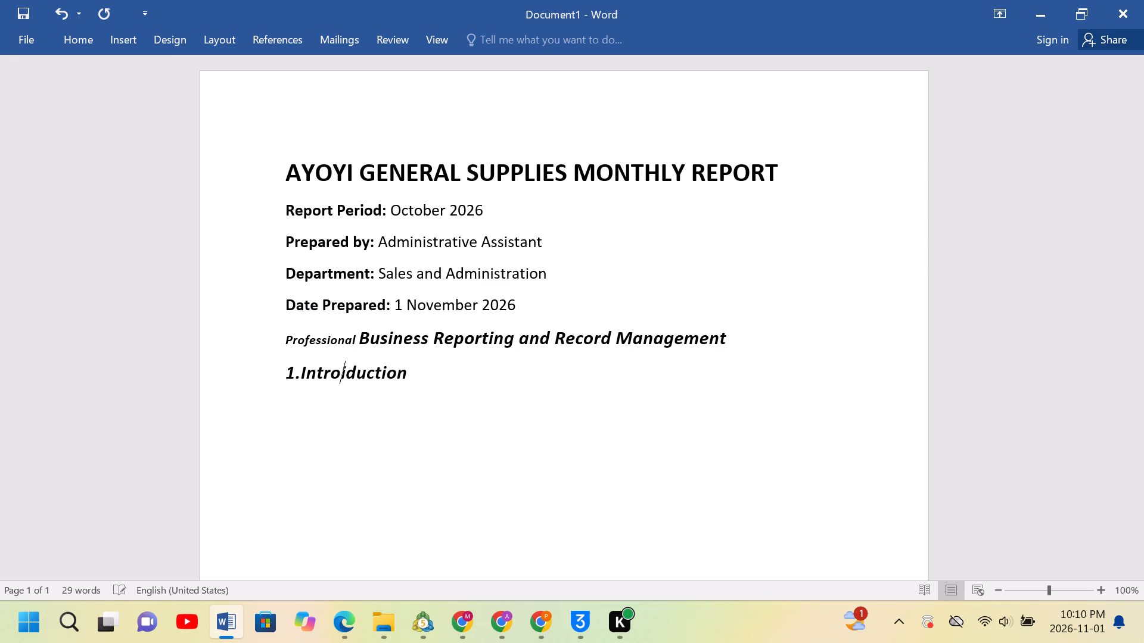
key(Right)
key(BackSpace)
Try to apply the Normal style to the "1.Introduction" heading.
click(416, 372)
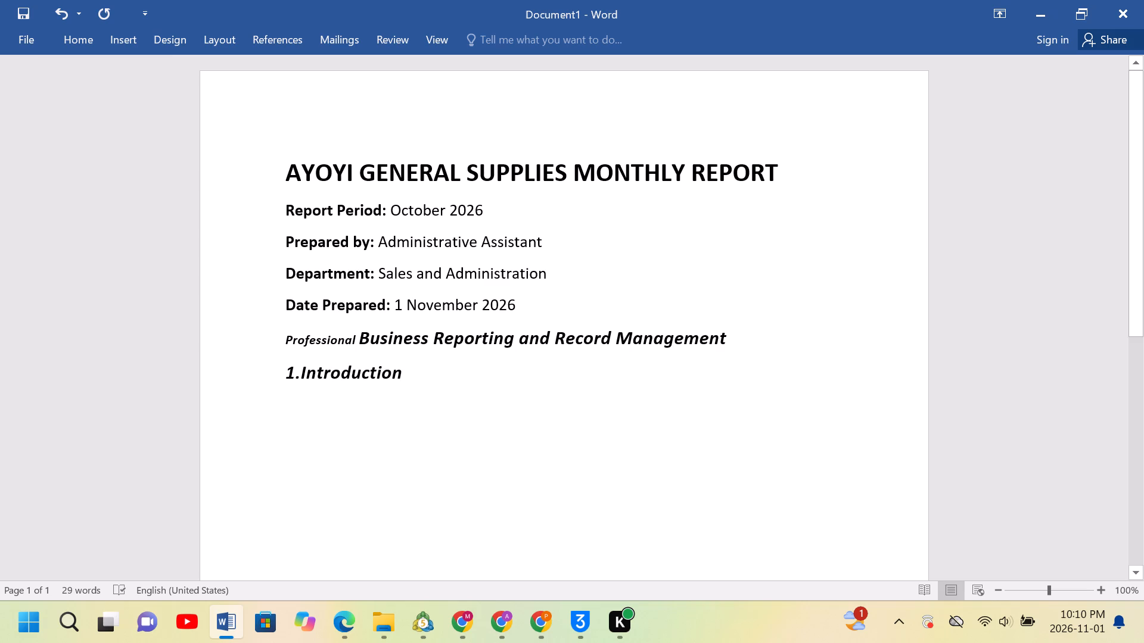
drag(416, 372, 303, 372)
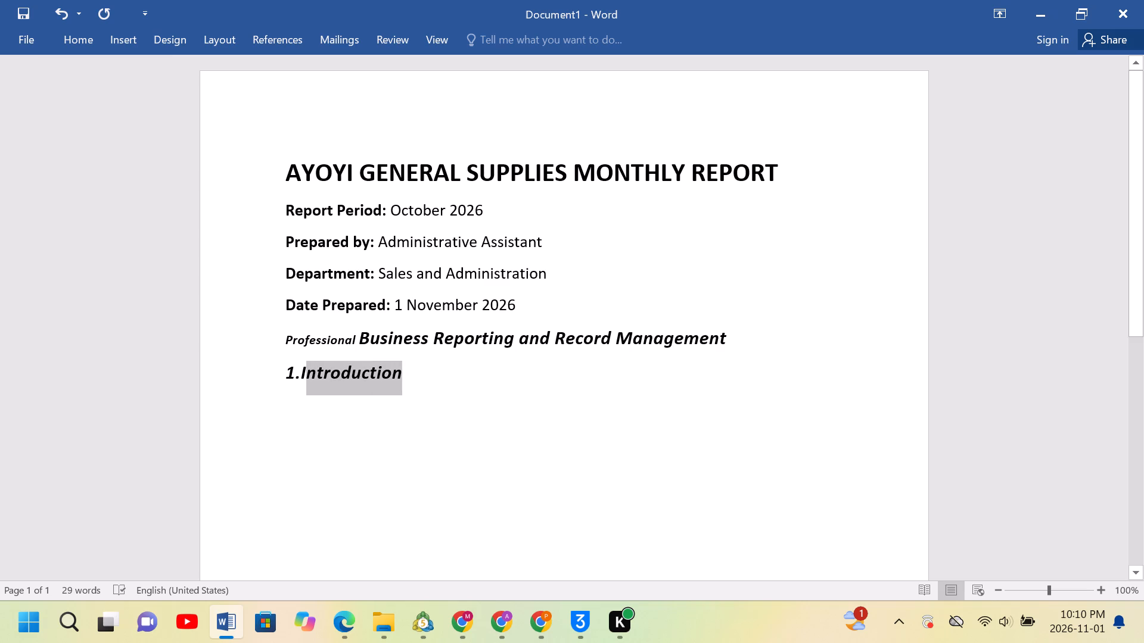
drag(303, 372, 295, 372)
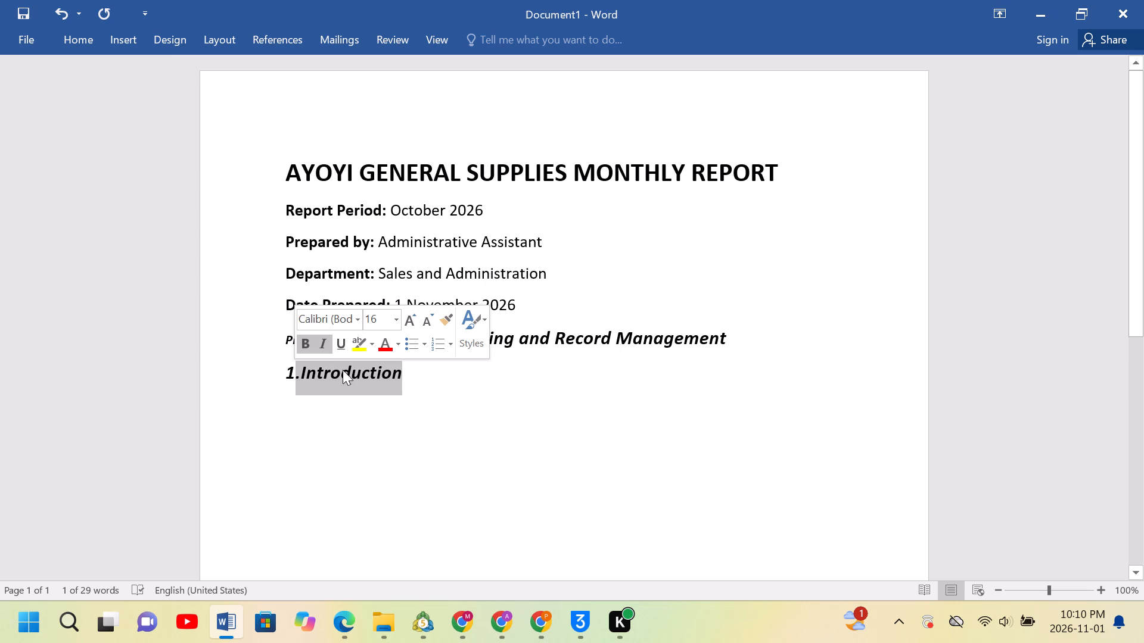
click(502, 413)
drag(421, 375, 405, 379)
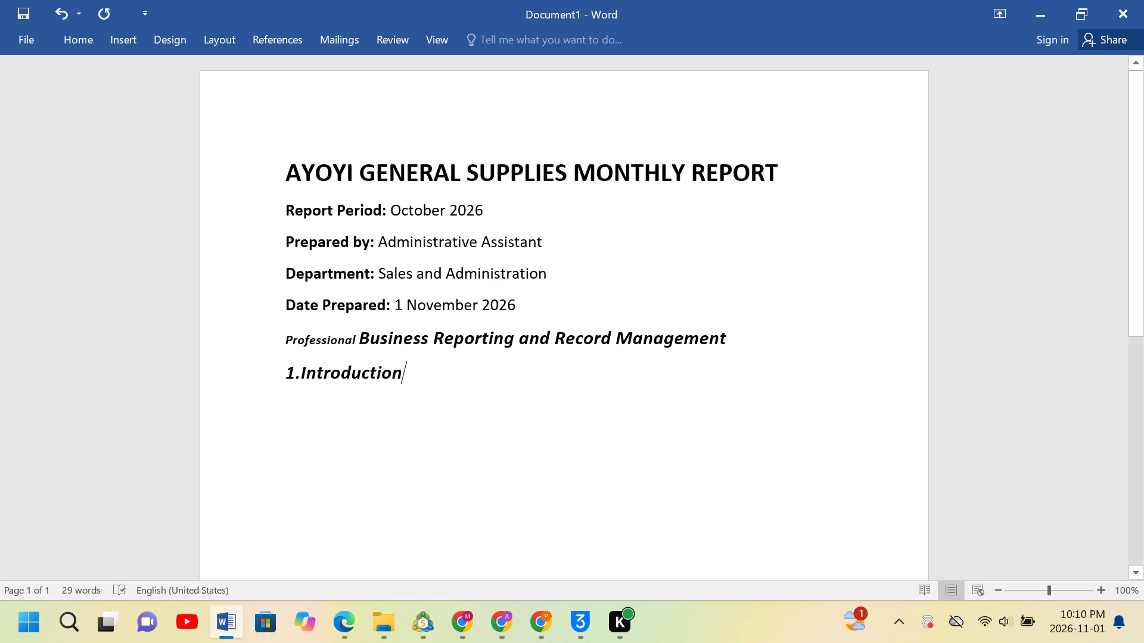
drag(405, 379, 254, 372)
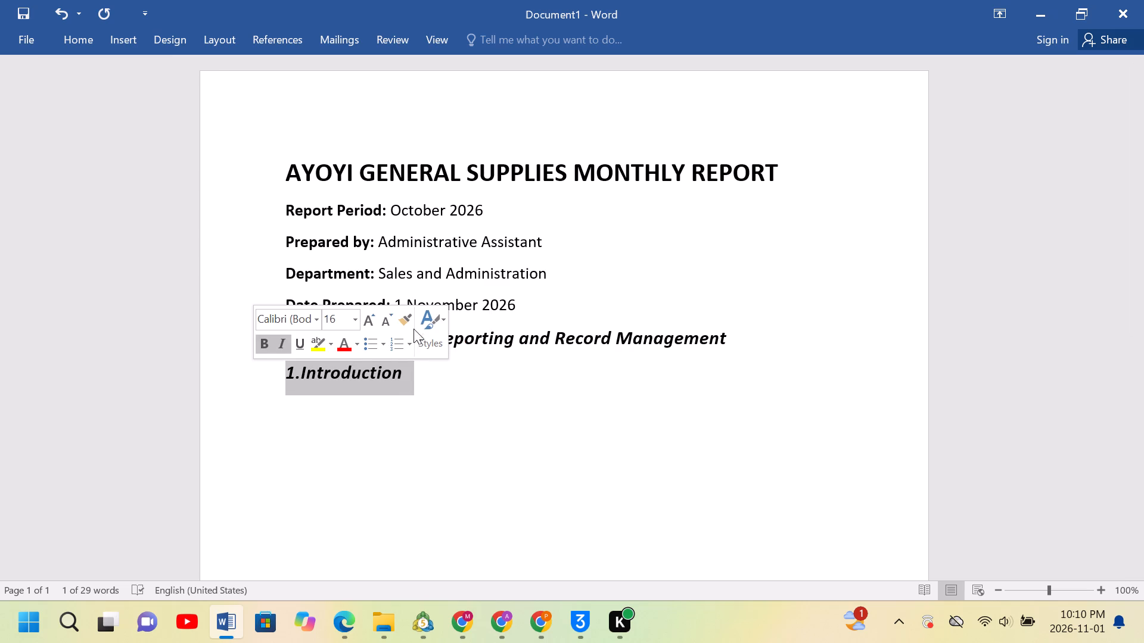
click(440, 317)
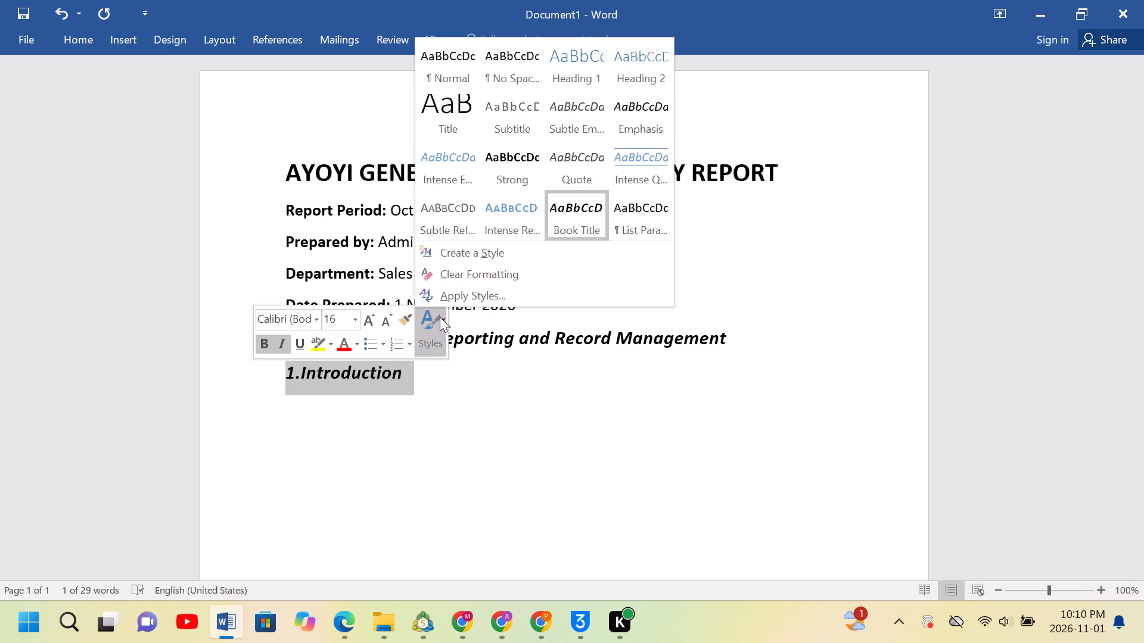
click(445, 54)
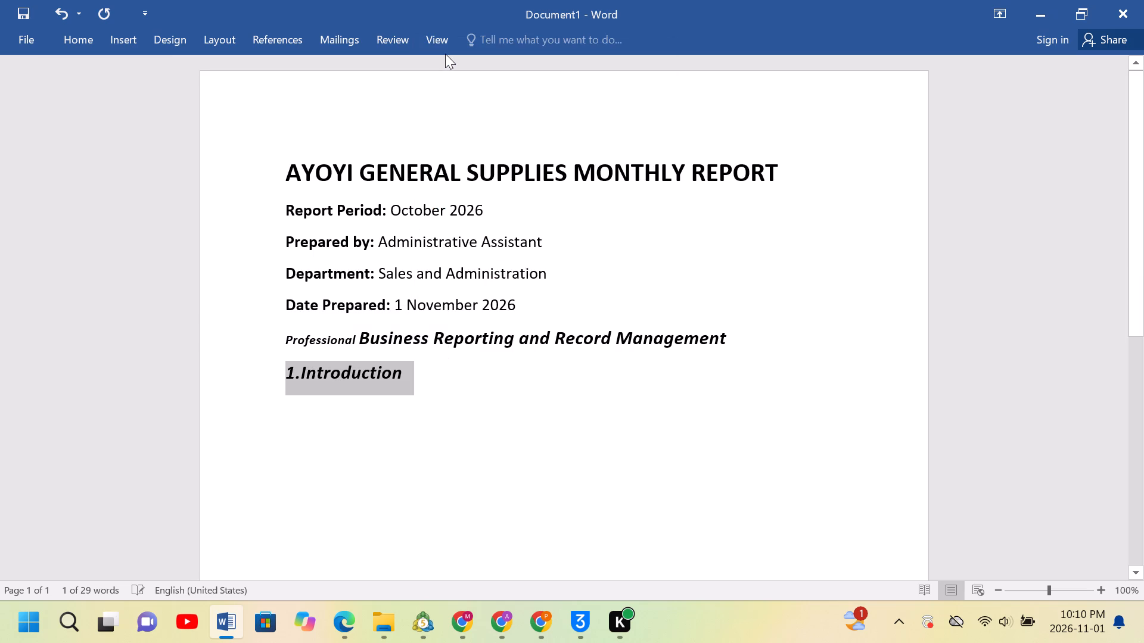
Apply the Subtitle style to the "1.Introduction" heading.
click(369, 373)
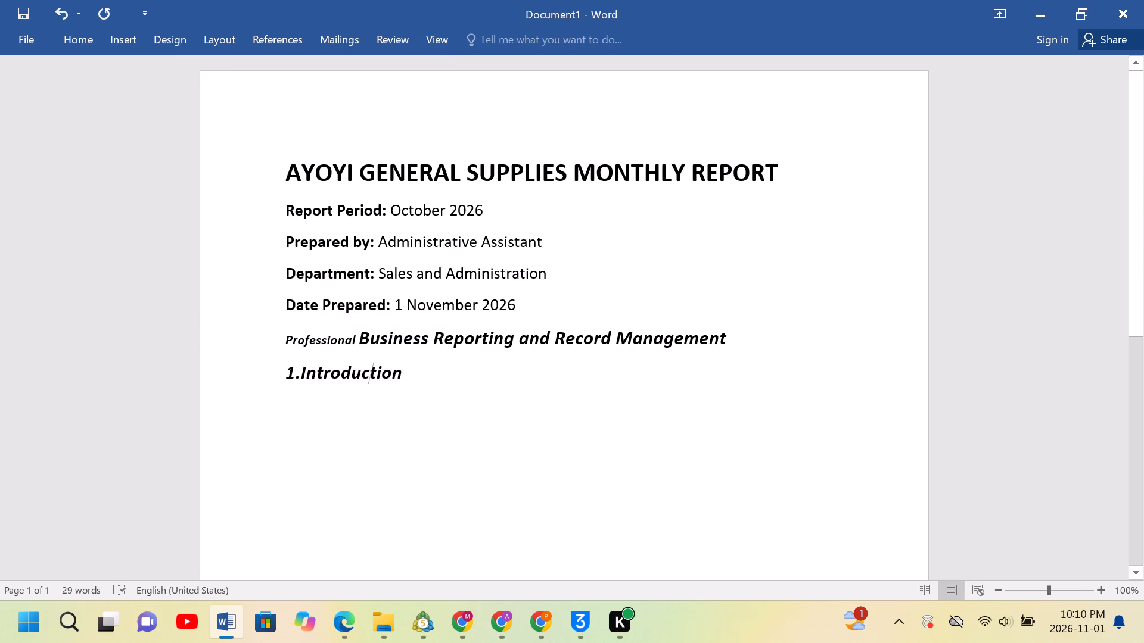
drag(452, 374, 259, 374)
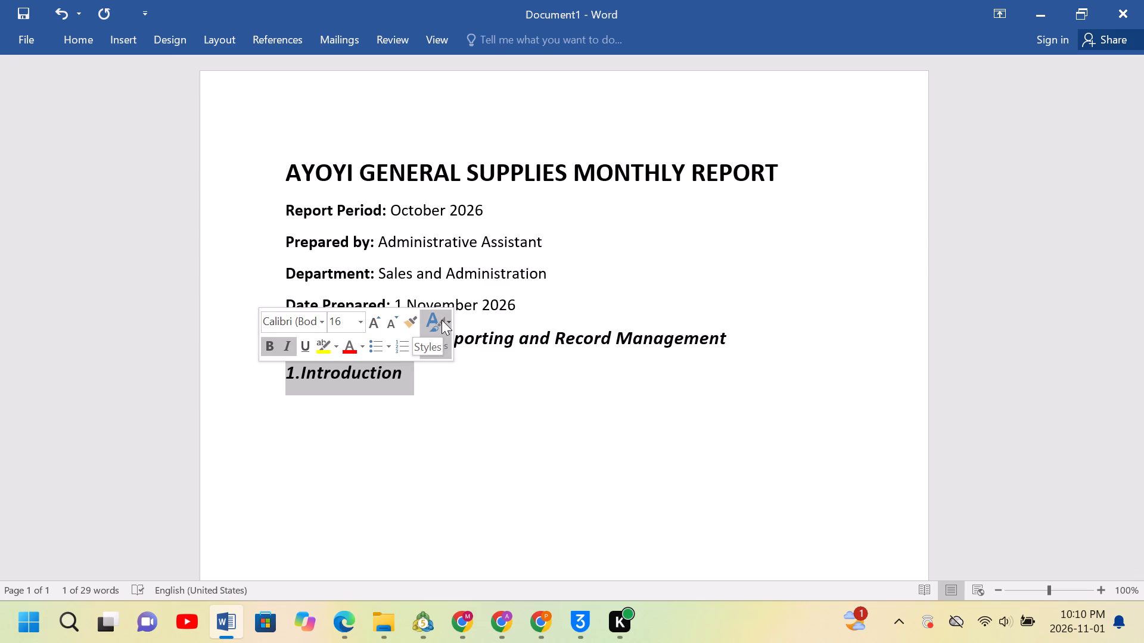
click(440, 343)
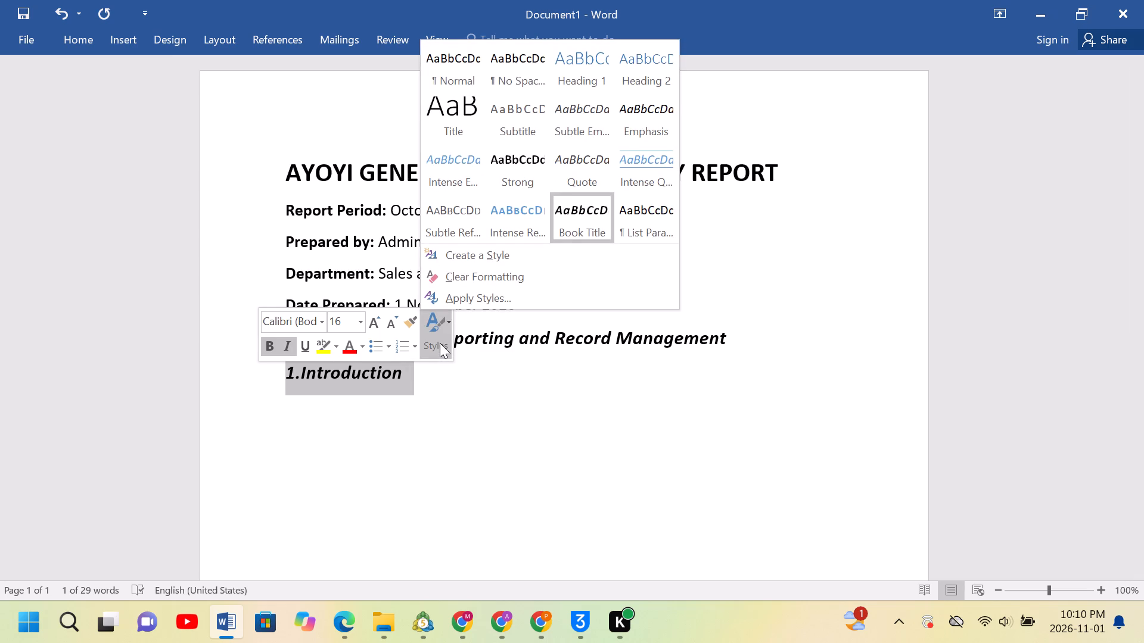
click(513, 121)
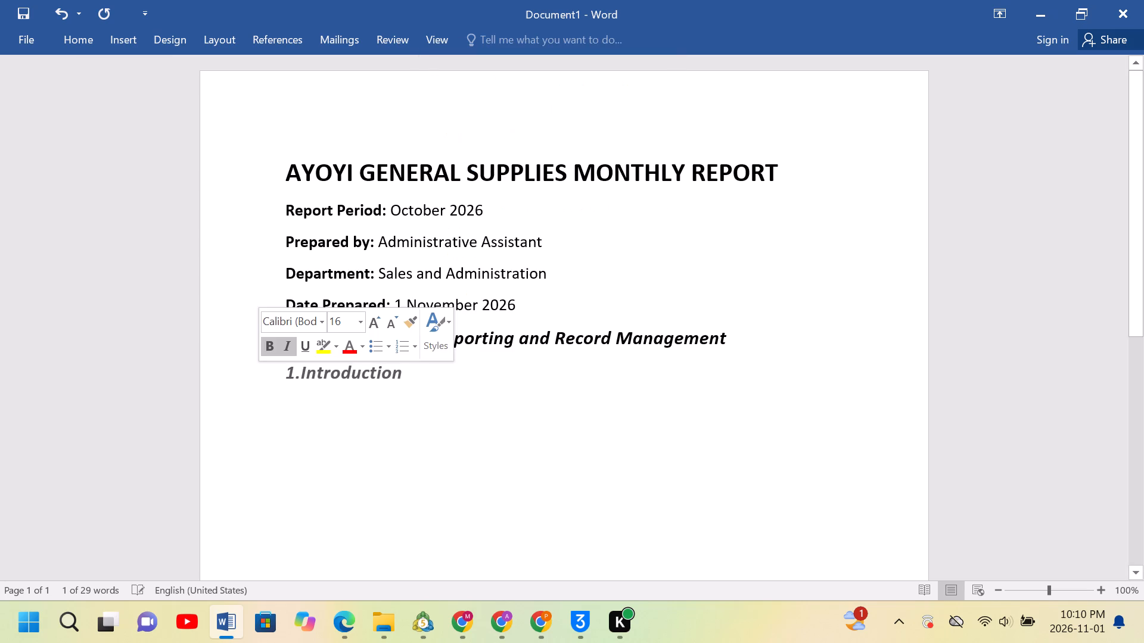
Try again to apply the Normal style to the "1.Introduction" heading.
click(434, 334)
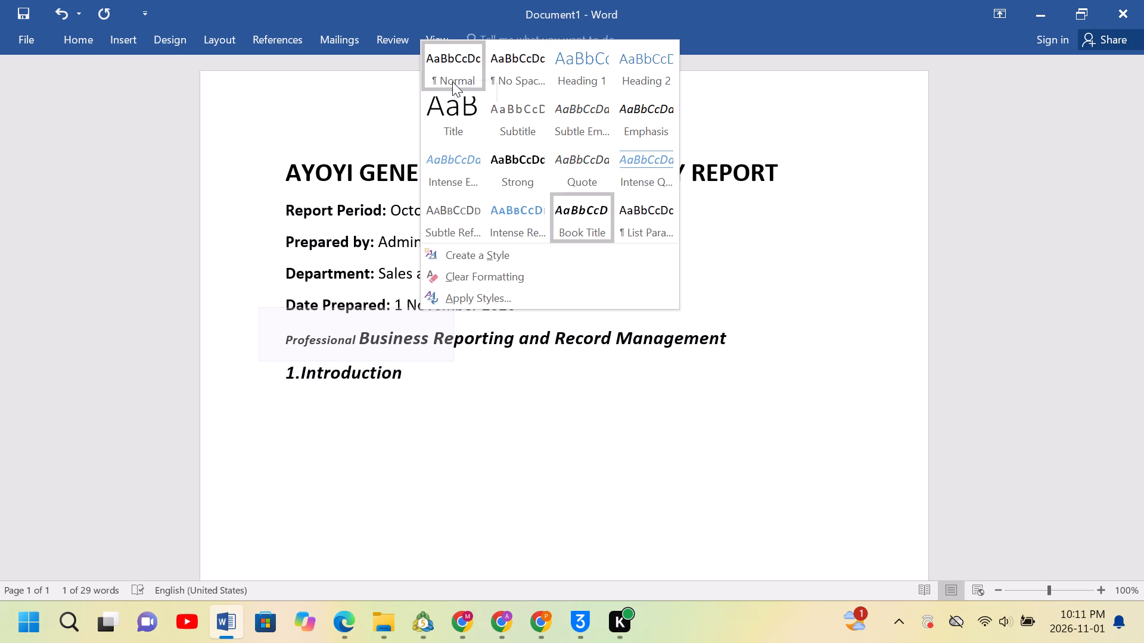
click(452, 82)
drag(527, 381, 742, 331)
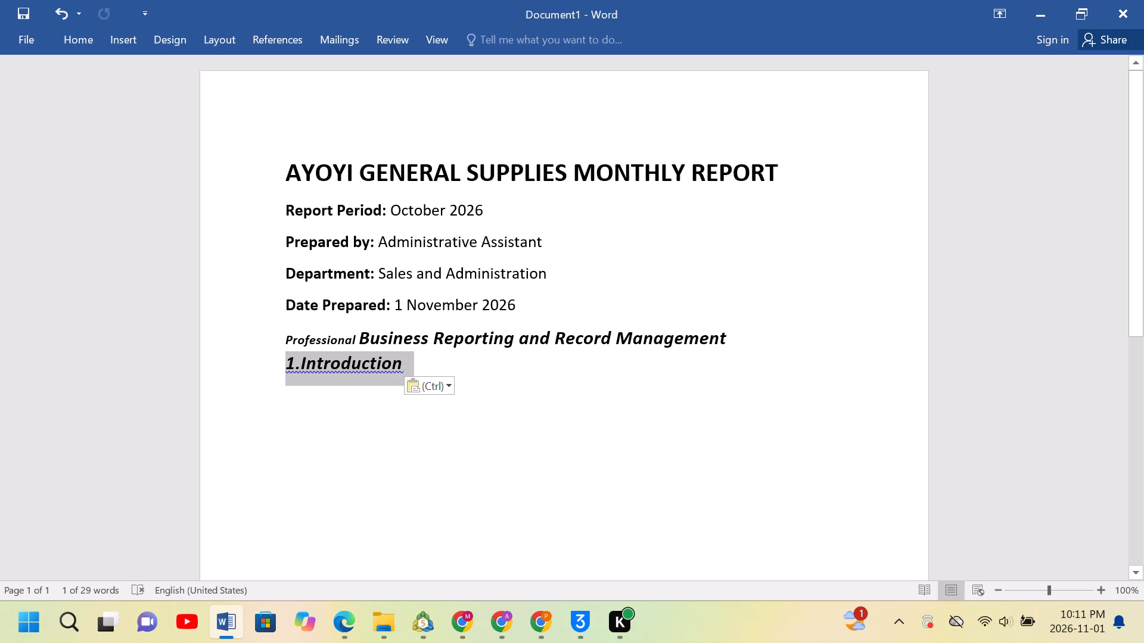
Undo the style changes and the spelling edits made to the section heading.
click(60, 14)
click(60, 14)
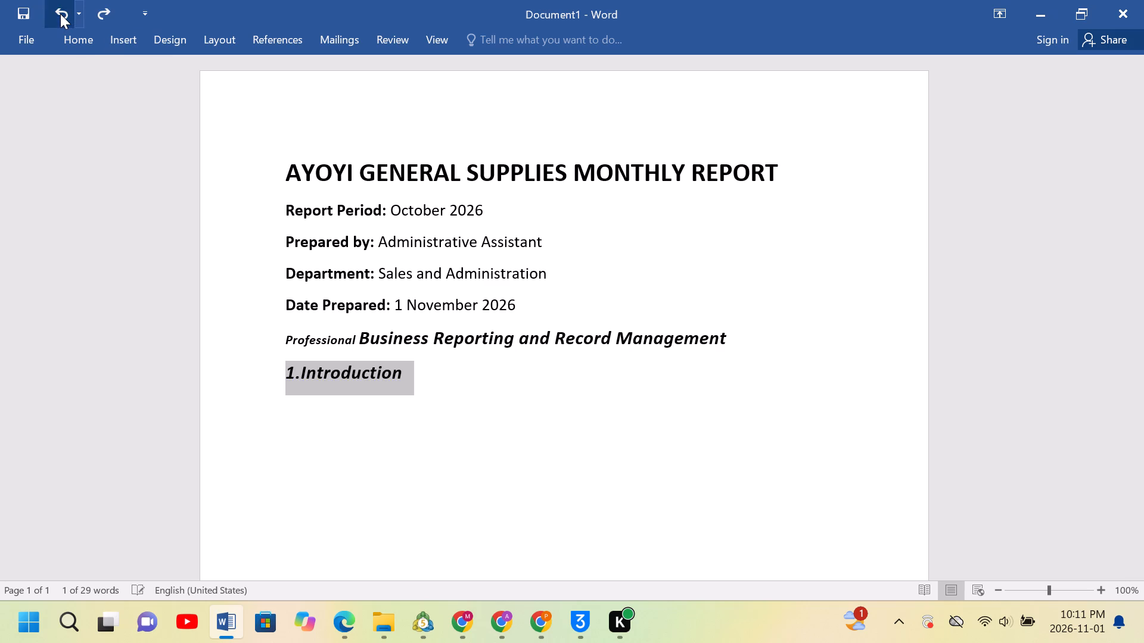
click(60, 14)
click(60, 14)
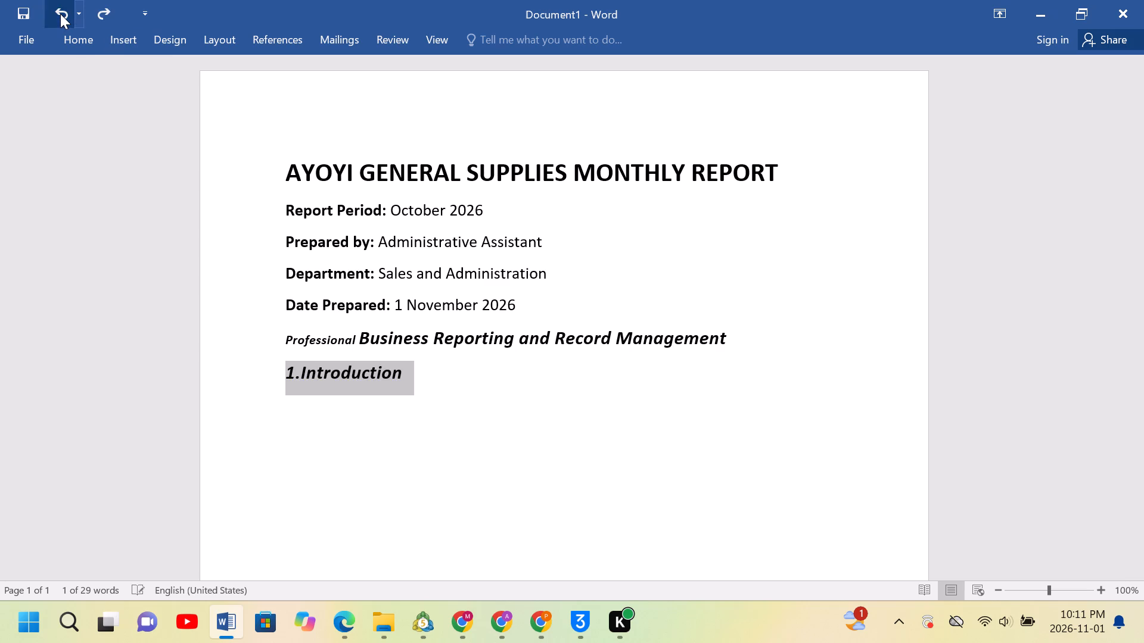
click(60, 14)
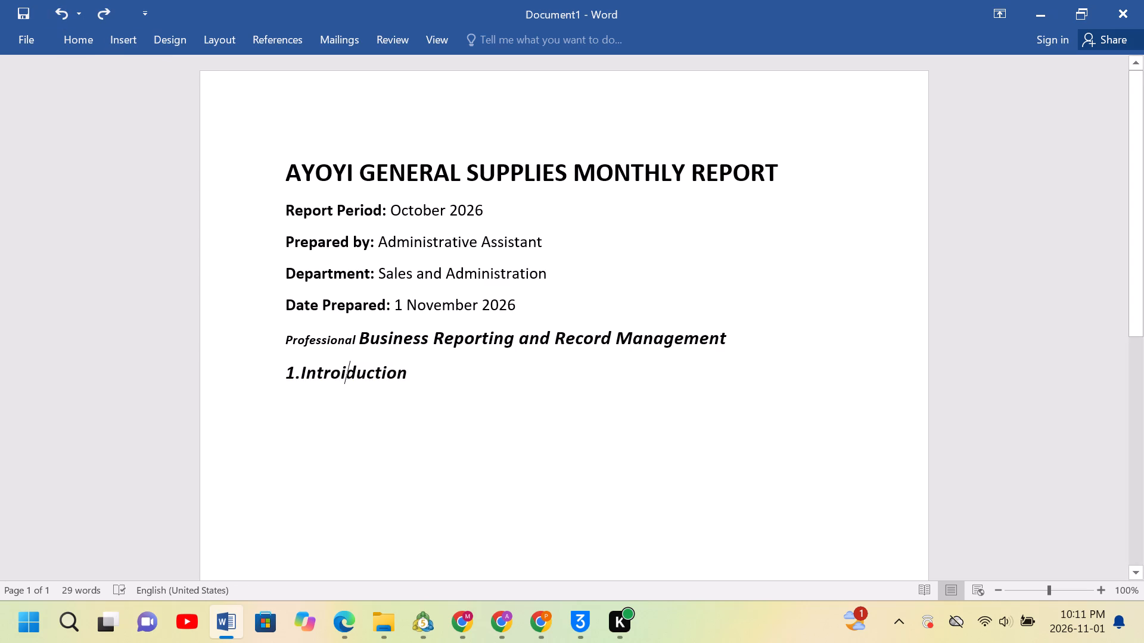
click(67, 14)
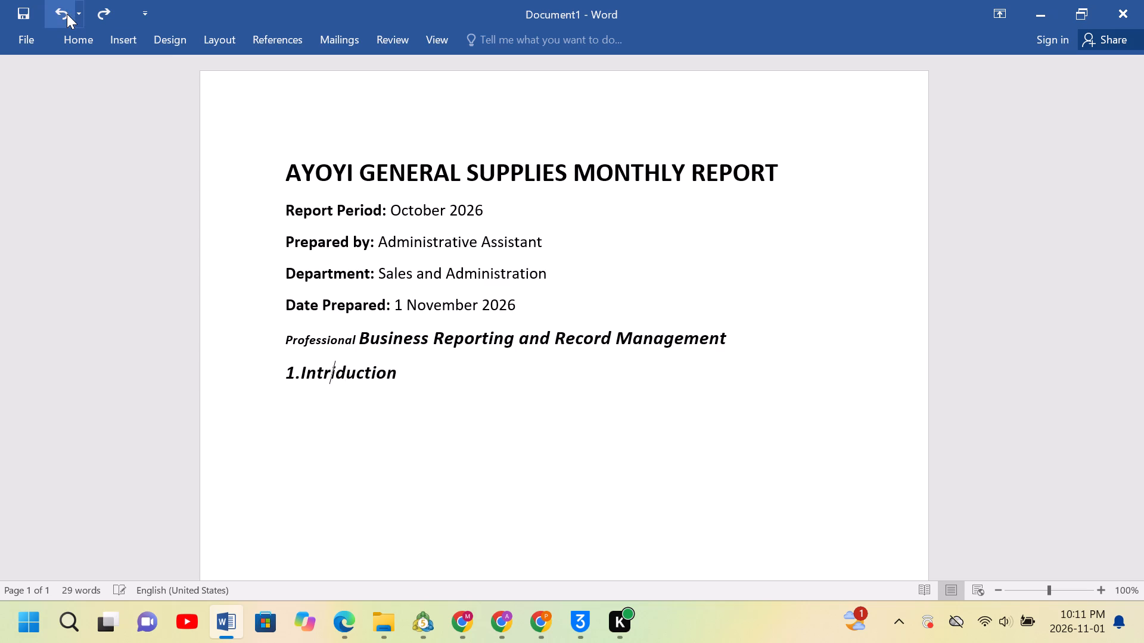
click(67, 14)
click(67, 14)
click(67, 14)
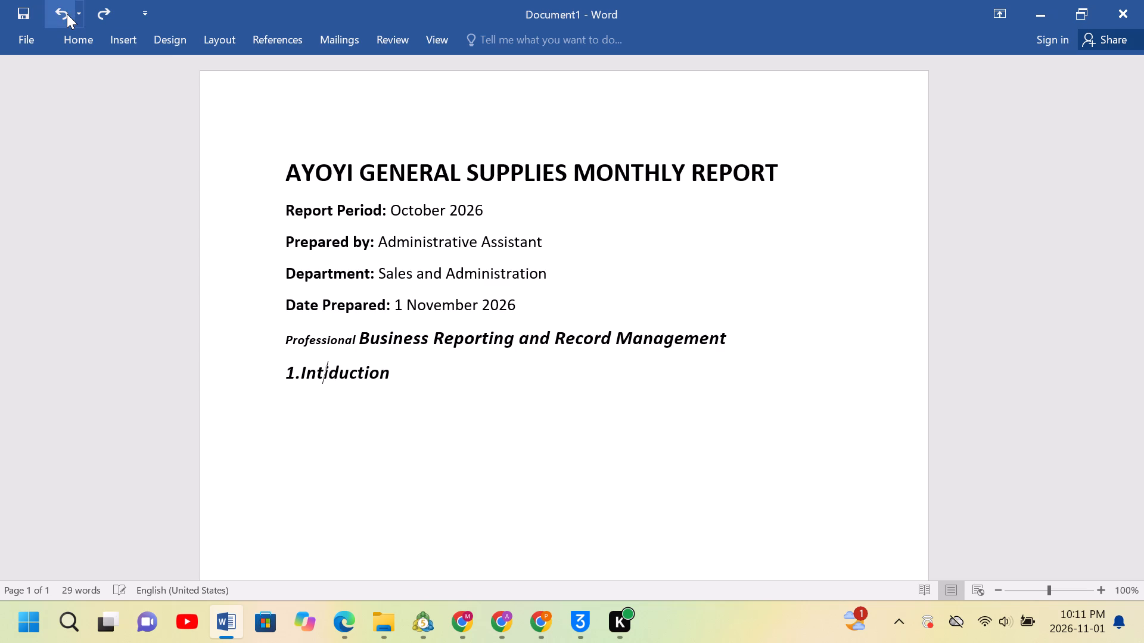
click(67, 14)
Undo the font size 16 change on the text from "Business Reporting and Record Management" through the section heading.
click(67, 14)
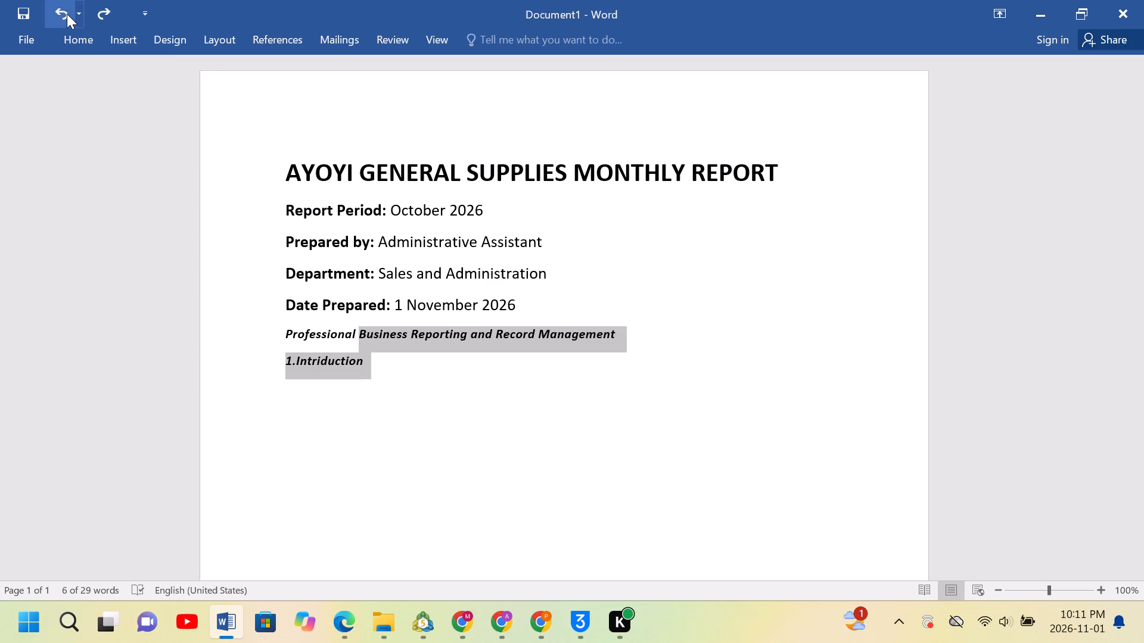
click(399, 358)
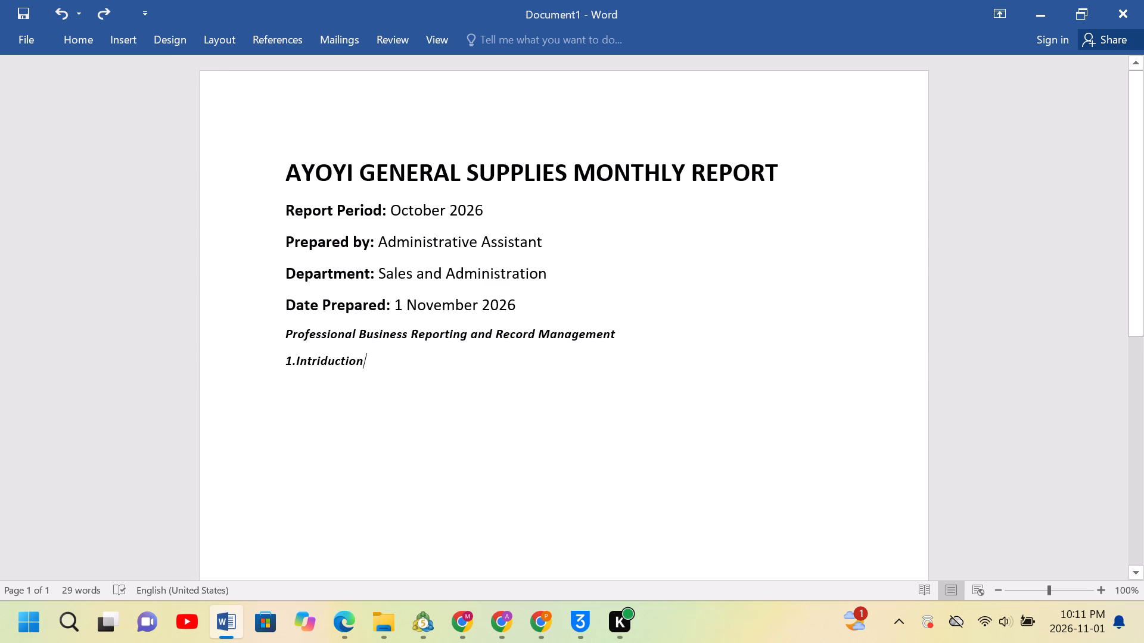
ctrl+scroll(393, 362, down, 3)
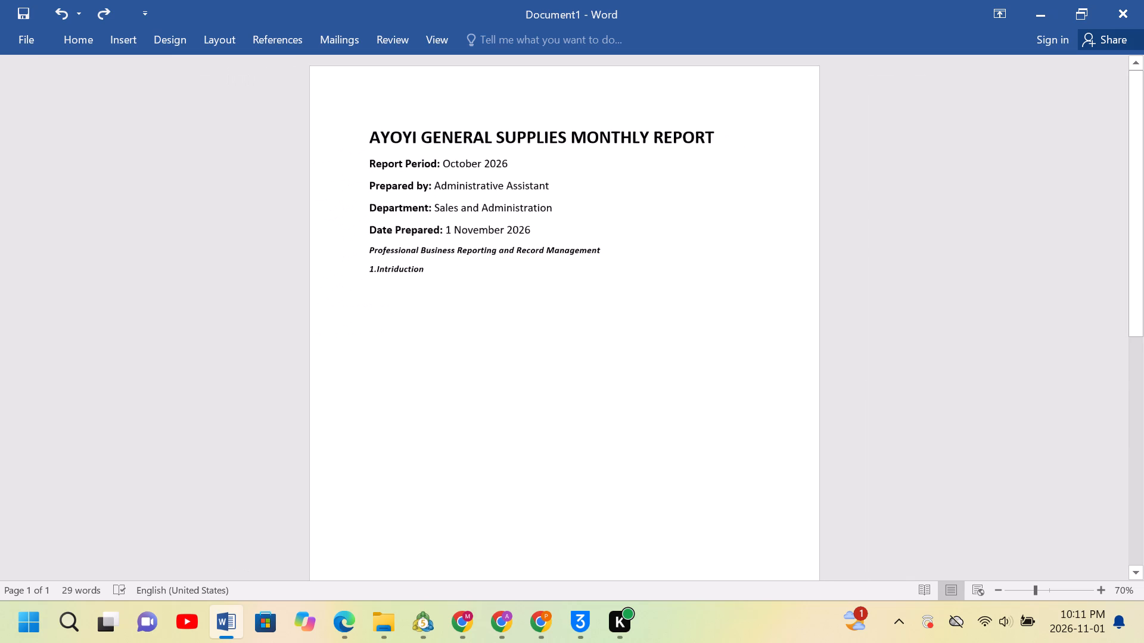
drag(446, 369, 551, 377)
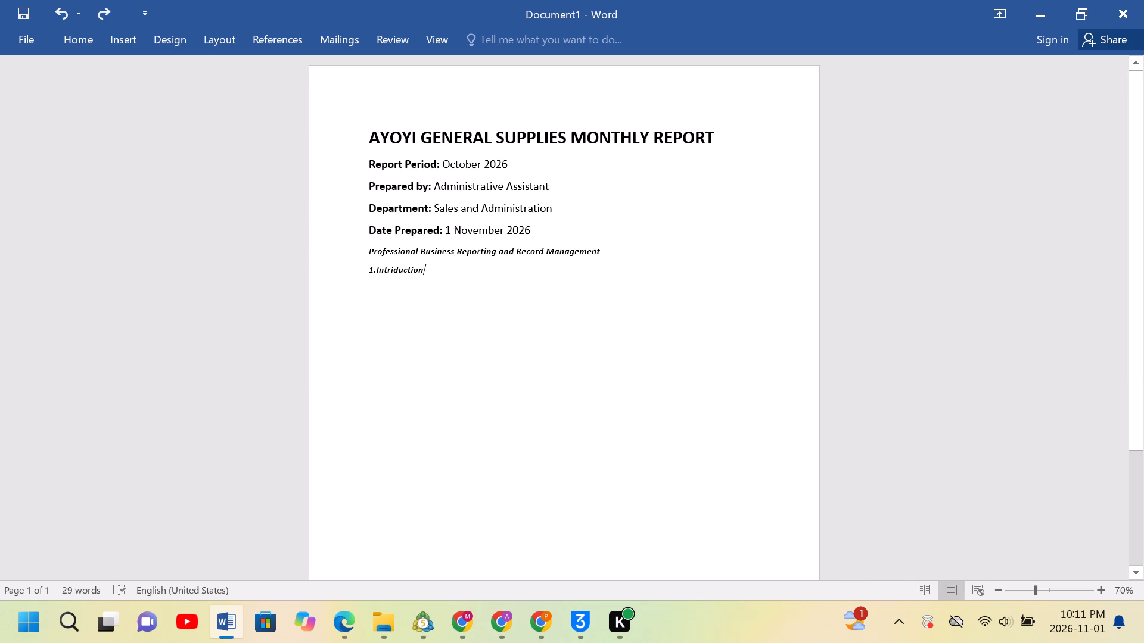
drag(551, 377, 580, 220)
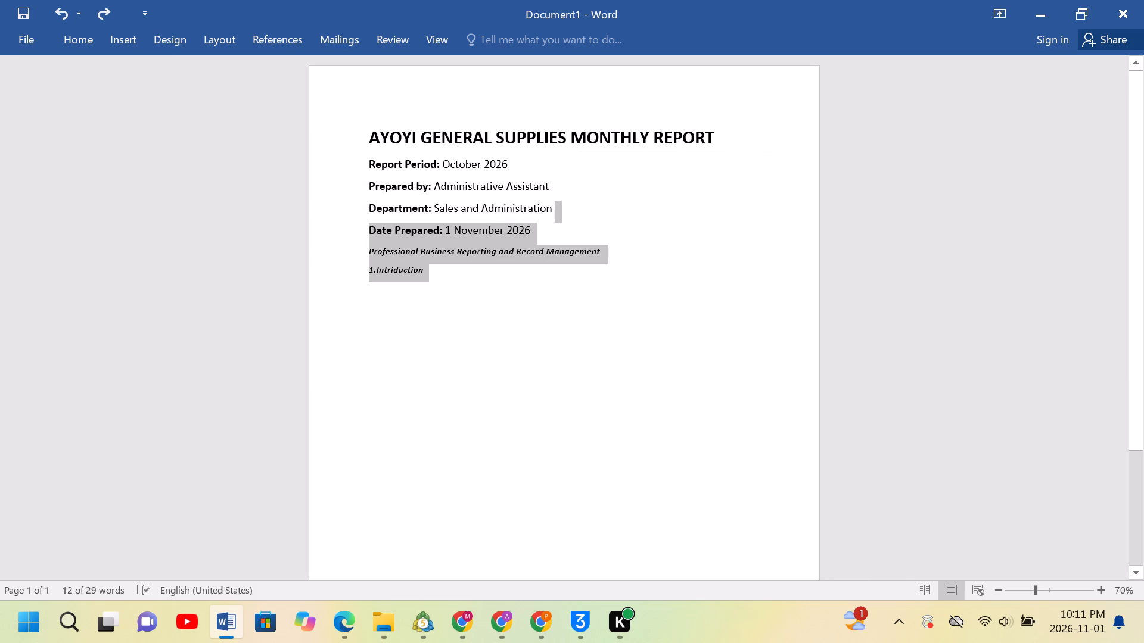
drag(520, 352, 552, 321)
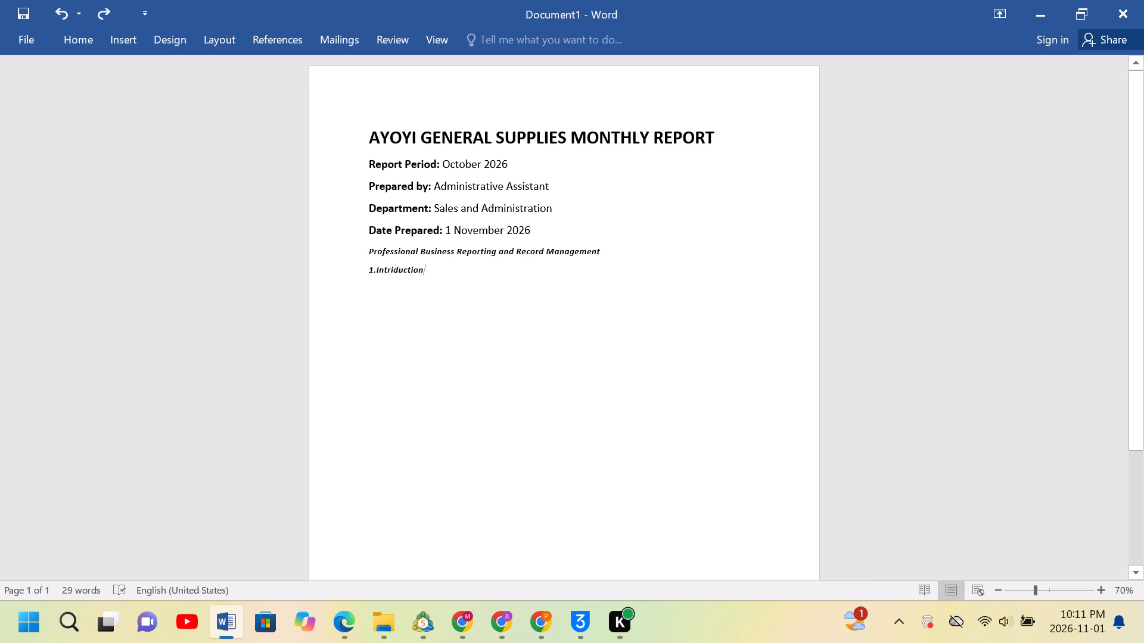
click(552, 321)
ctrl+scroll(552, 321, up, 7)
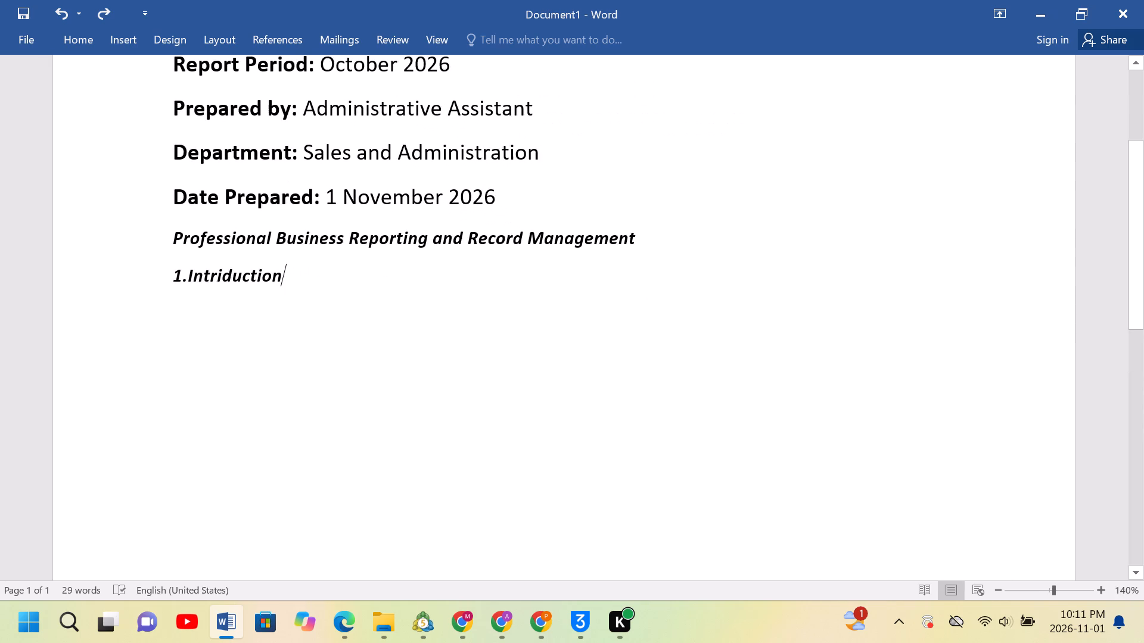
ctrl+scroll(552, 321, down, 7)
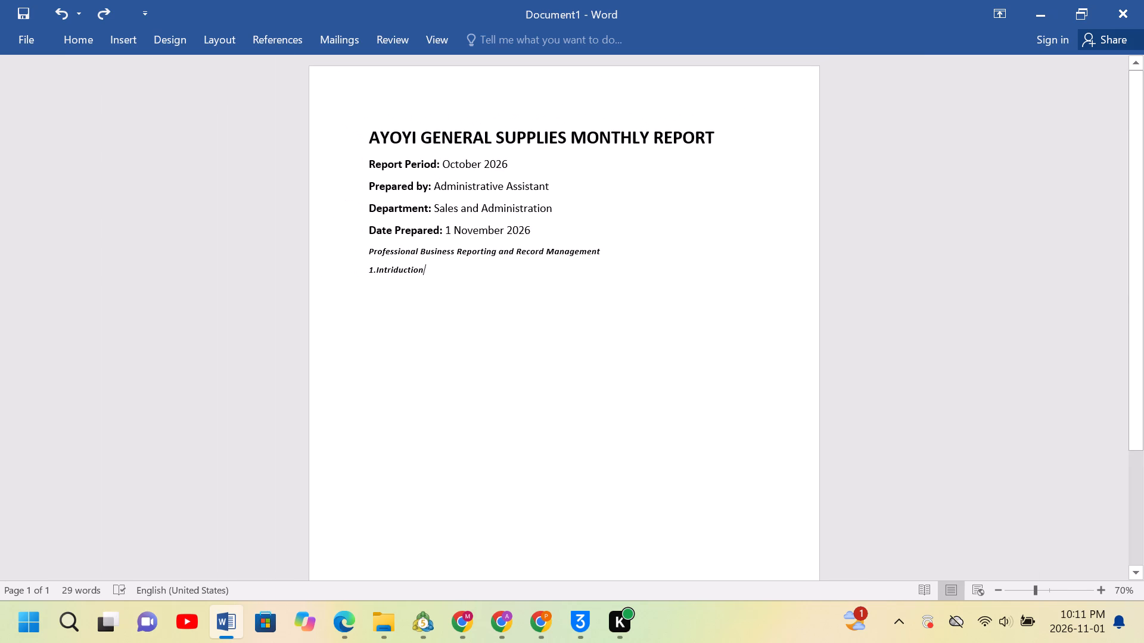
Retype the end of the misspelled section heading so that it reads "1.Introduction".
key(BackSpace)
key(BackSpace)
key(BackSpace)
key(BackSpace)
key(BackSpace)
key(BackSpace)
key(BackSpace)
key(BackSpace)
key(BackSpace)
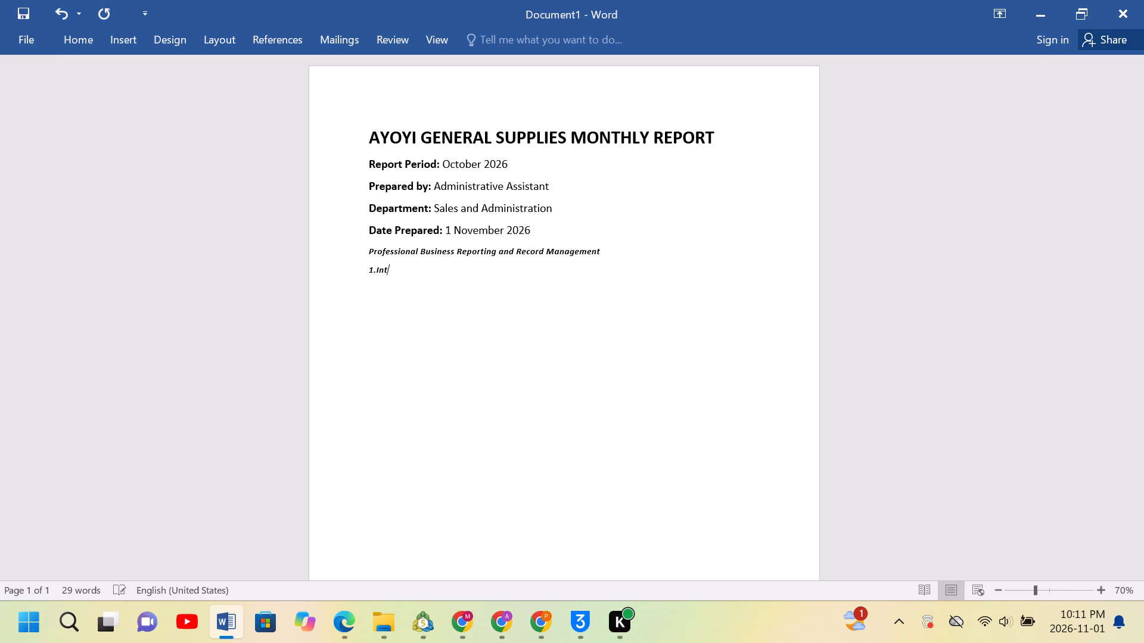
text(roduction)
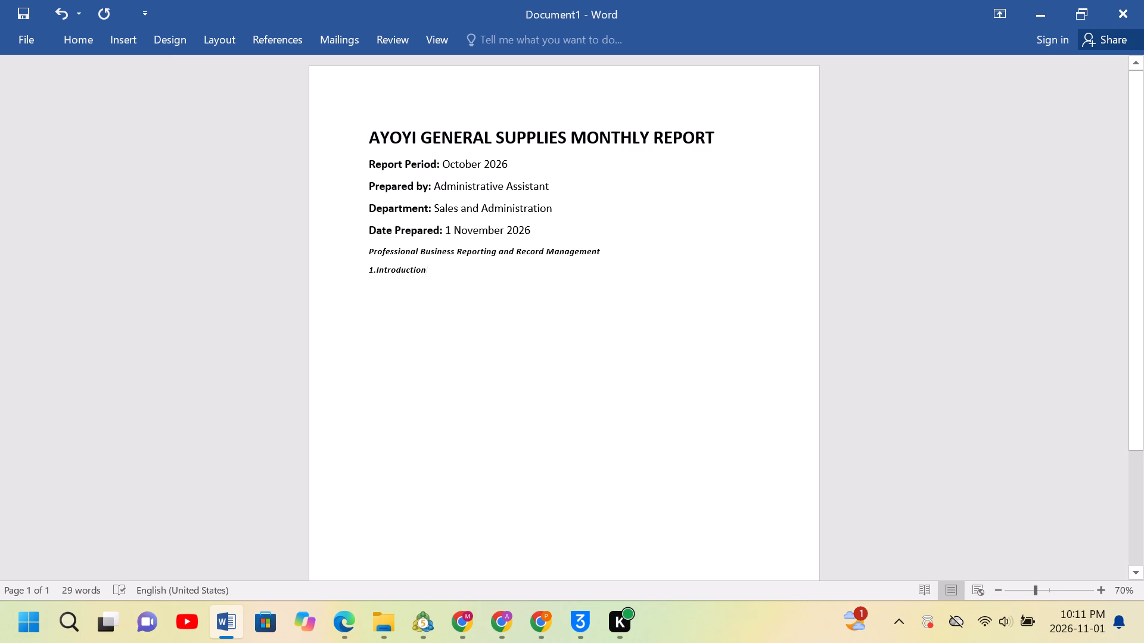
Set the font size of the "1.Introduction" heading to 16.
drag(436, 274, 364, 274)
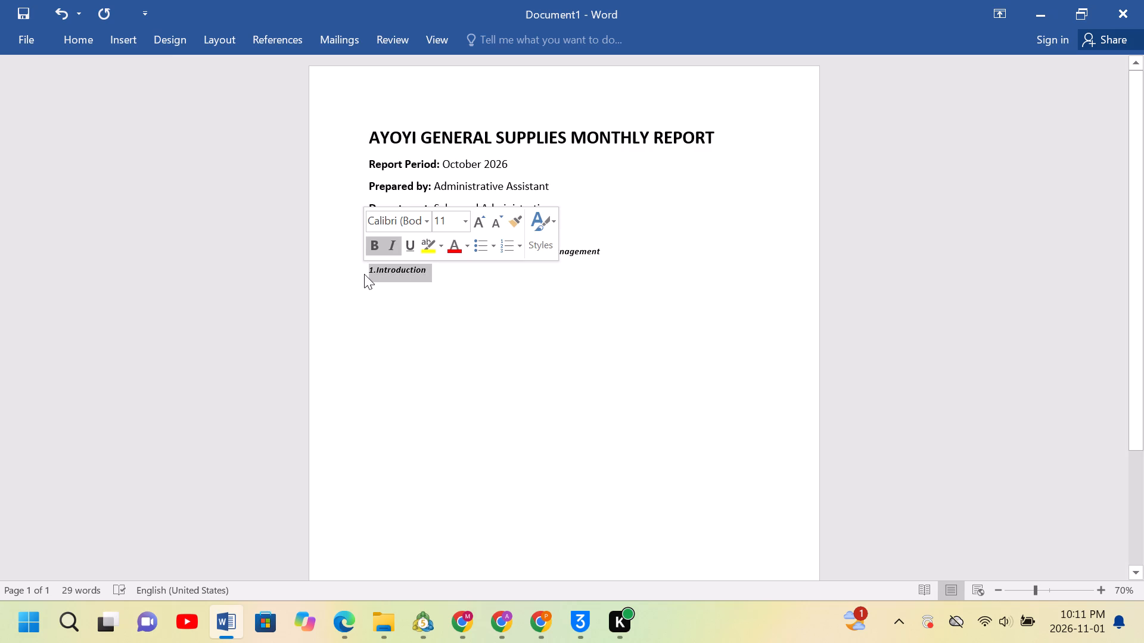
click(463, 221)
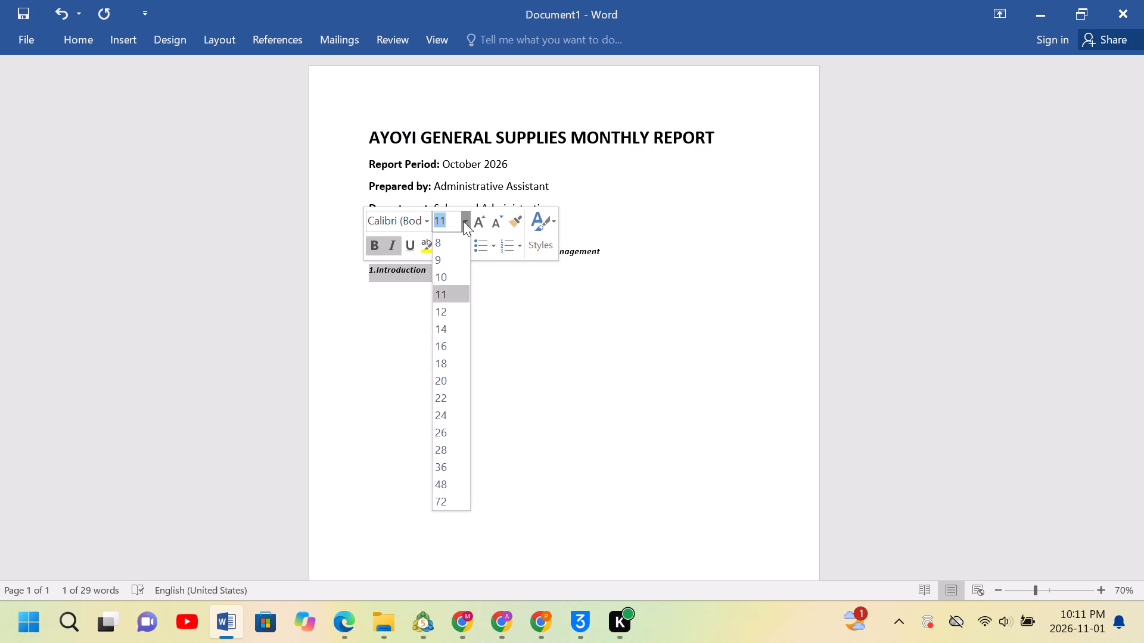
click(444, 348)
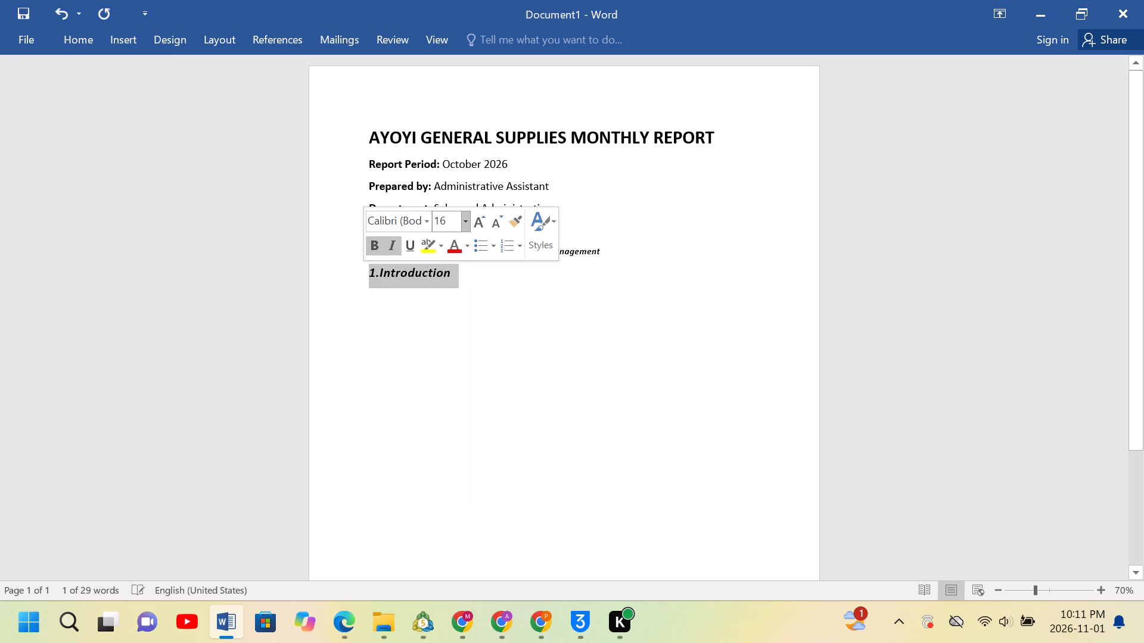
click(593, 366)
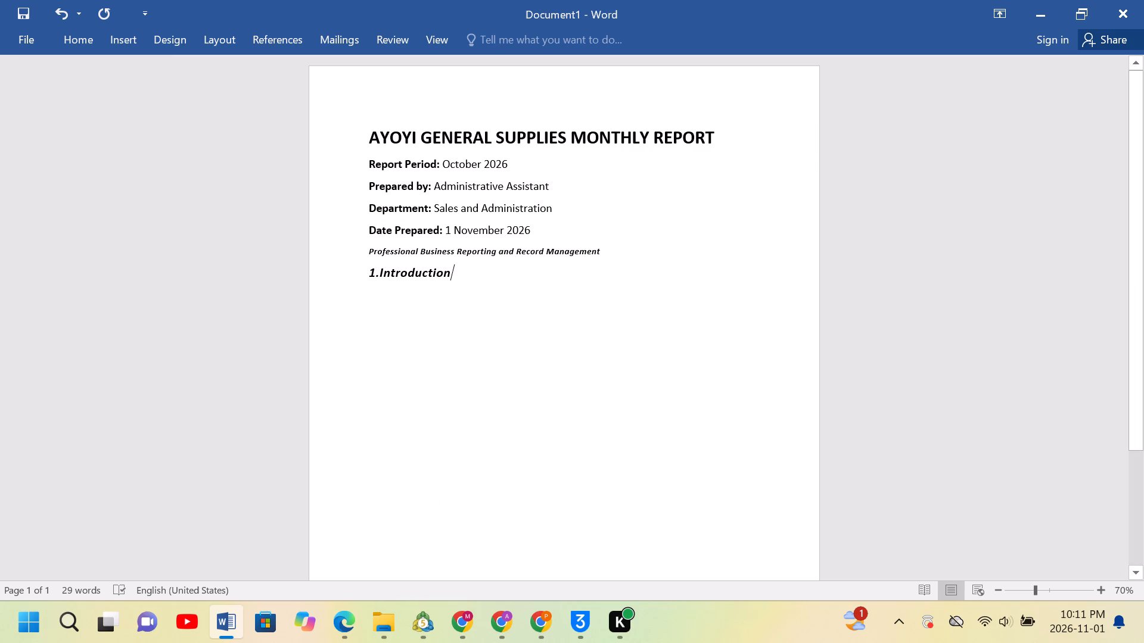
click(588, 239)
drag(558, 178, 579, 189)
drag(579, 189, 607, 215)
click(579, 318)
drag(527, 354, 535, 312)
Set the font size of the tagline "Professional Business Reporting and Record Management" to 16.
drag(602, 255, 363, 254)
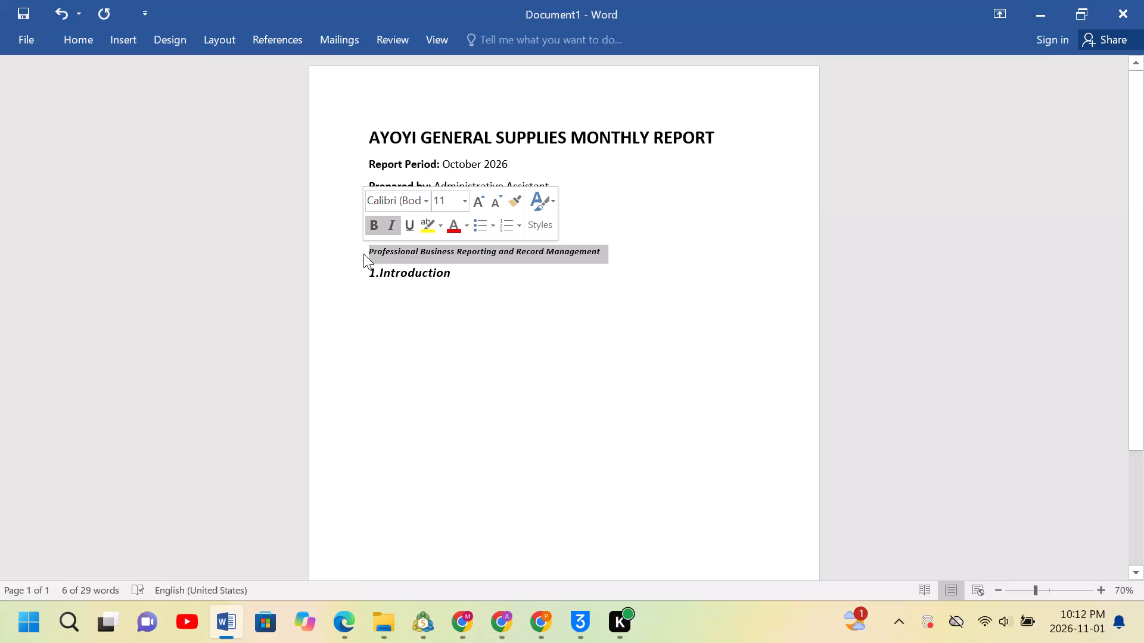
click(464, 198)
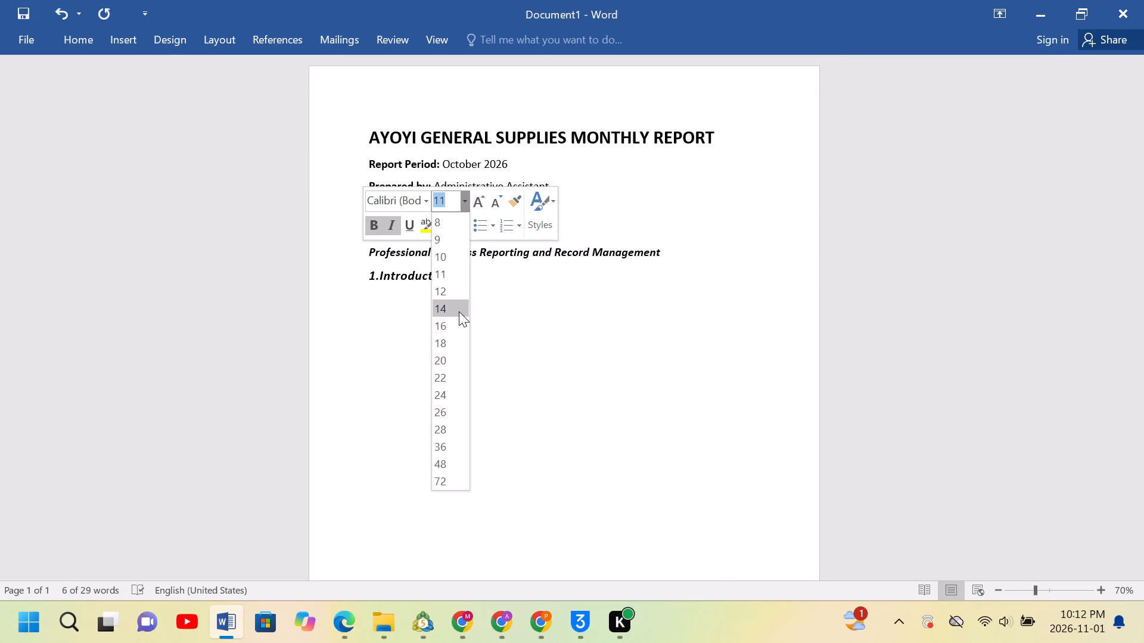
click(455, 323)
click(585, 301)
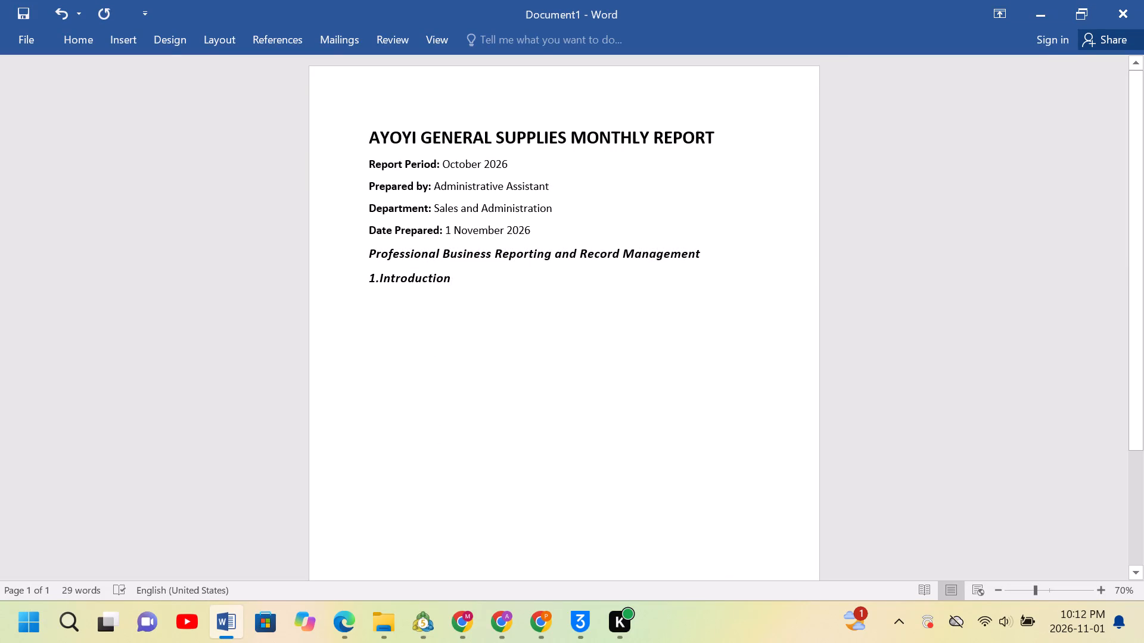
Start a new paragraph below the "1.Introduction" heading.
click(475, 304)
key(Return)
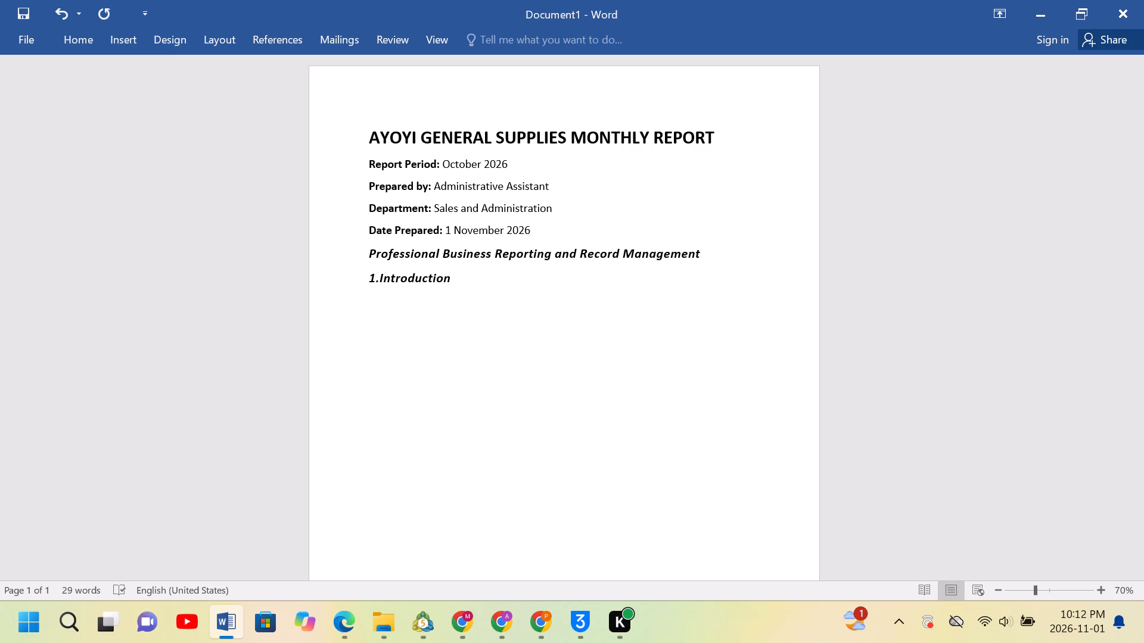
click(370, 311)
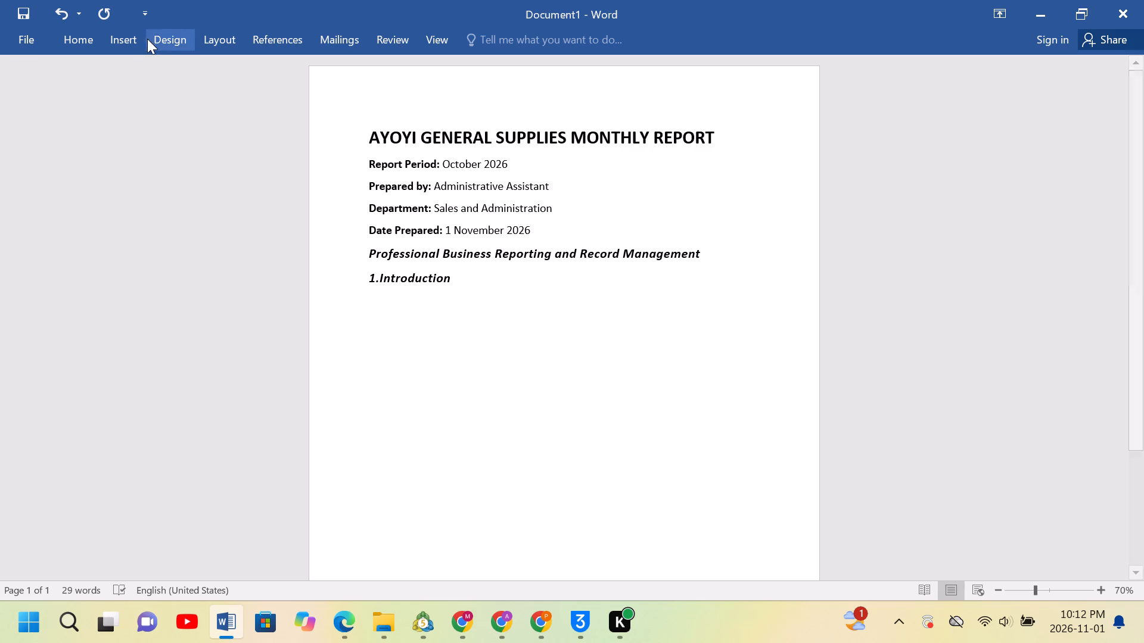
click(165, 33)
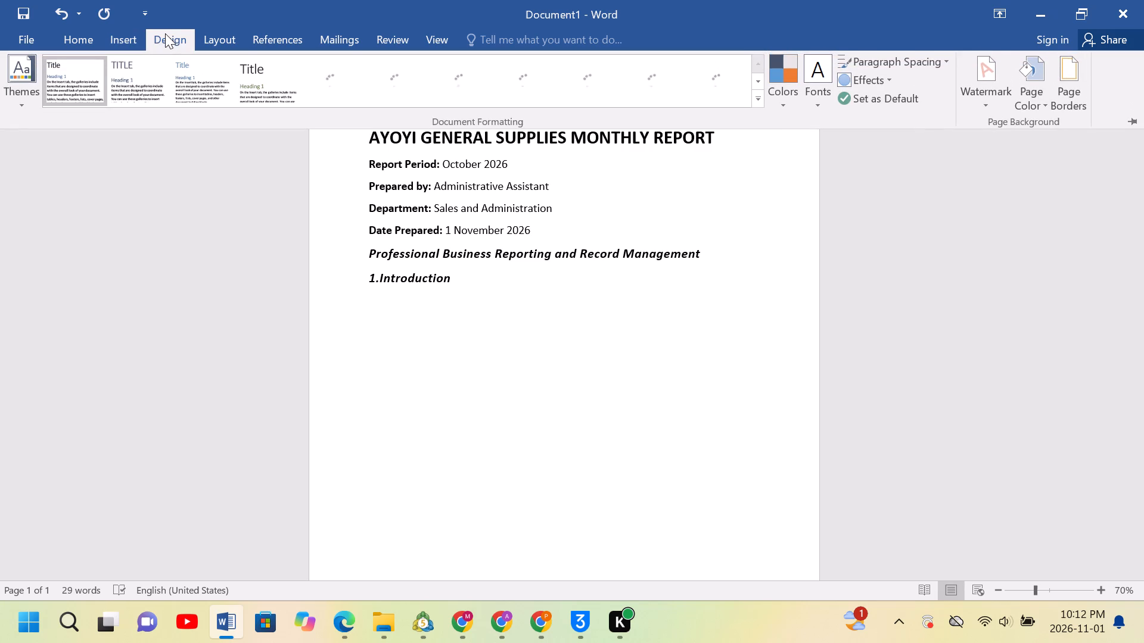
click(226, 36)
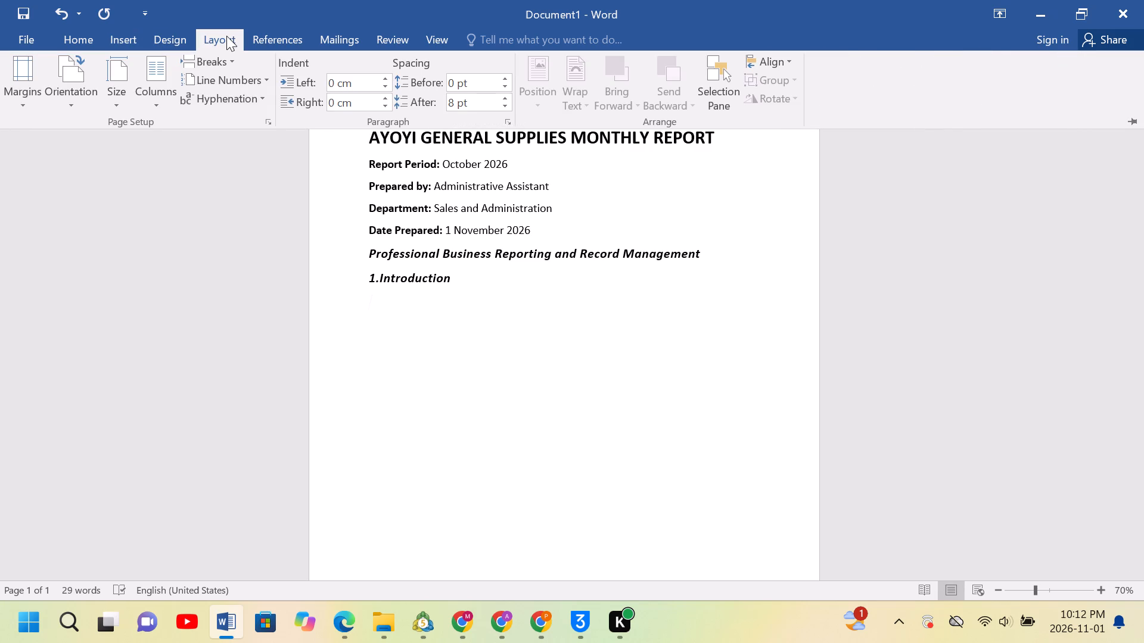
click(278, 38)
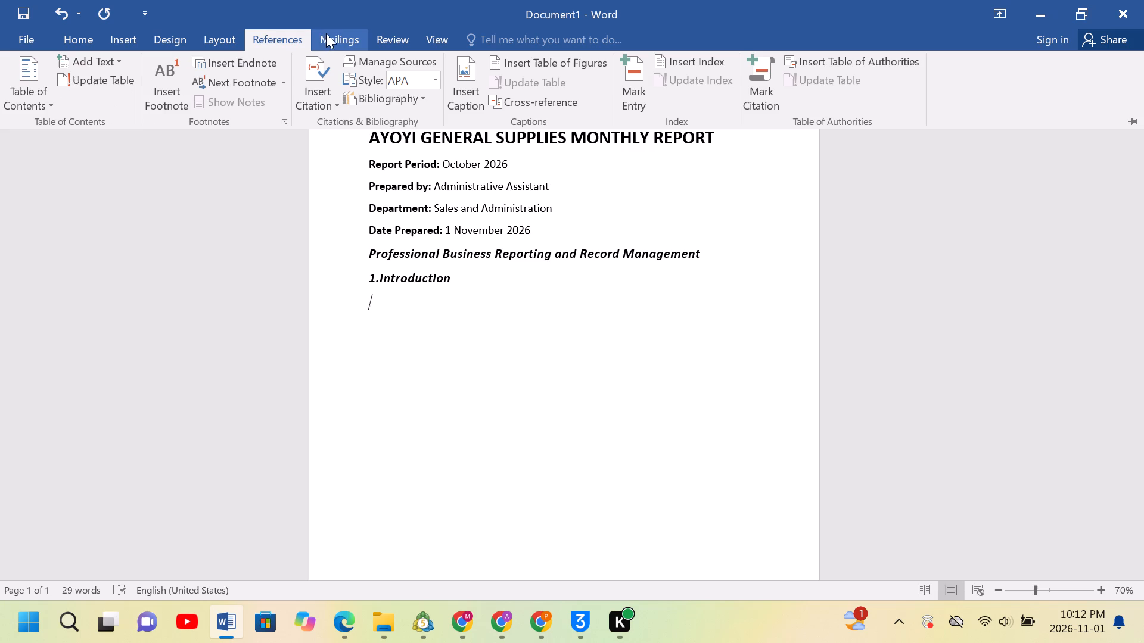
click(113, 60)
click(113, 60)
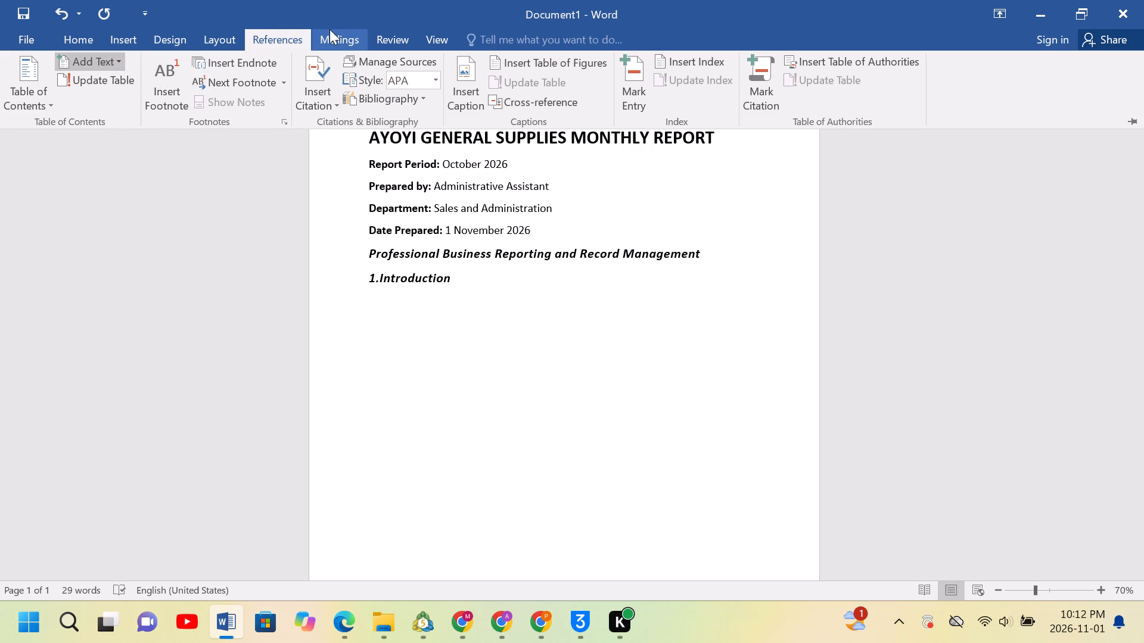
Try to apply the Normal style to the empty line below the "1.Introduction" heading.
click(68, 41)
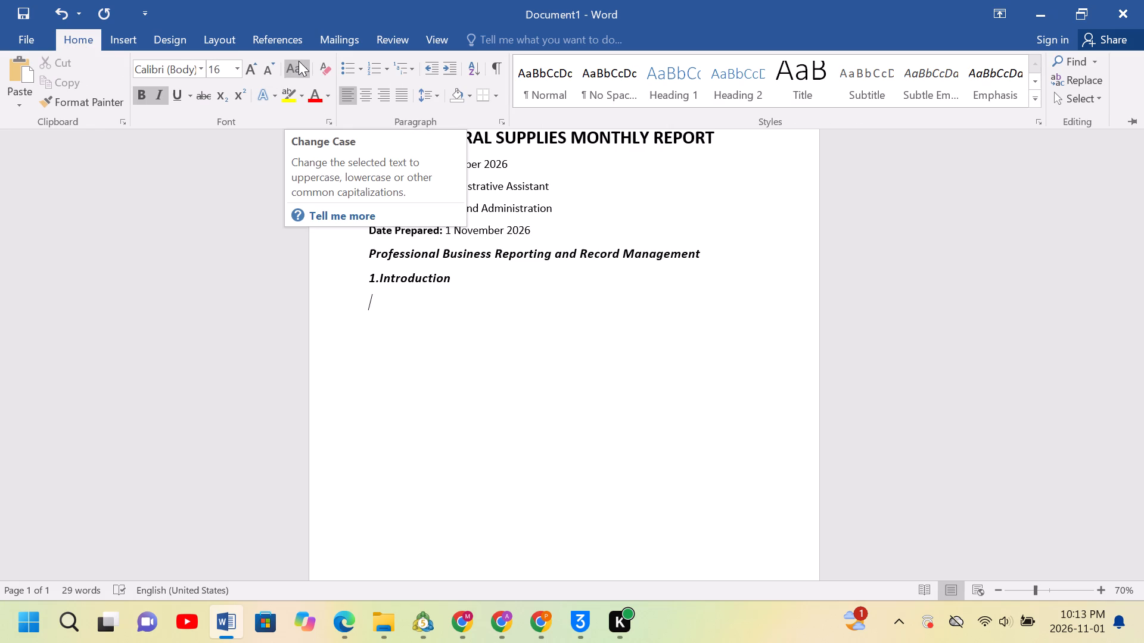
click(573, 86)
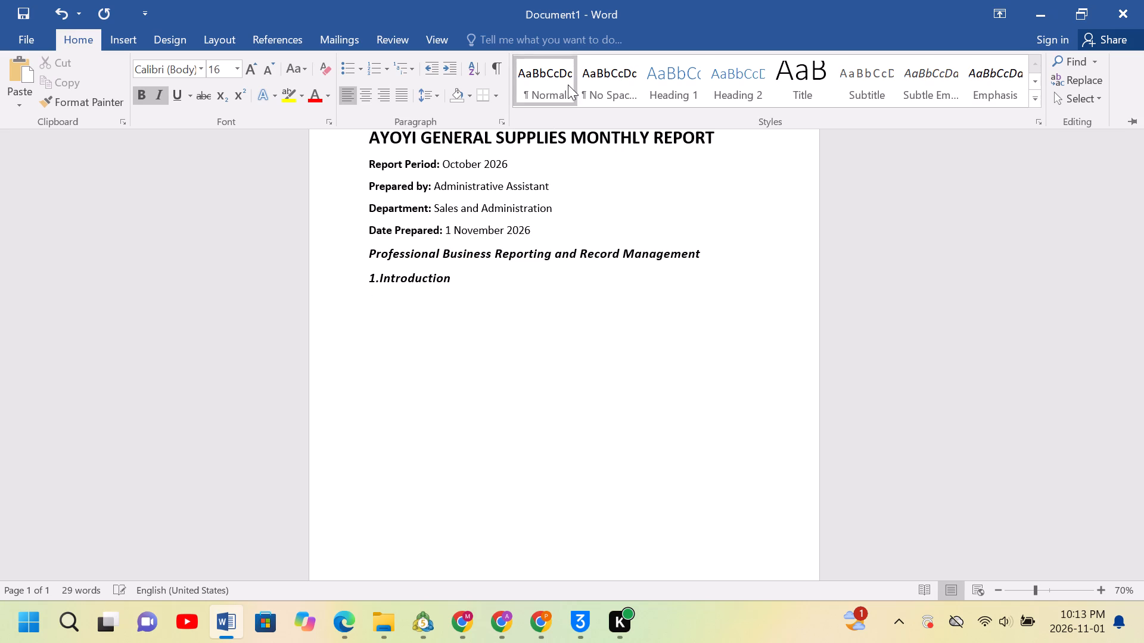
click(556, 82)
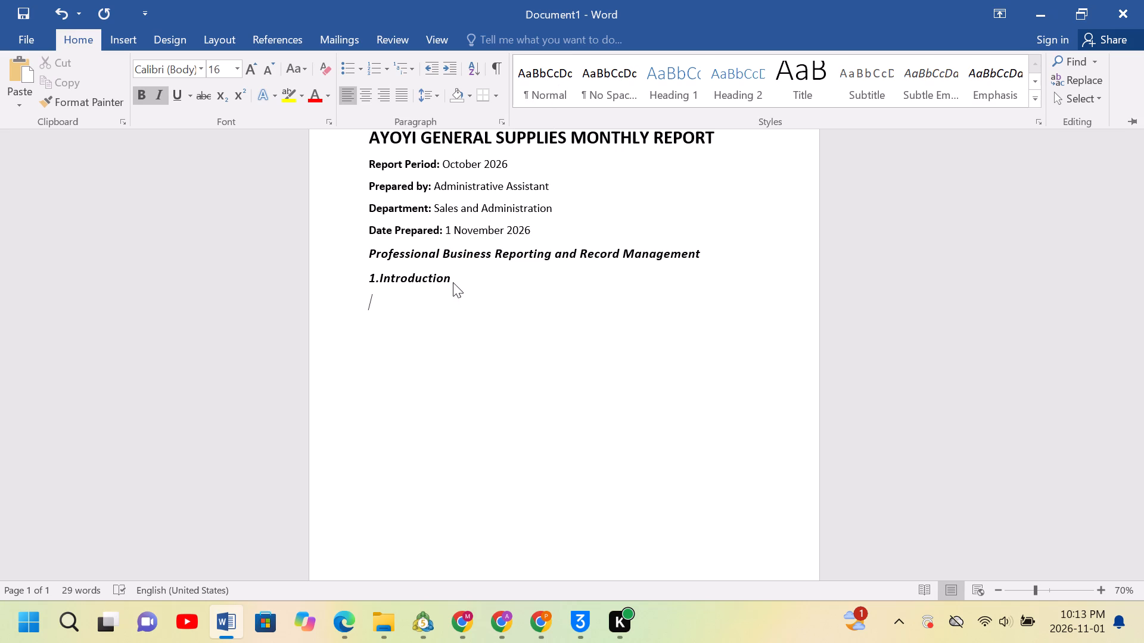
Begin the introduction paragraph with "This report provides an overview of the sales performance".
drag(0, 642, 251, 579)
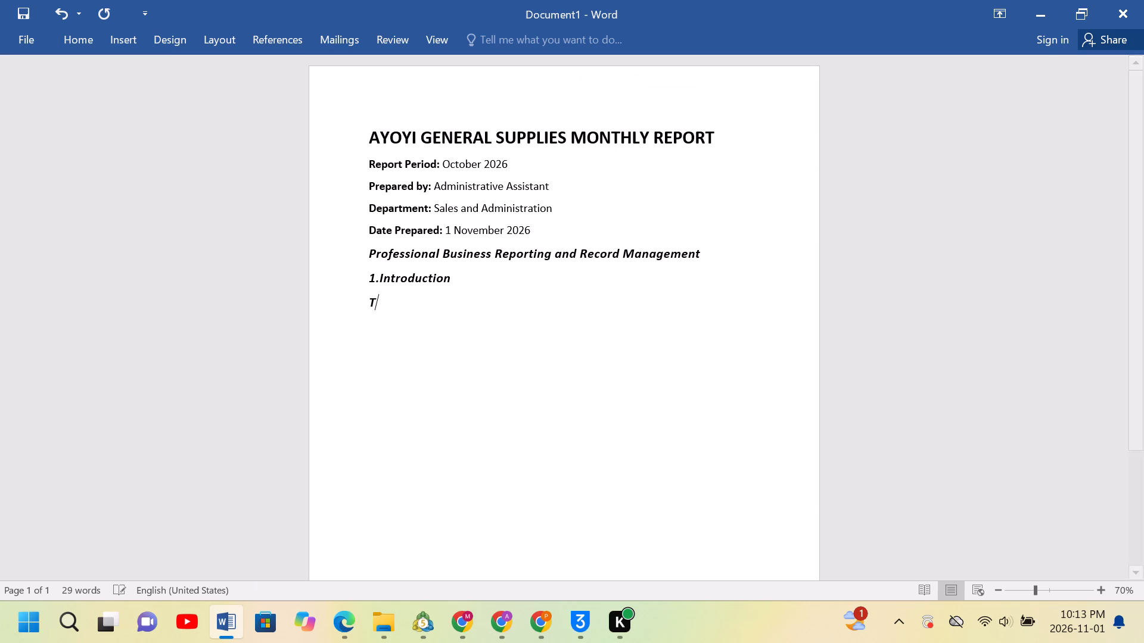
text(he)
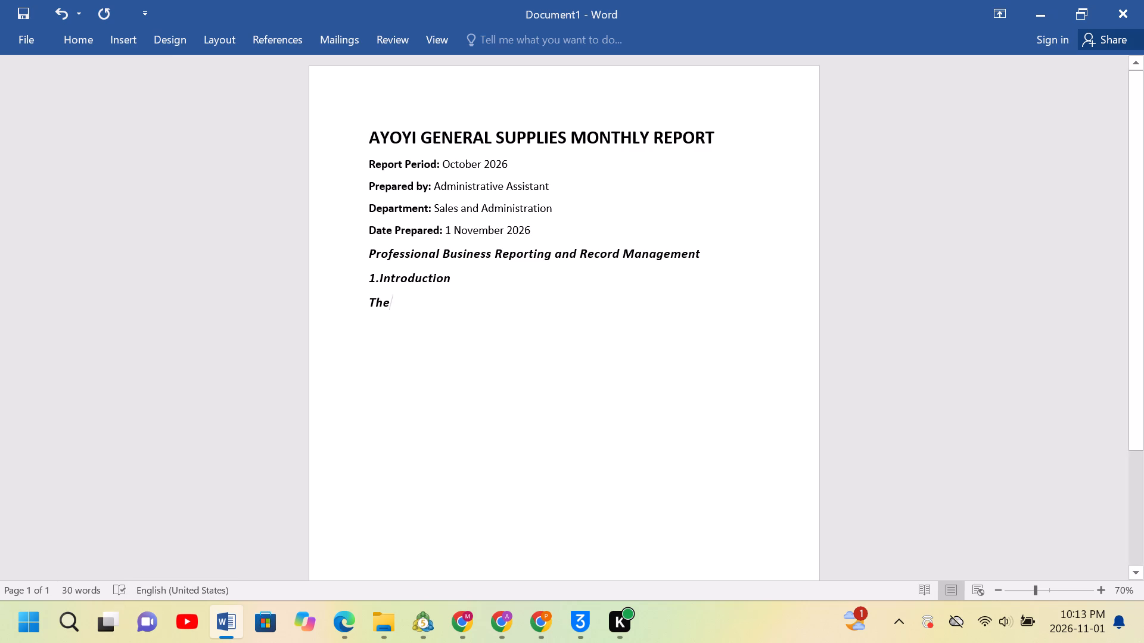
text(purpose)
key(space)
key(space)
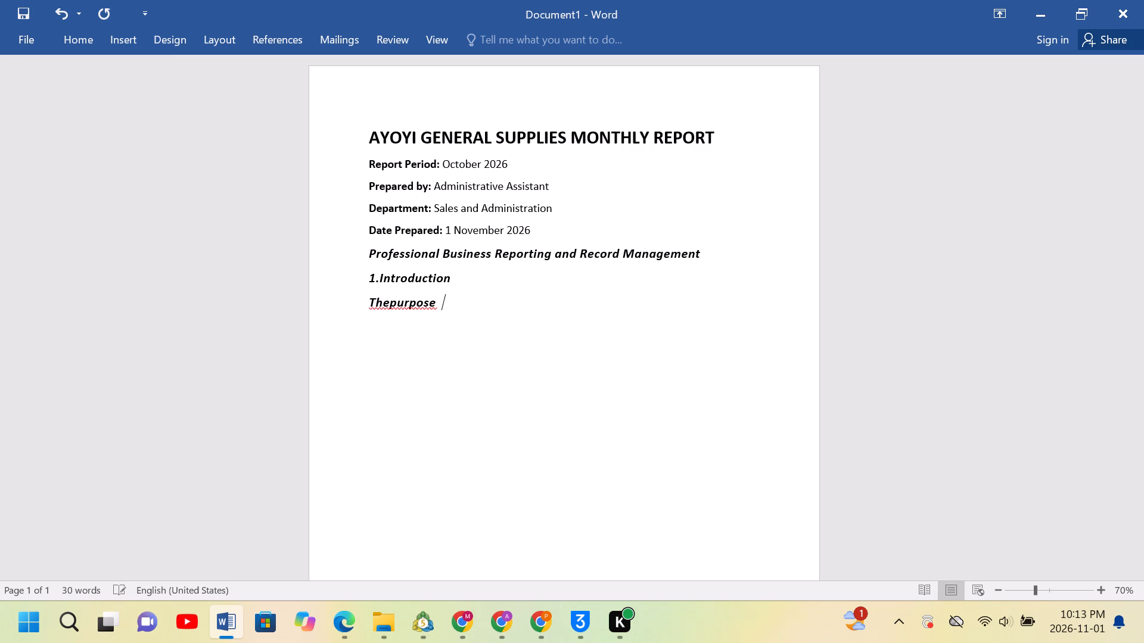
key(BackSpace)
key(BackSpace)
key(BackSpace)
key(BackSpace)
key(BackSpace)
key(BackSpace)
key(BackSpace)
key(BackSpace)
key(BackSpace)
key(BackSpace)
text(is)
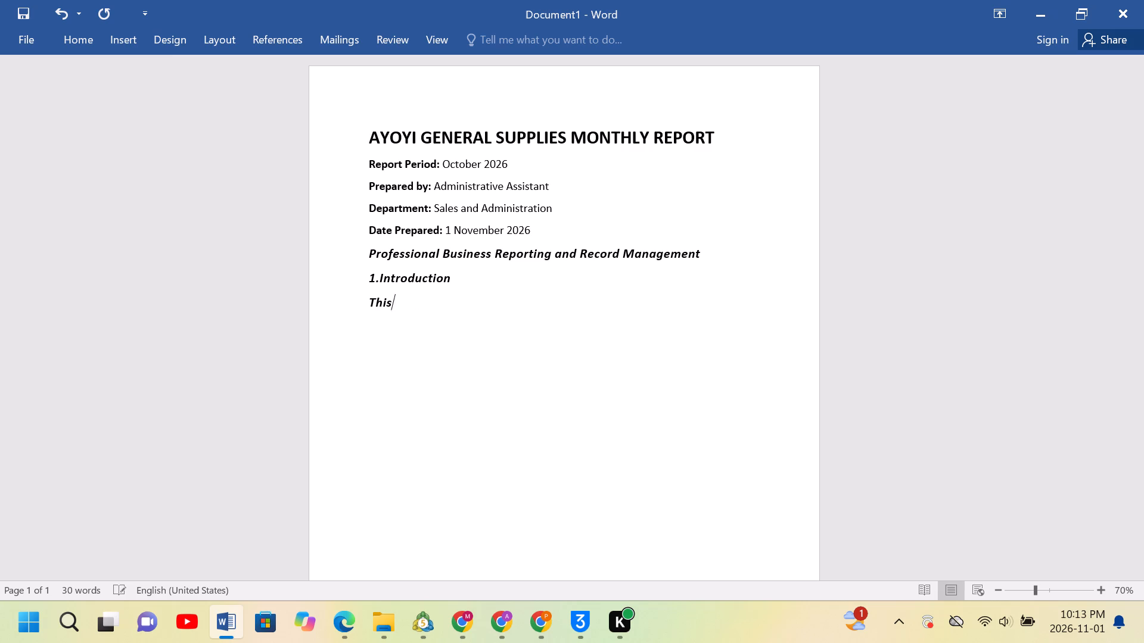
key(space)
text(report provides an overview of t)
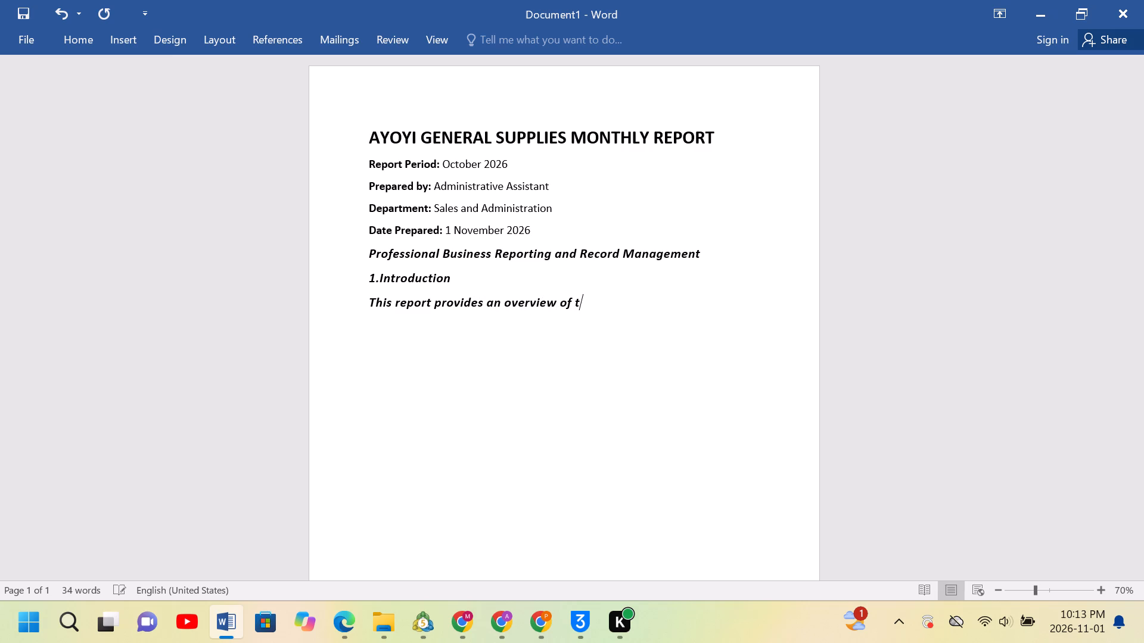
text(he sak)
key(BackSpace)
text(les p)
text(erfomance)
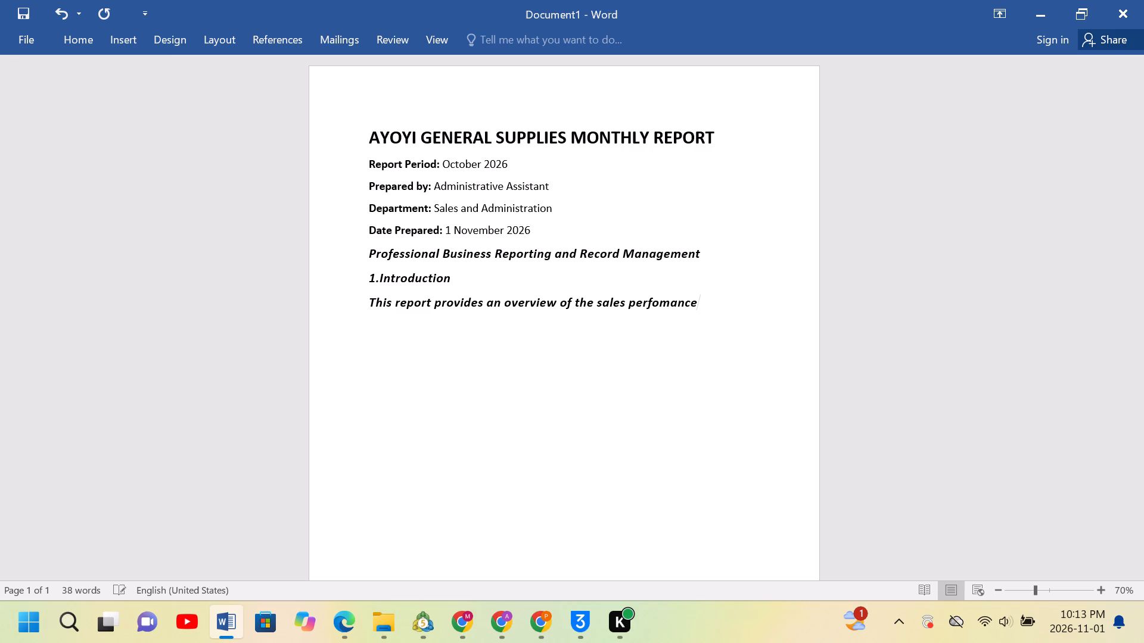
Continue the introduction sentence with "of Ayoyi General Supplies for October 2026".
key(space)
text(of)
key(space)
key(a)
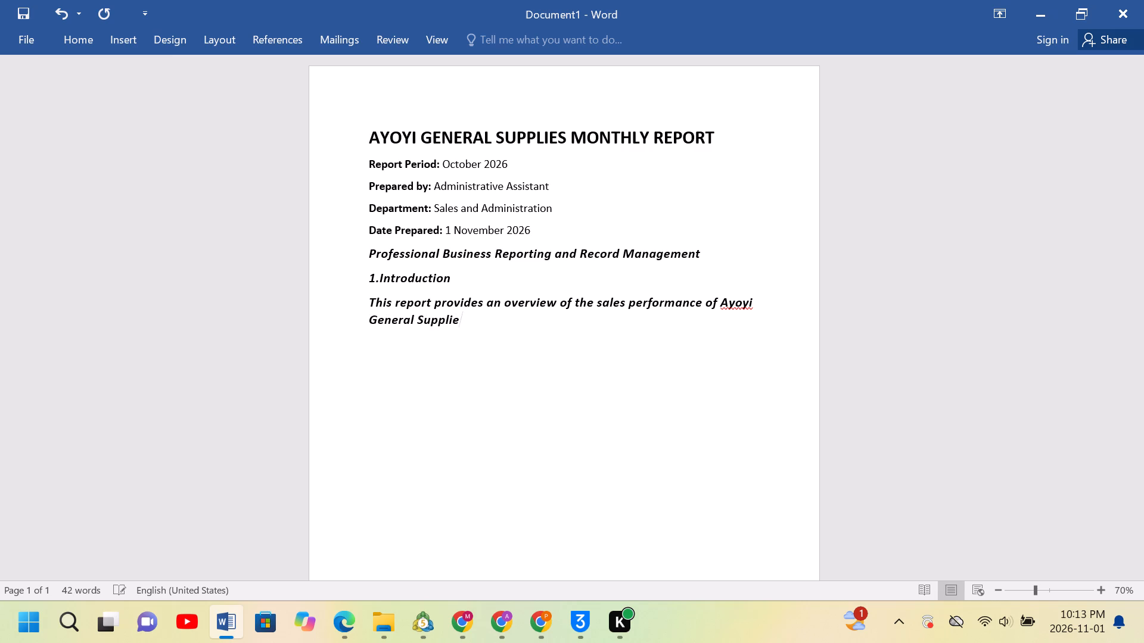
text(s for)
key(space)
key(o)
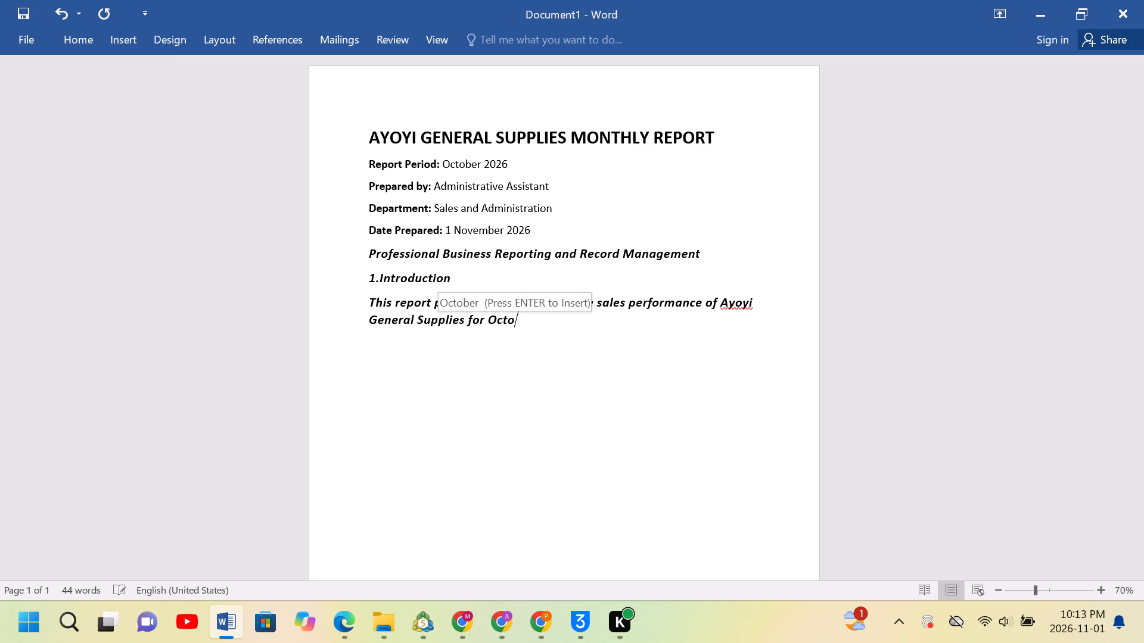
text(ber 2026)
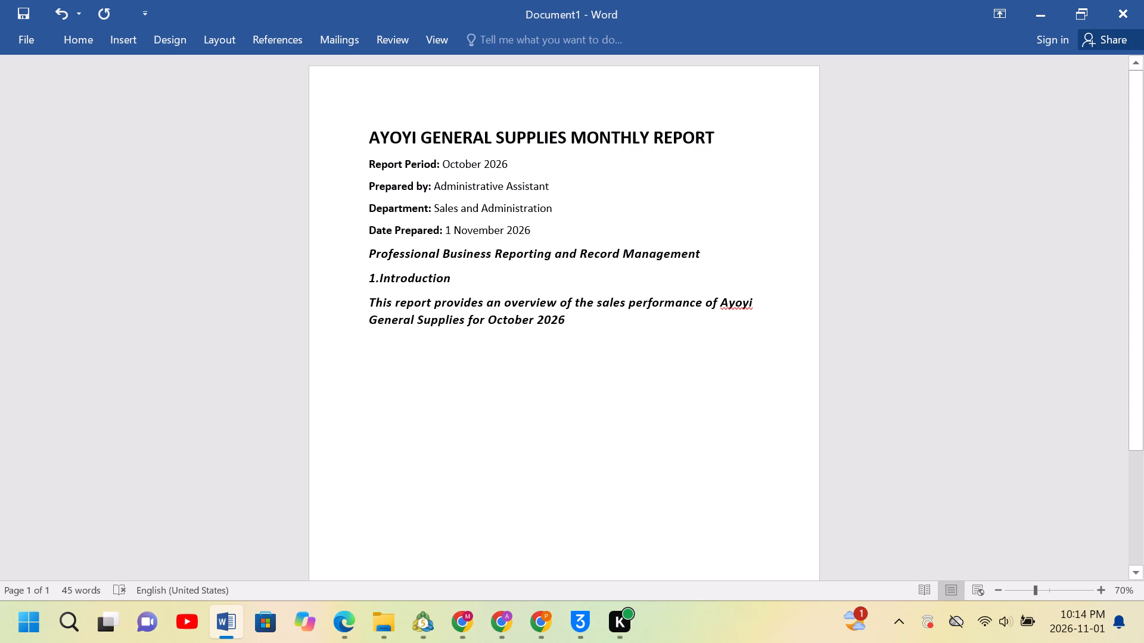
Remove the bold and italic formatting from the introduction paragraph below the "1.Introduction" heading.
drag(574, 327, 386, 303)
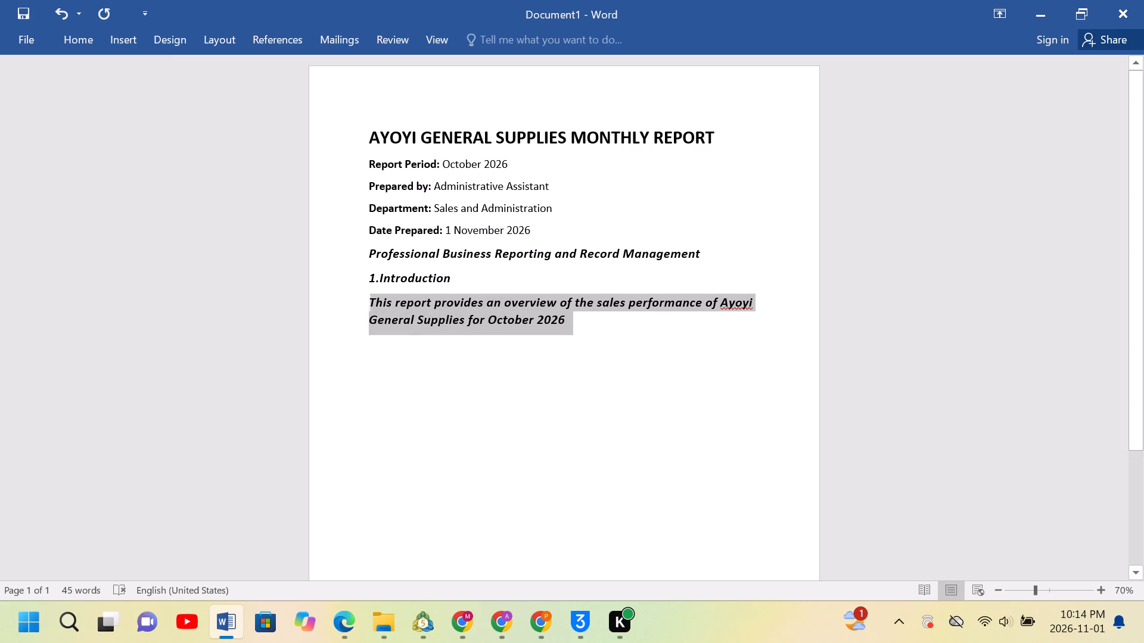
drag(386, 303, 375, 299)
click(387, 266)
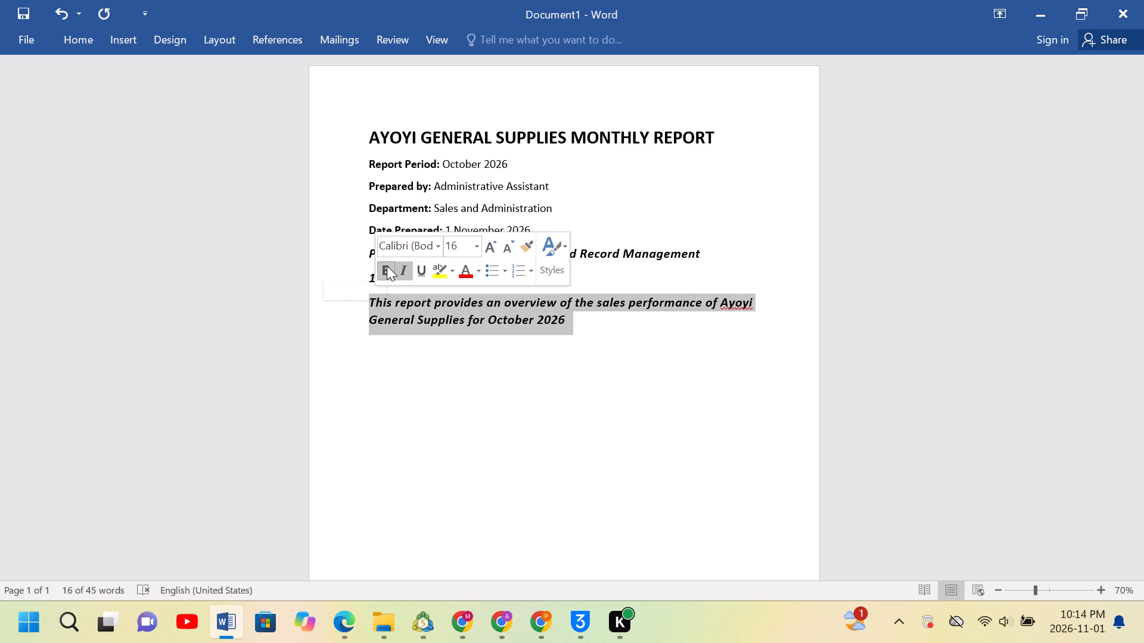
click(401, 267)
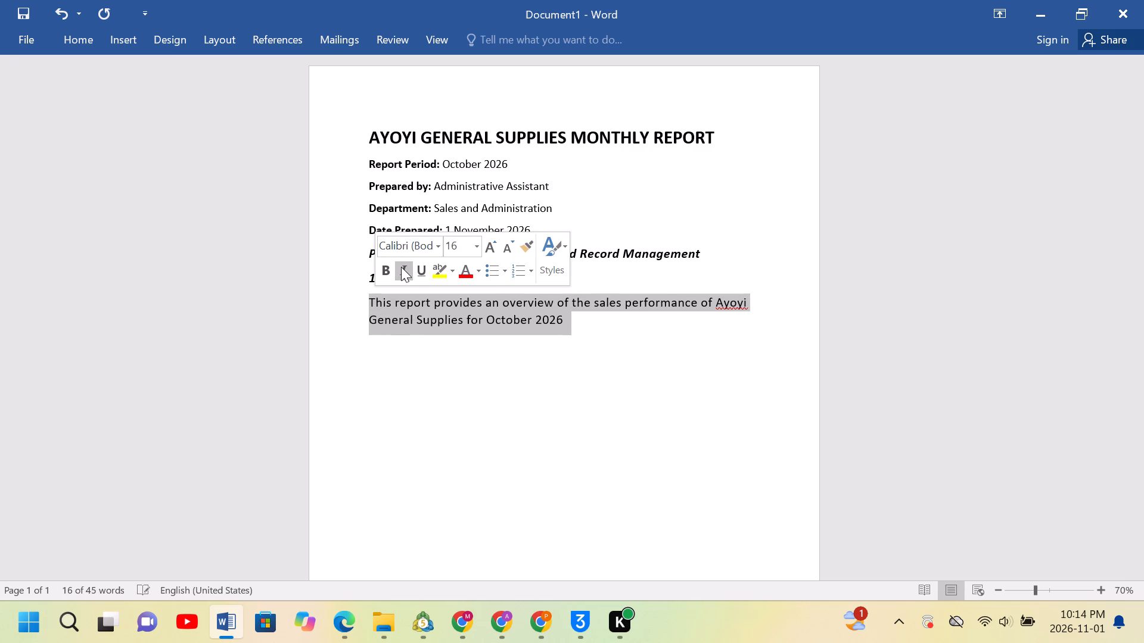
End the introduction sentence after "October 2026" with a period.
click(431, 367)
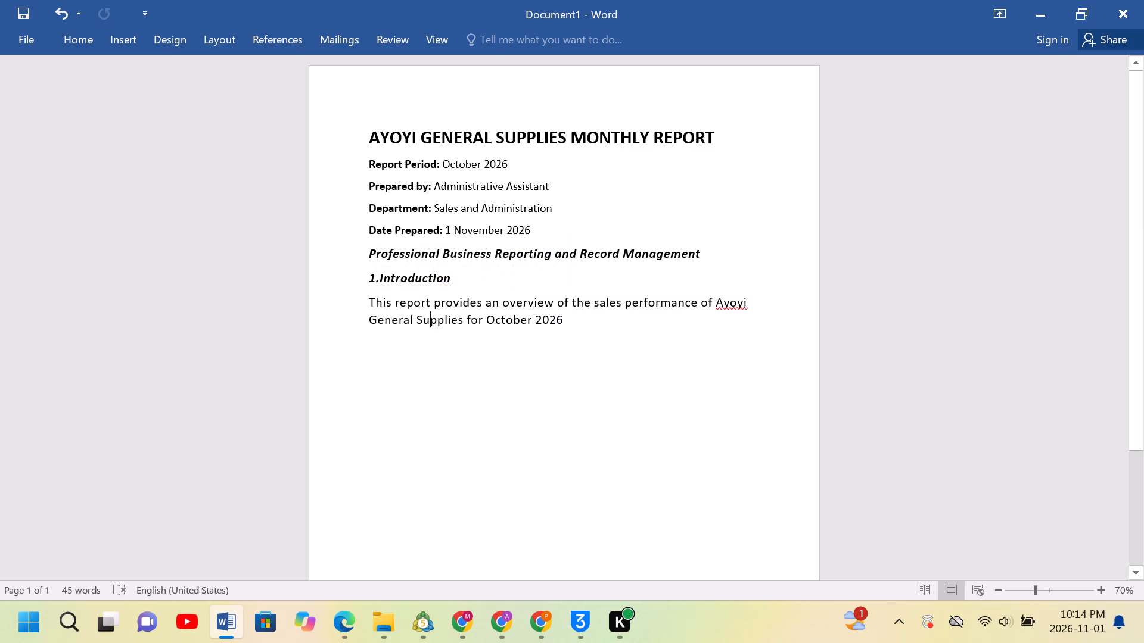
click(589, 329)
key(period)
Start a new introduction paragraph with "The purpose of this report is to review monthly sales".
key(Return)
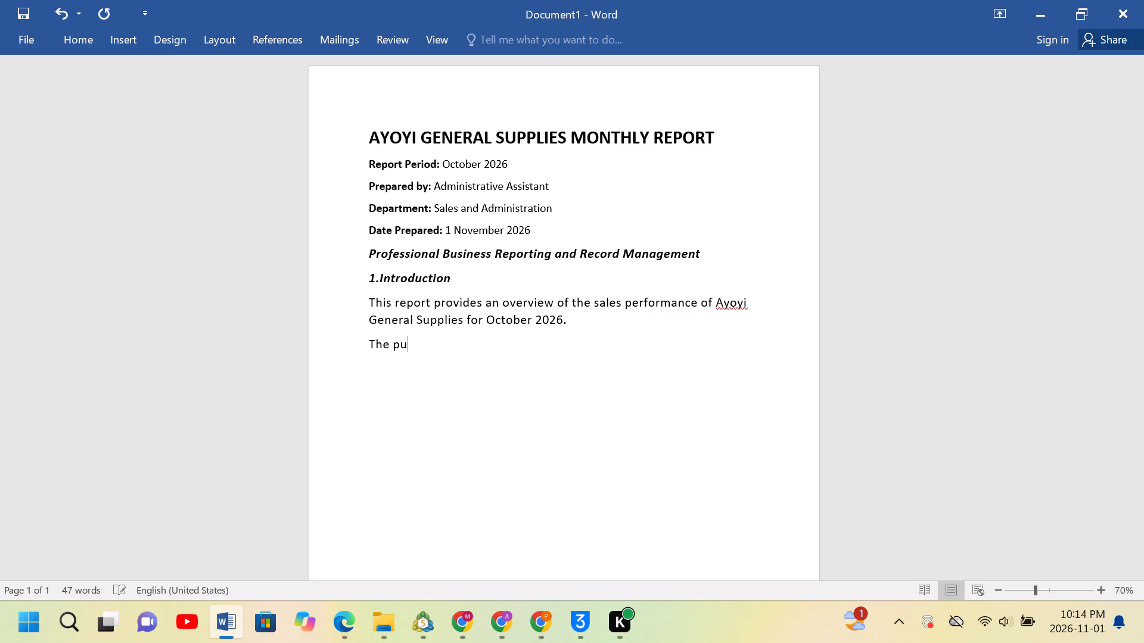
text(rpose)
key(space)
text(of this repor)
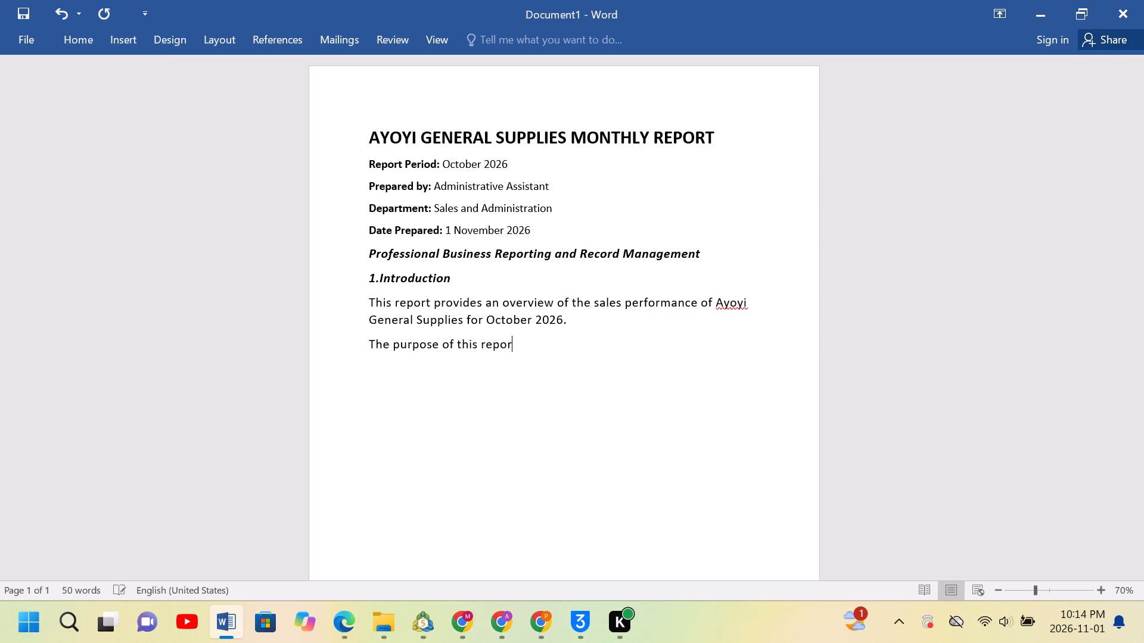
text(rt)
key(BackSpace)
key(BackSpace)
text(t)
key(space)
text(is to)
key(space)
text(review monthl)
text(y sales)
Continue the purpose sentence with ", identify the best-selling products".
text(, identif)
text(y the best)
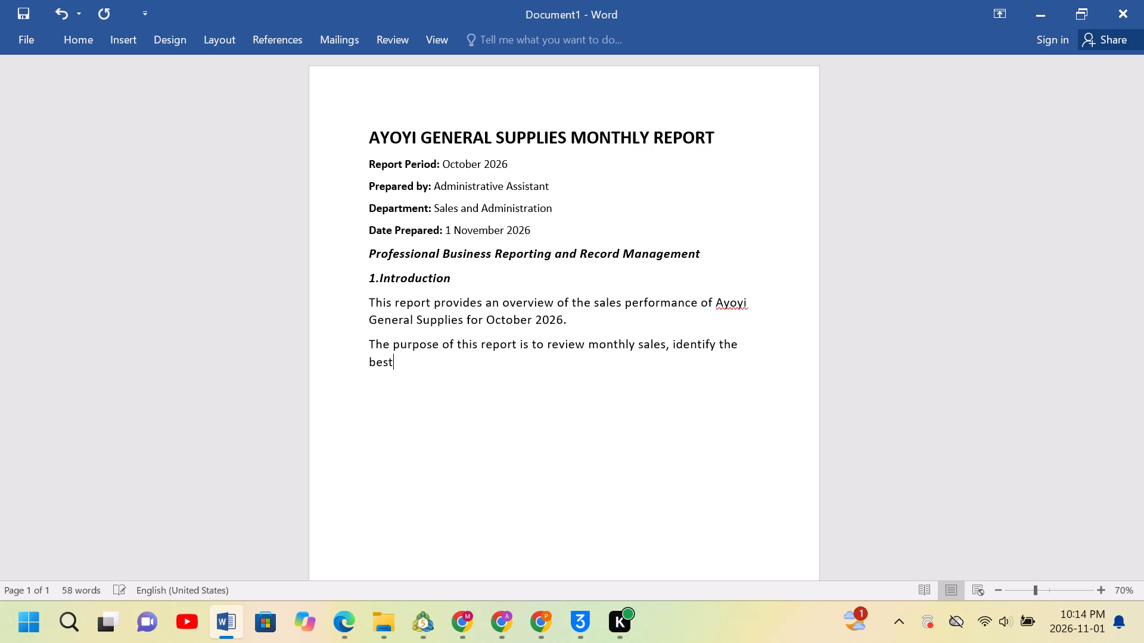
key(space)
key(BackSpace)
text(-selling)
key(space)
text(products)
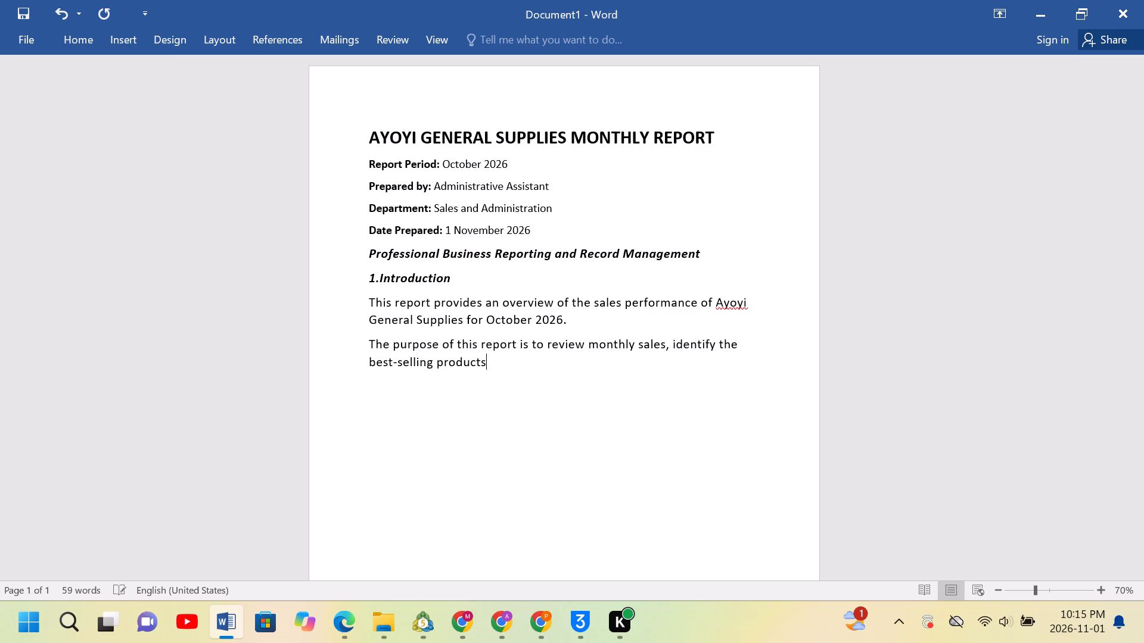
Complete the purpose sentence with ", monitor business performances, and provide recommendations for improving sales.".
text(, monitor)
key(space)
text(business)
key(space)
text(per)
key(f)
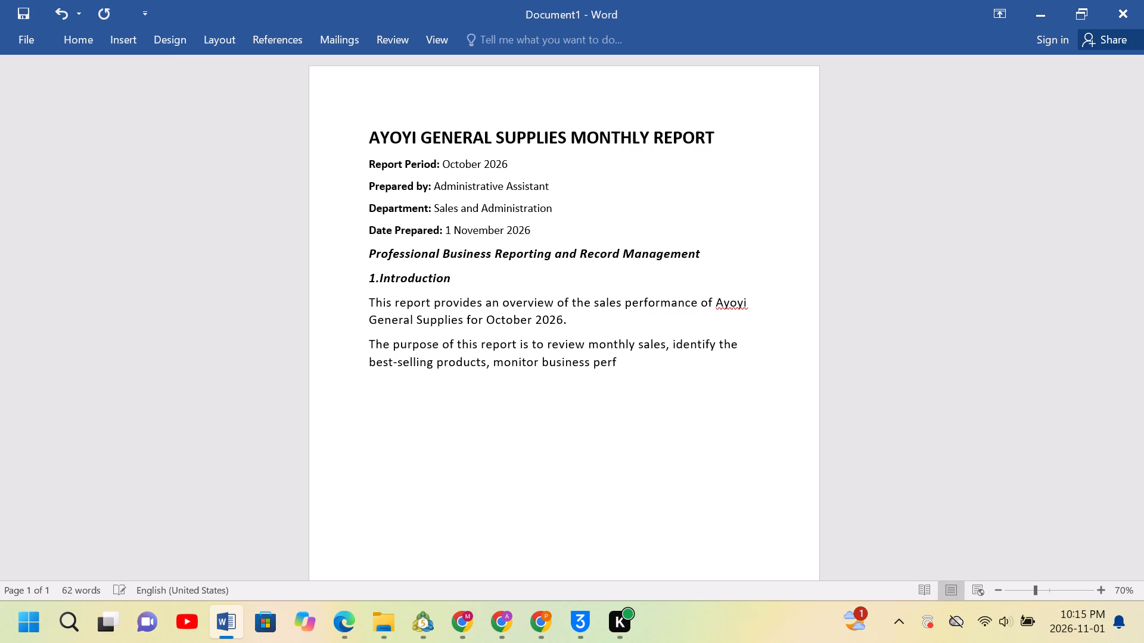
key(o)
text(rmance)
text(s, and)
key(space)
text(provide rec)
key(o)
text(mmendations for improving sales)
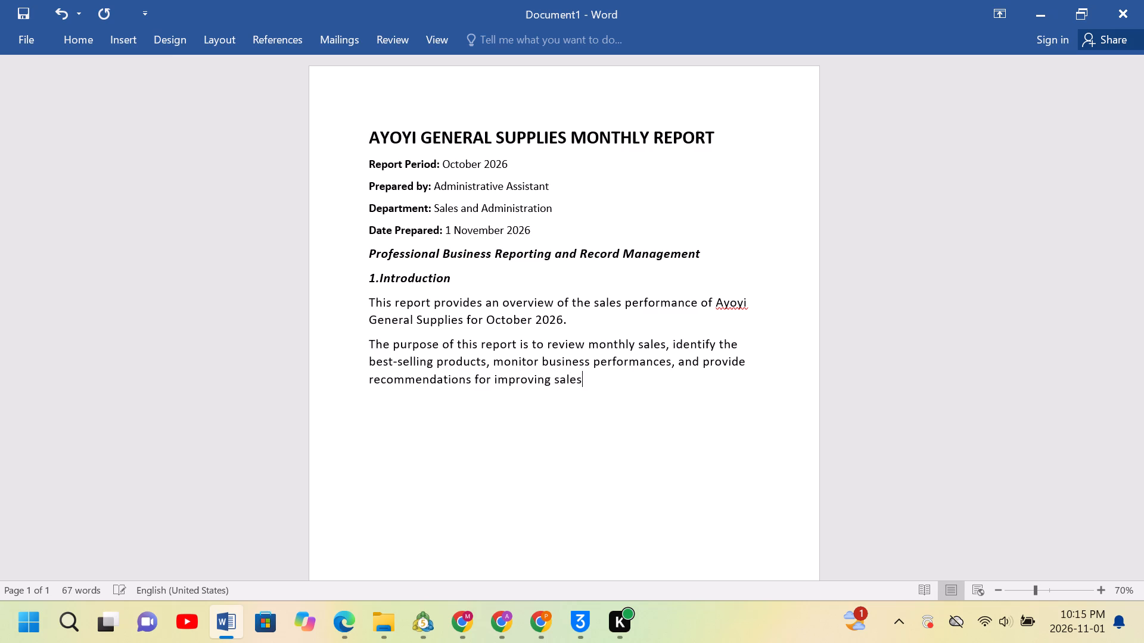
text(.)
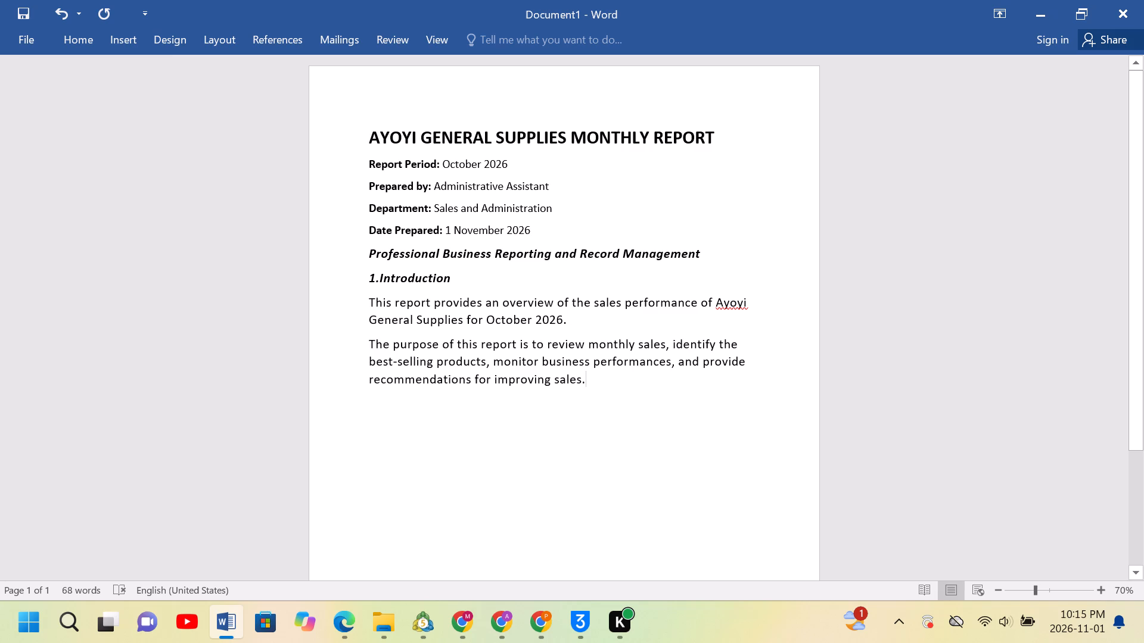
Insert a 6x6 table below the introduction text, leaving one empty line between them.
key(Return)
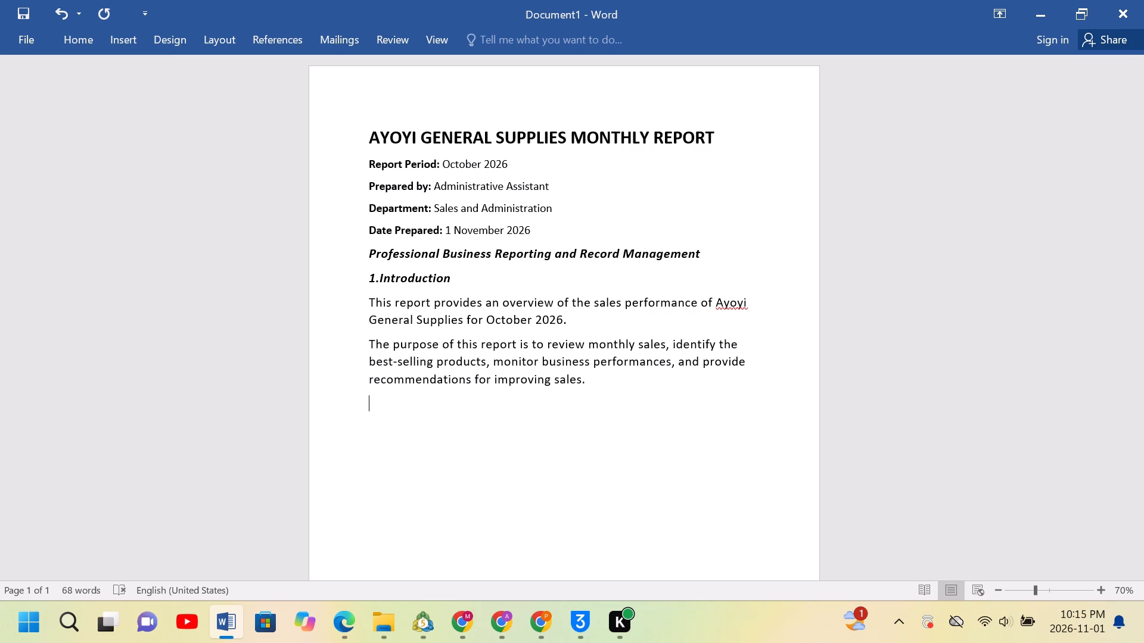
key(Return)
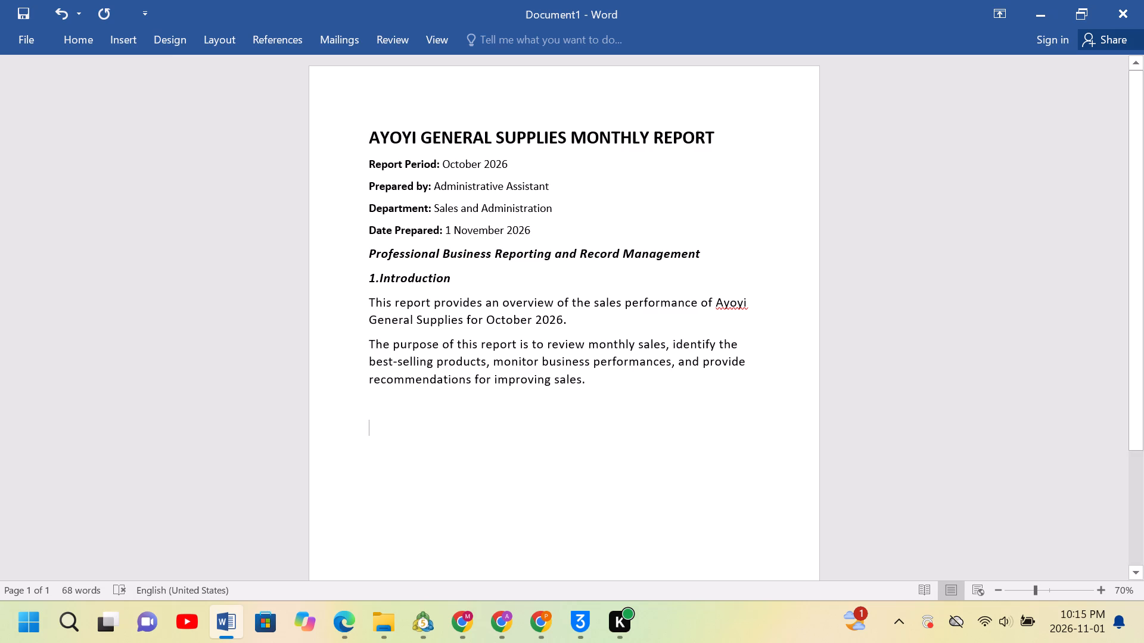
click(111, 36)
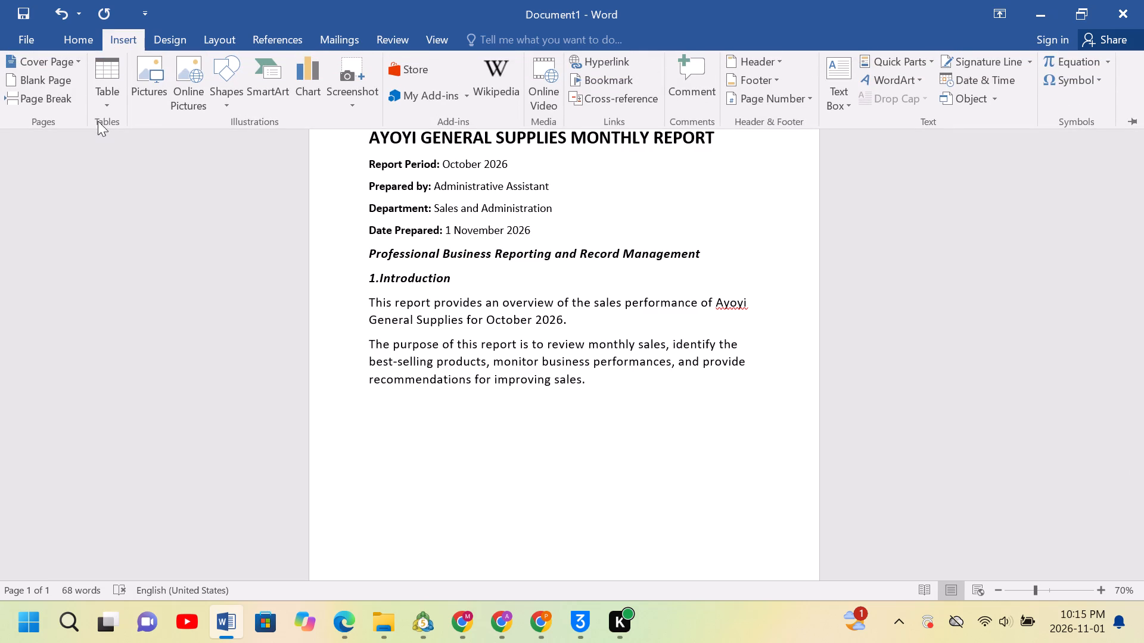
click(107, 104)
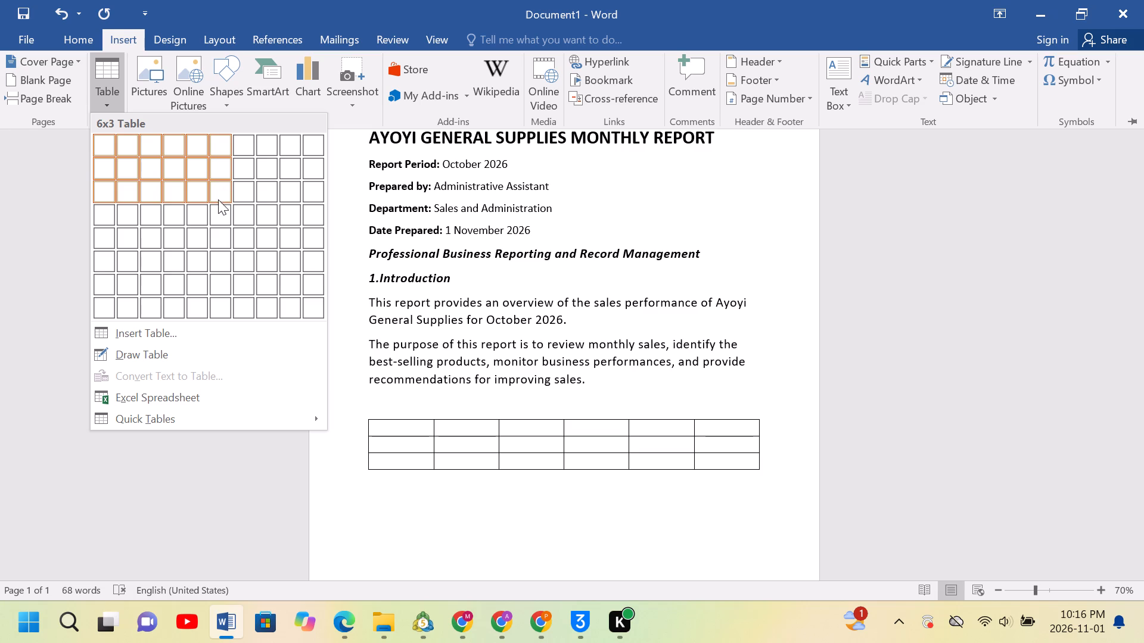
click(218, 261)
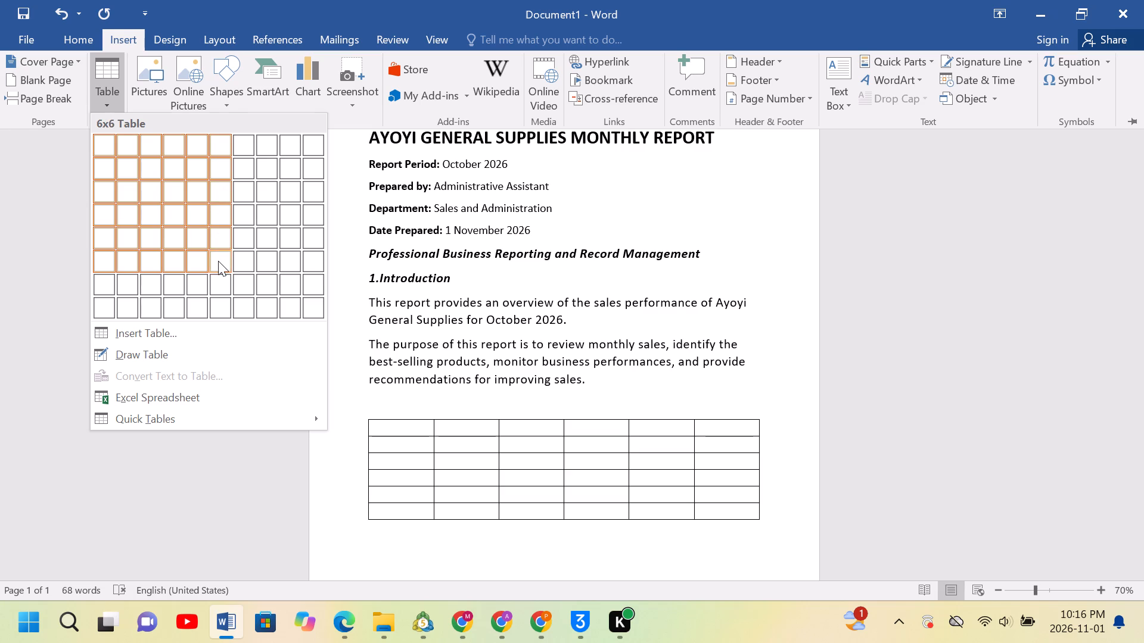
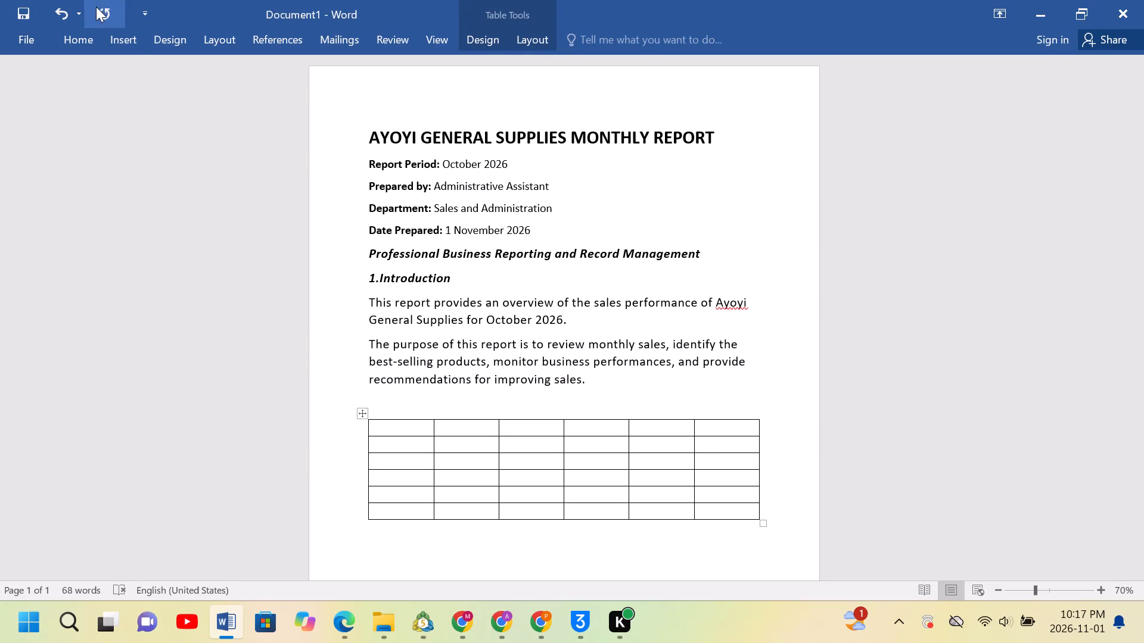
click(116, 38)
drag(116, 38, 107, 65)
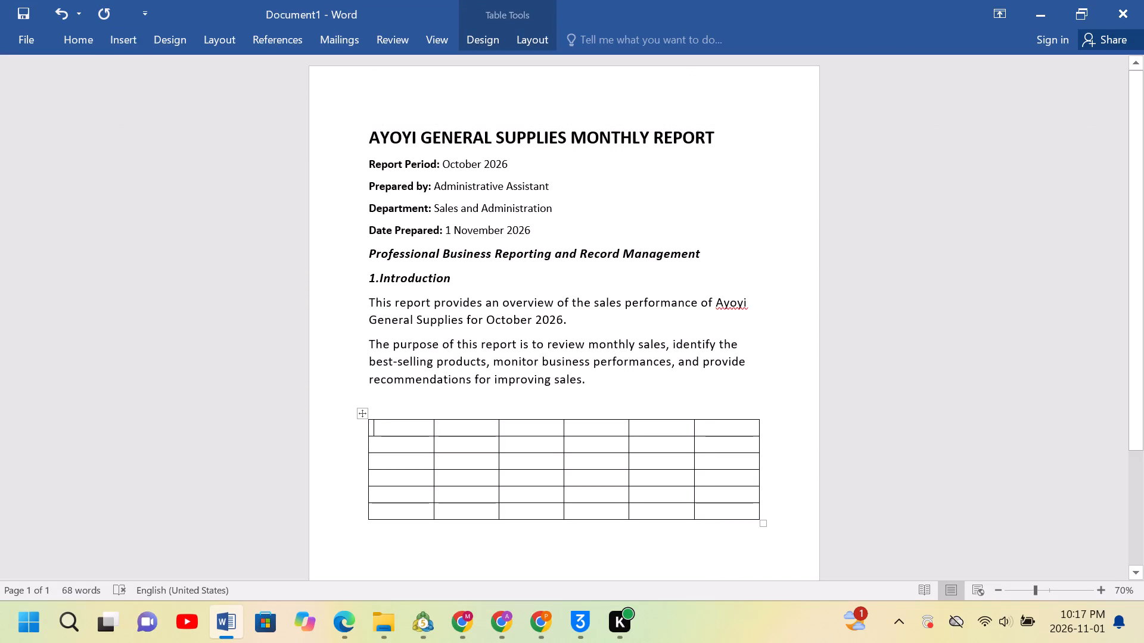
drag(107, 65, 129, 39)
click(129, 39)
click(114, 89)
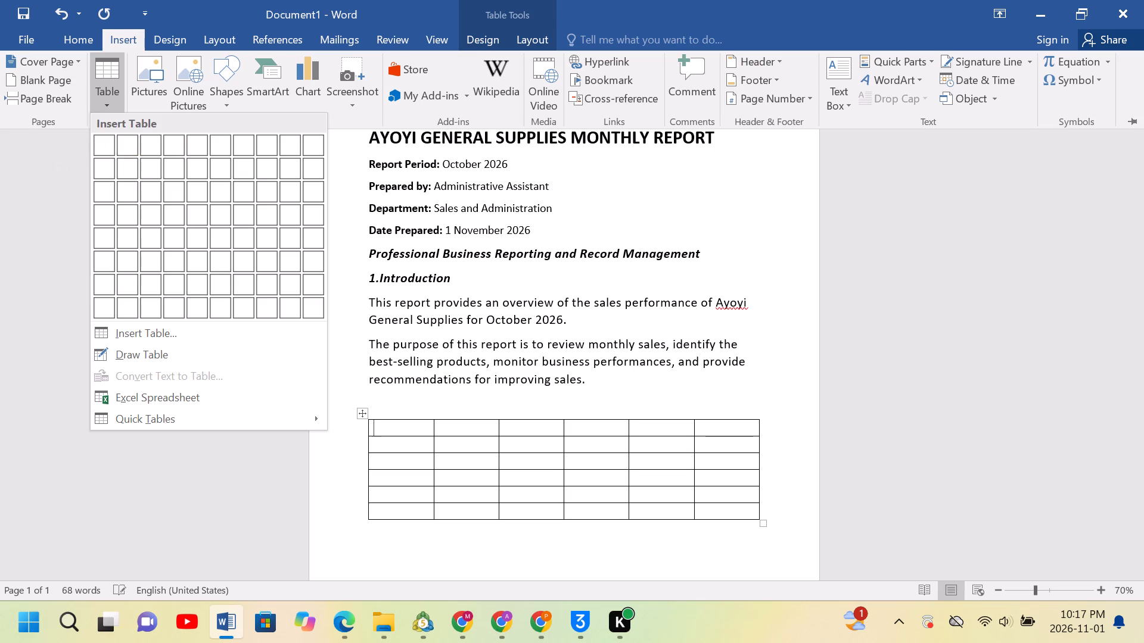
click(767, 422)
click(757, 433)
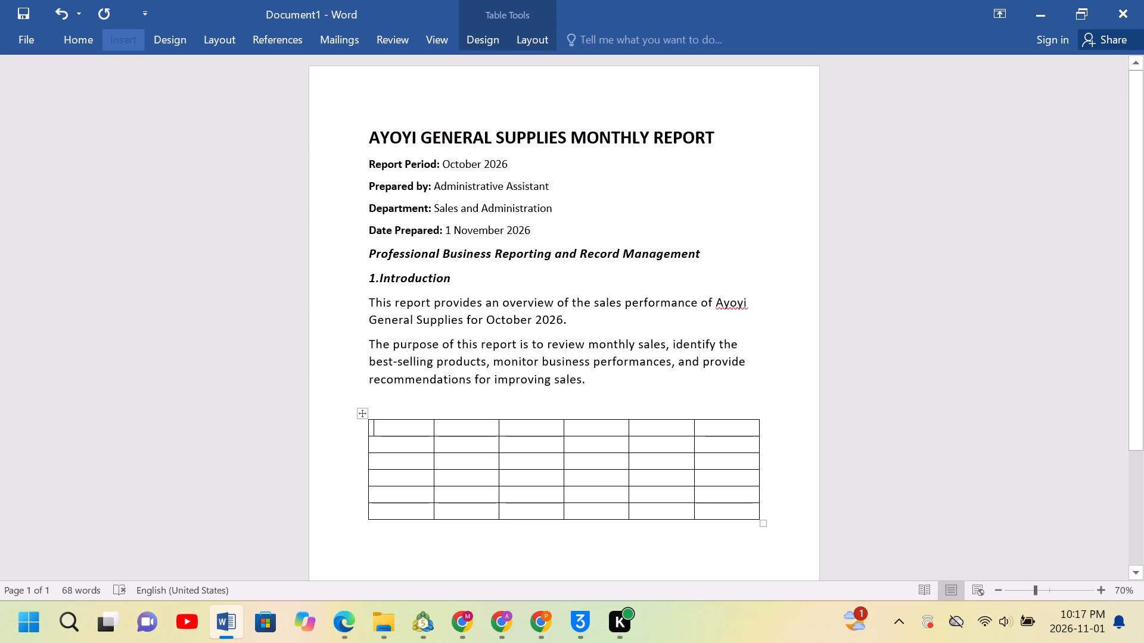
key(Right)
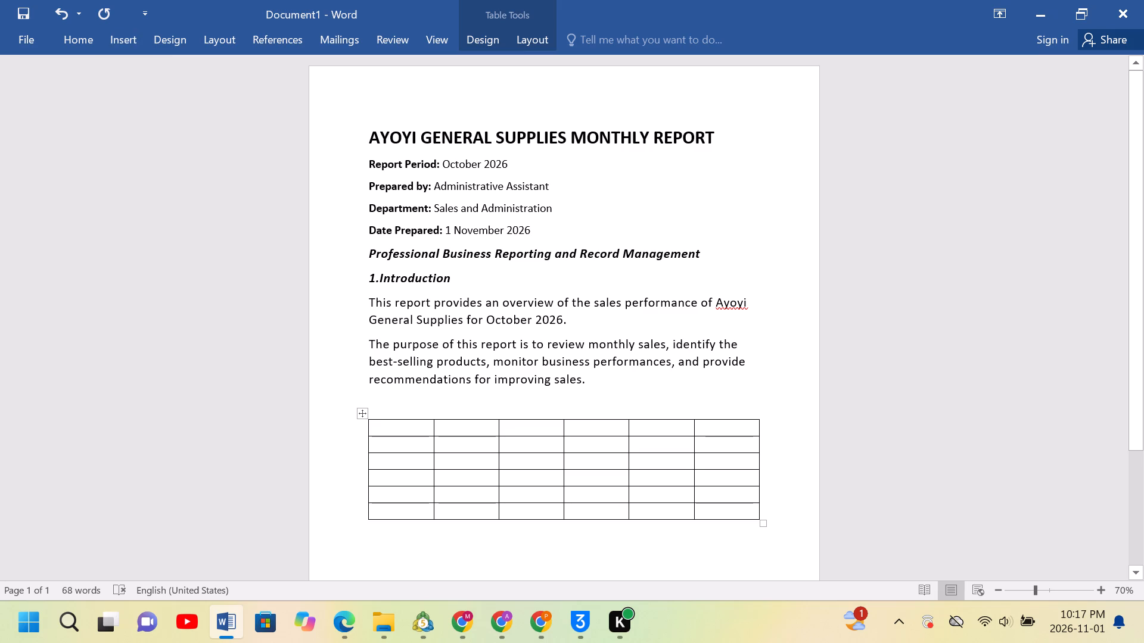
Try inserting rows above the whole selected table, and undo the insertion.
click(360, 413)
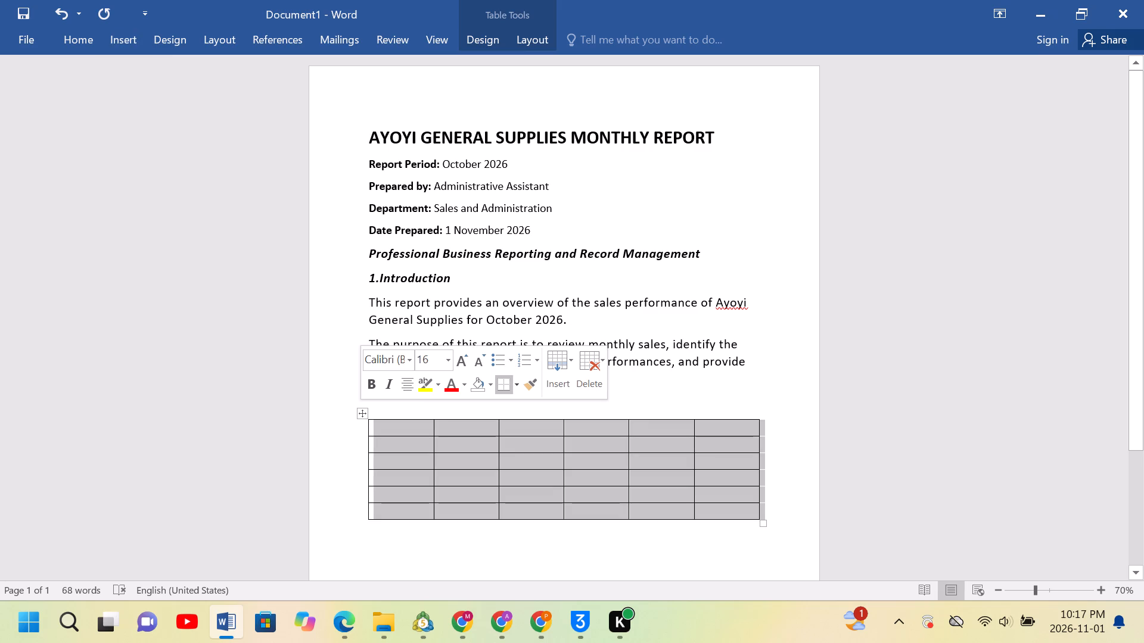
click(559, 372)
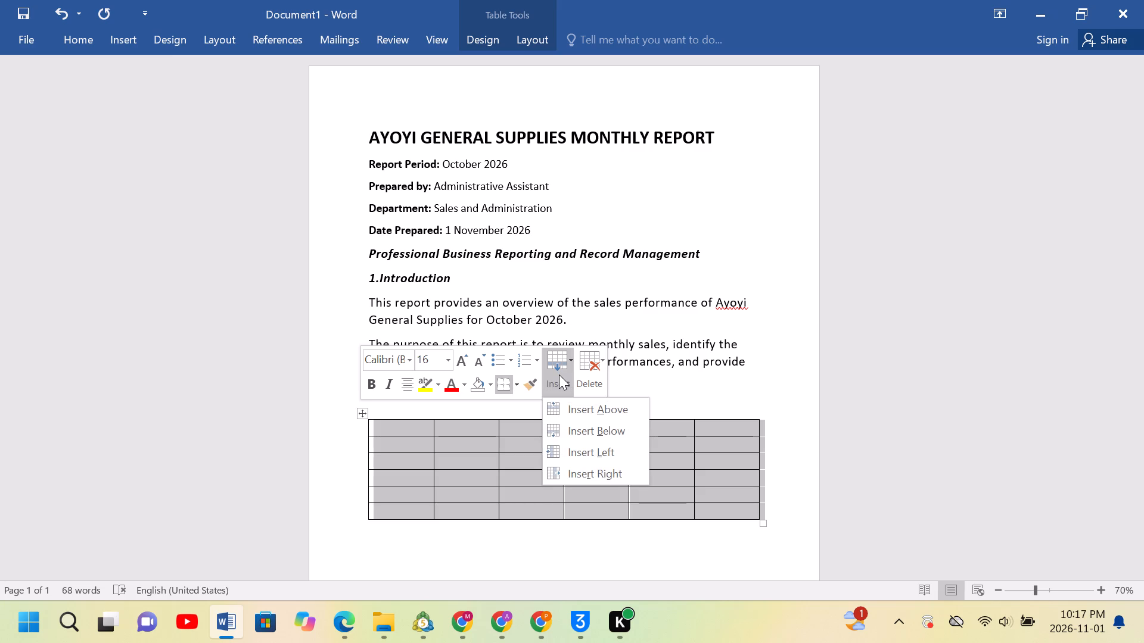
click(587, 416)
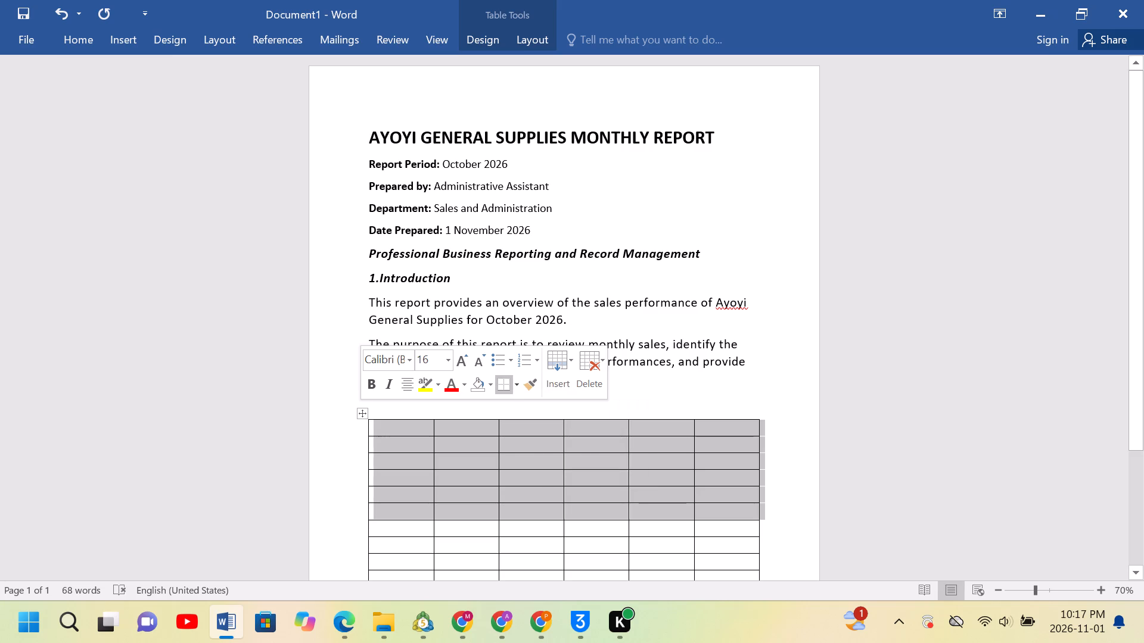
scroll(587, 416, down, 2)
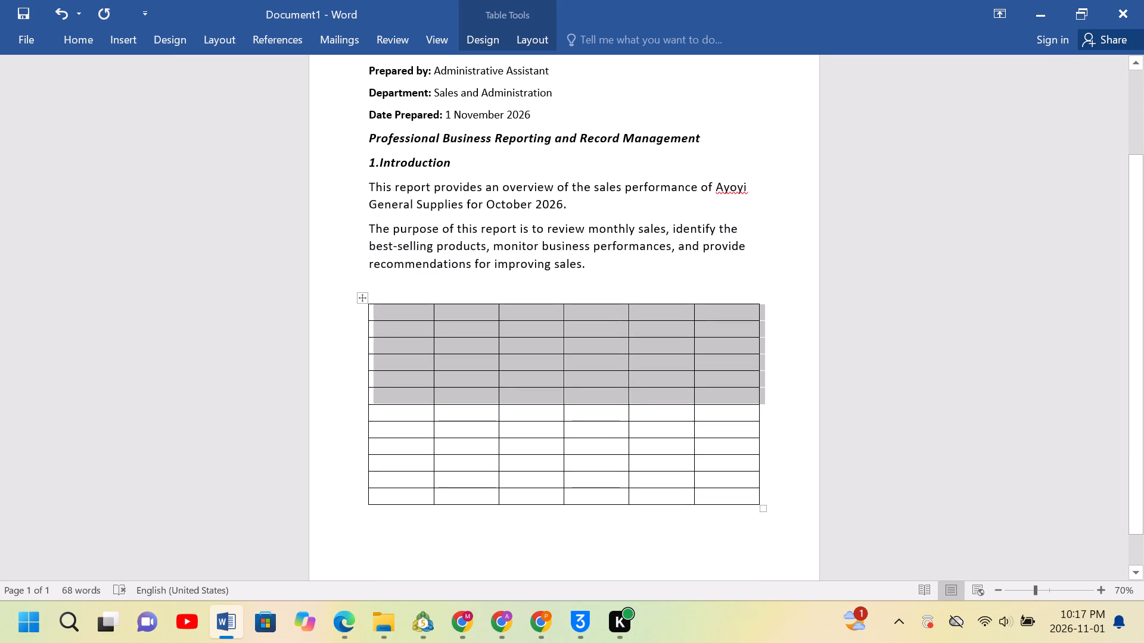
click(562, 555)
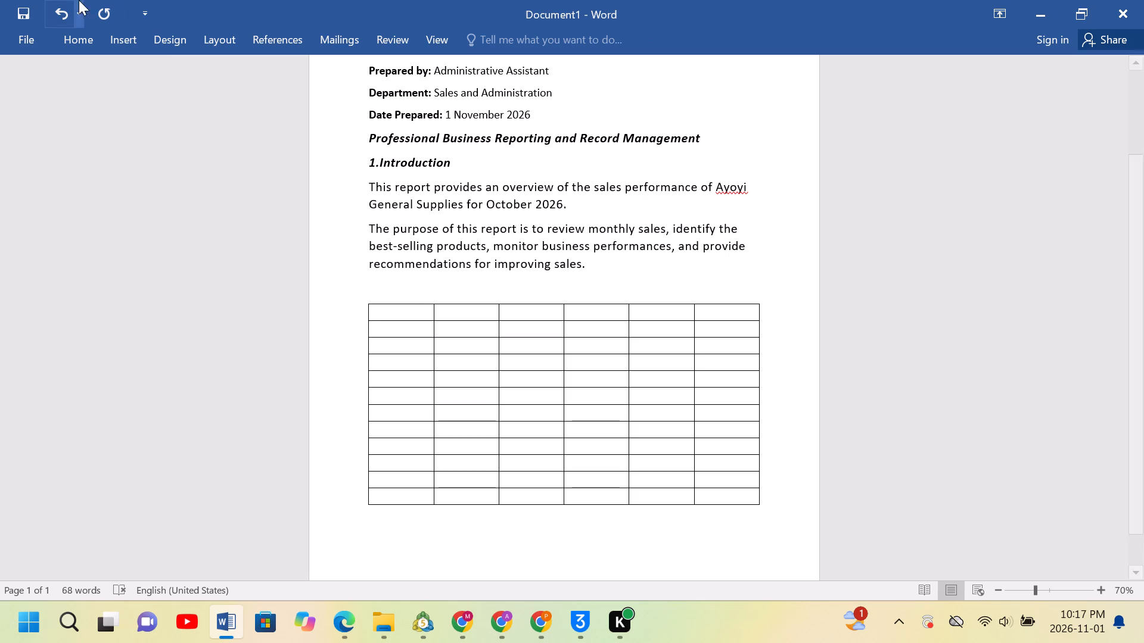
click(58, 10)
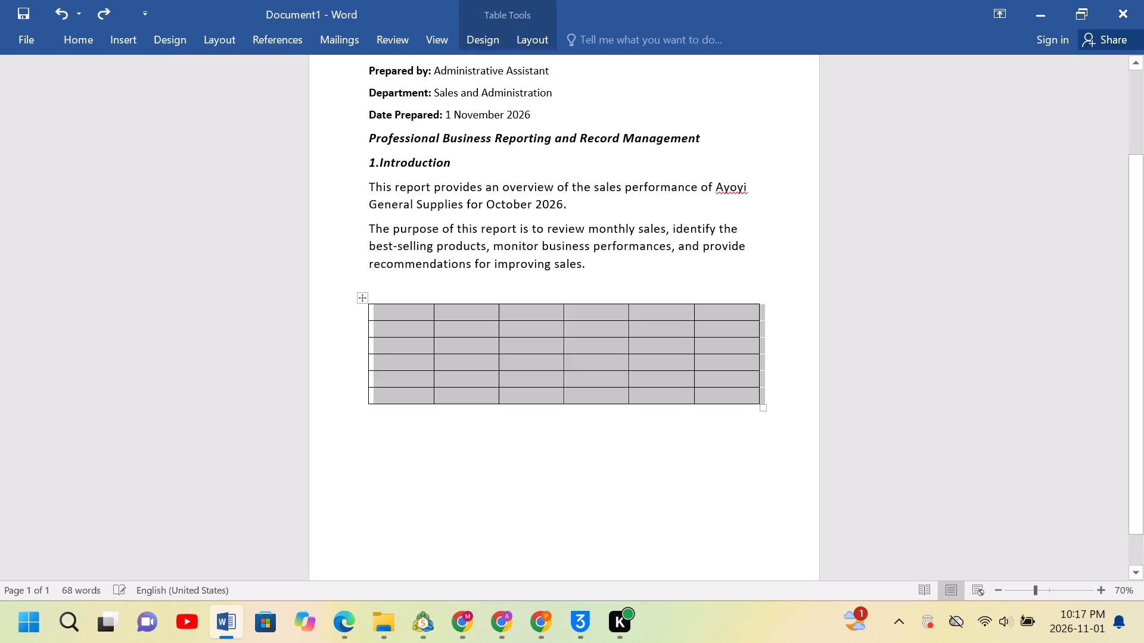
Insert one new row between the first and second rows of the table.
click(417, 293)
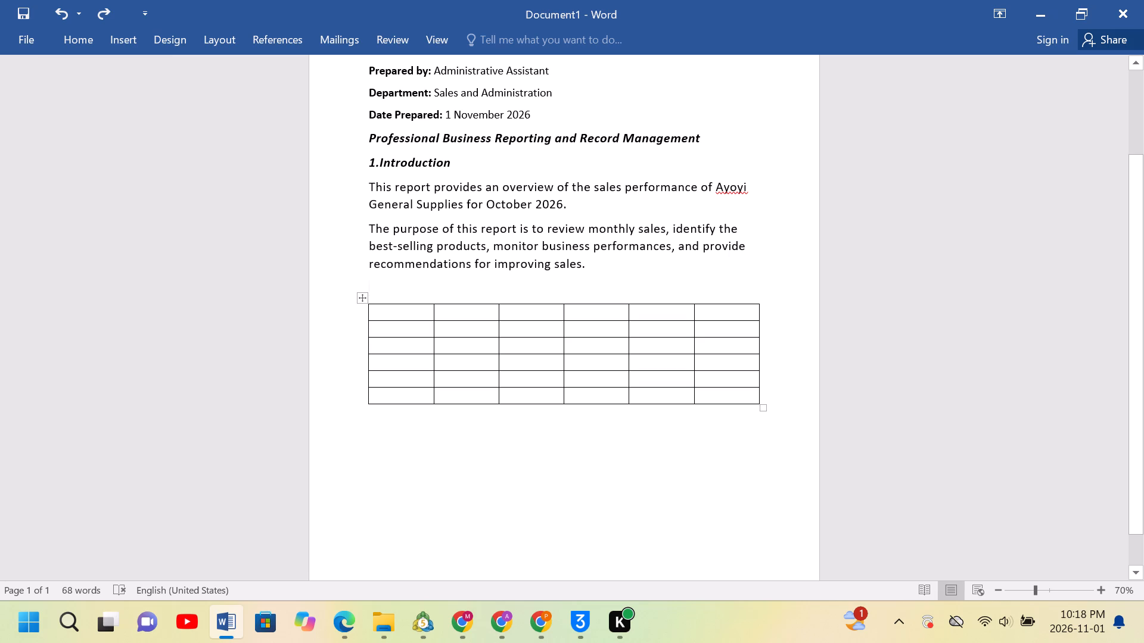
click(372, 336)
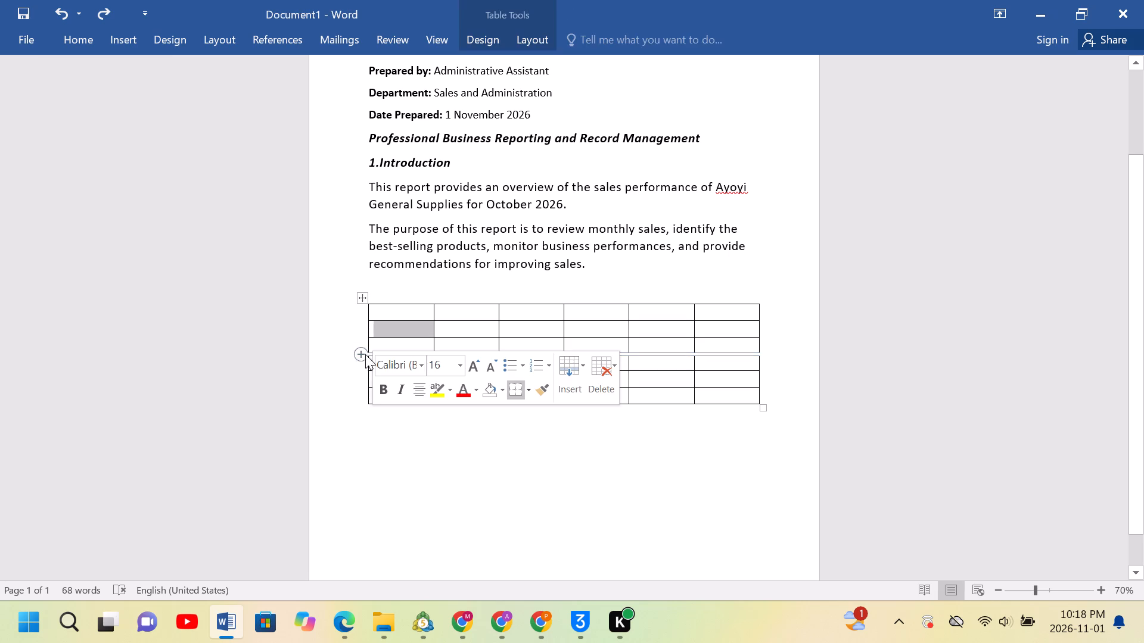
click(350, 372)
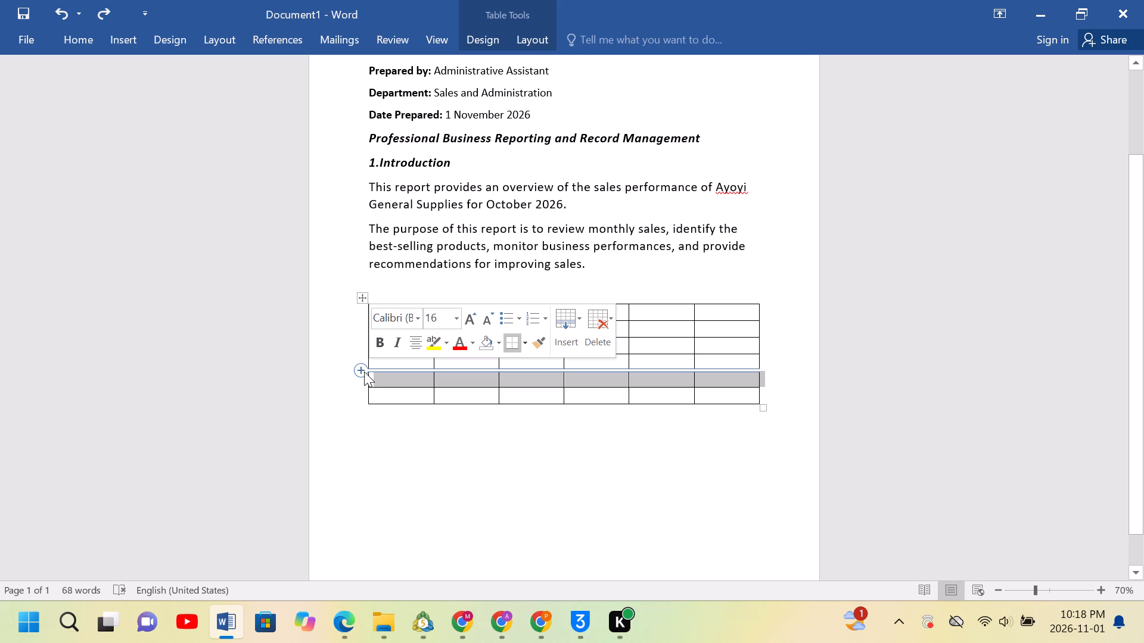
click(359, 429)
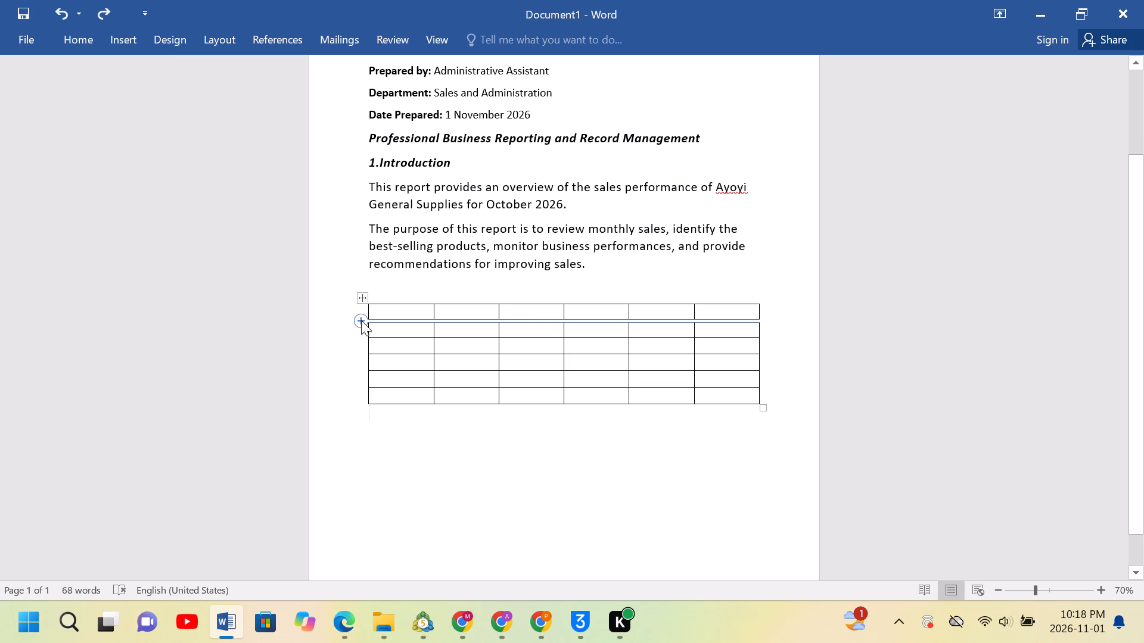
click(361, 320)
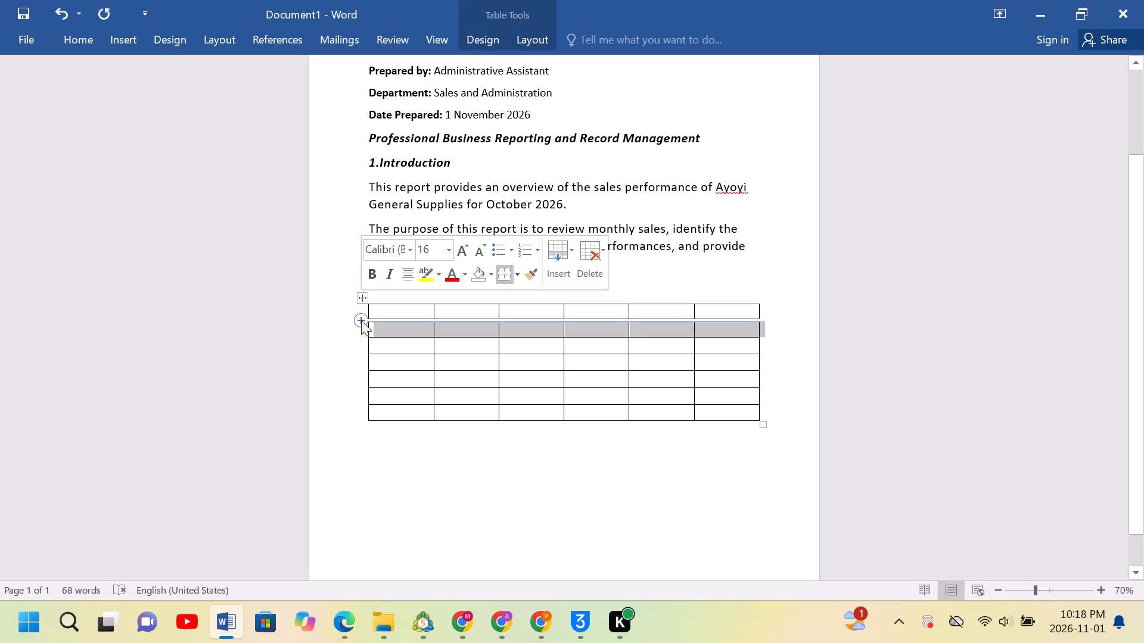
click(442, 514)
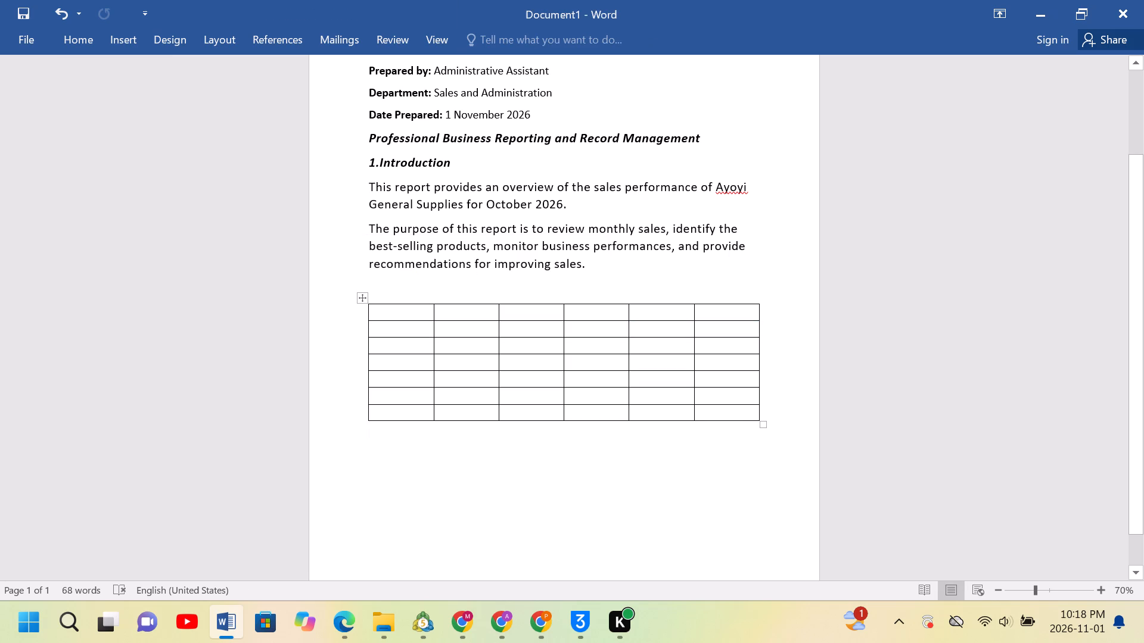
Fill the first three header cells of the table with "Product", "Quantity" and "Unit Price (ksh)".
click(404, 312)
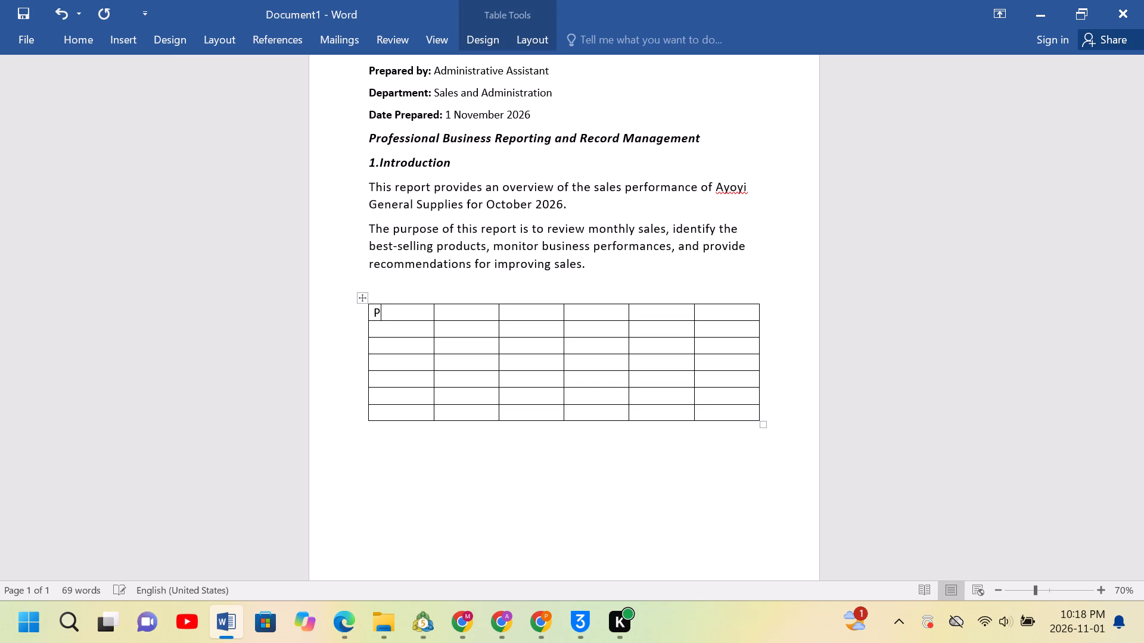
text(roduct)
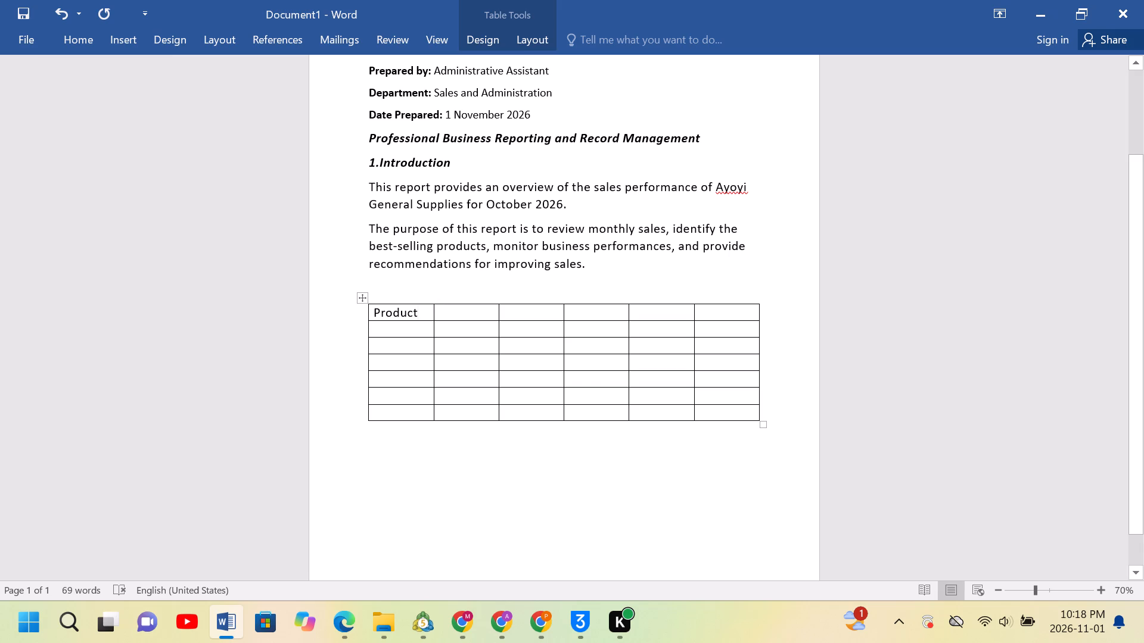
key(Right)
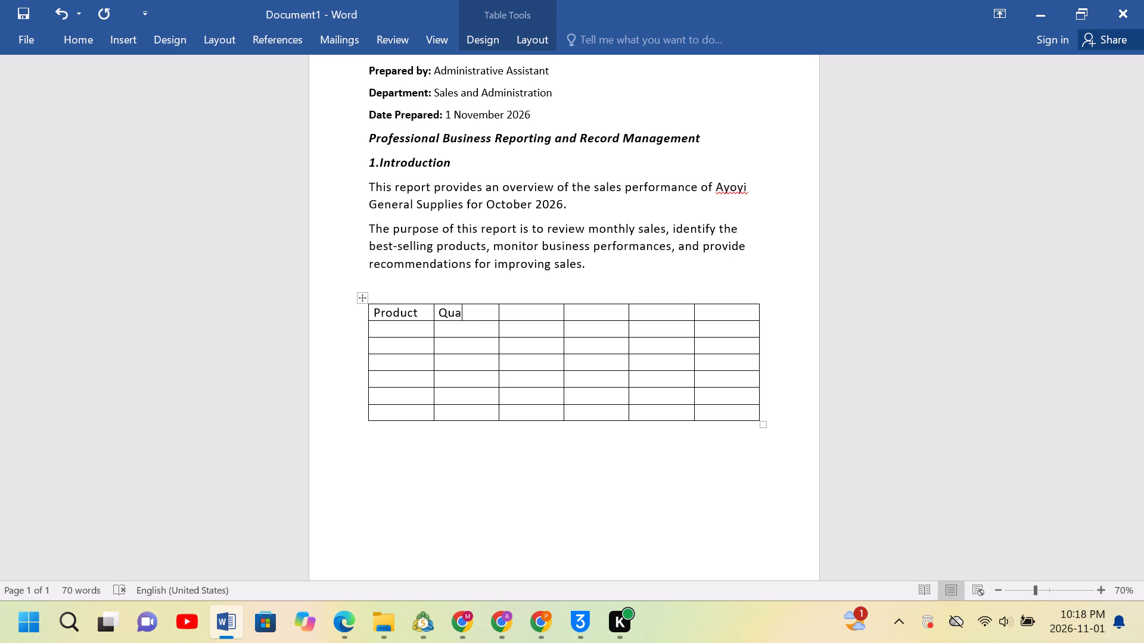
text(ntity)
key(Right)
key(space)
text(rice)
key(space)
key(shift+parenleft)
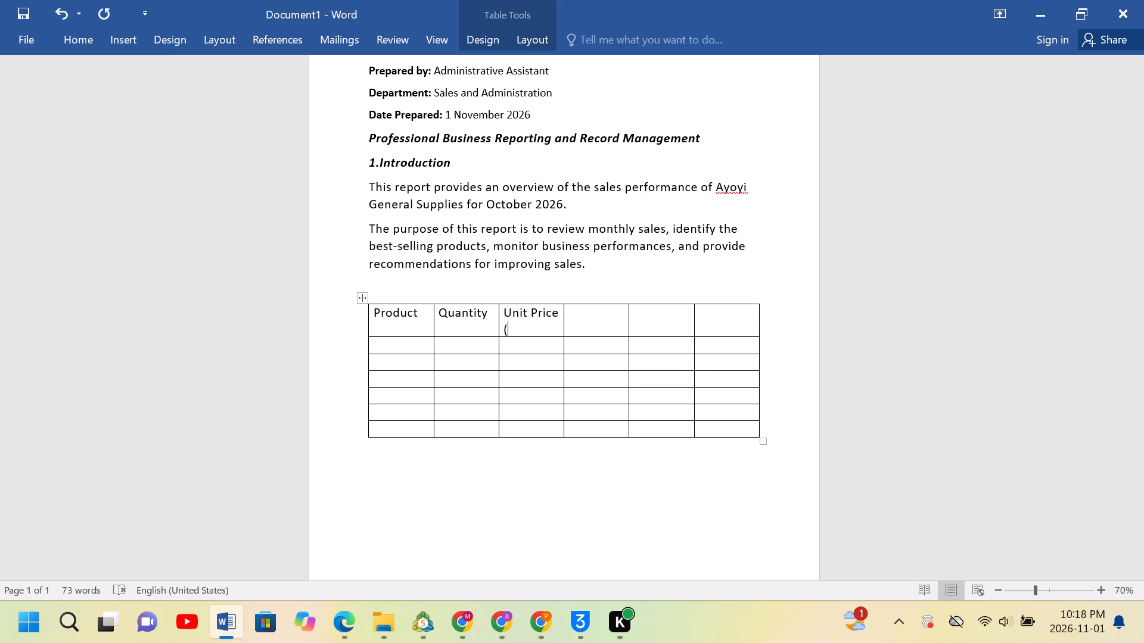
text(ksh)
key(shift+parenright)
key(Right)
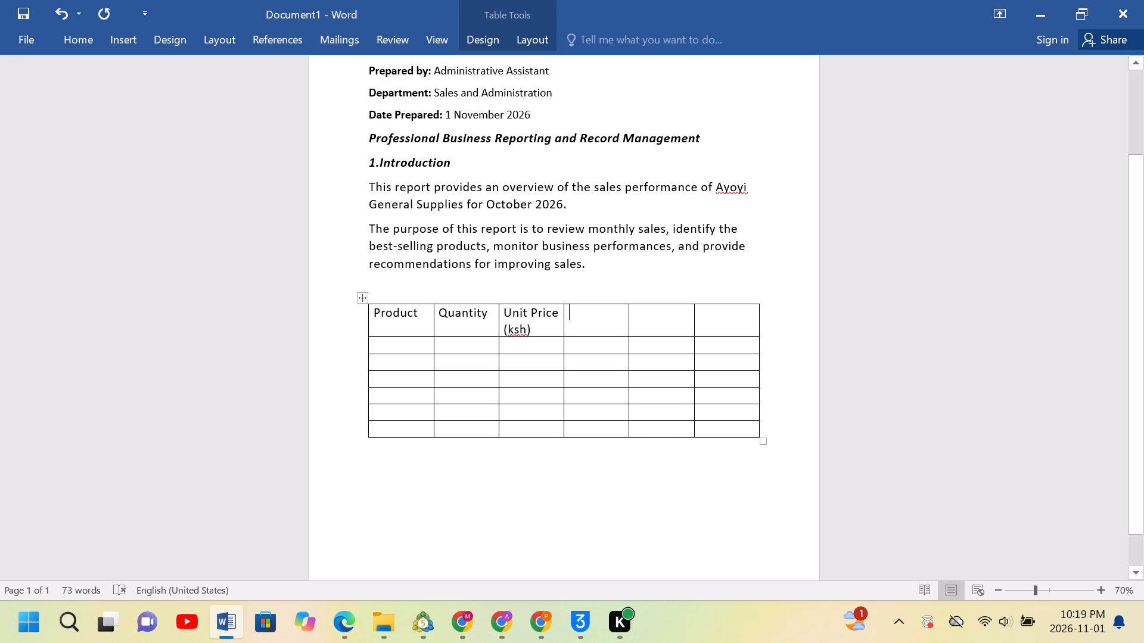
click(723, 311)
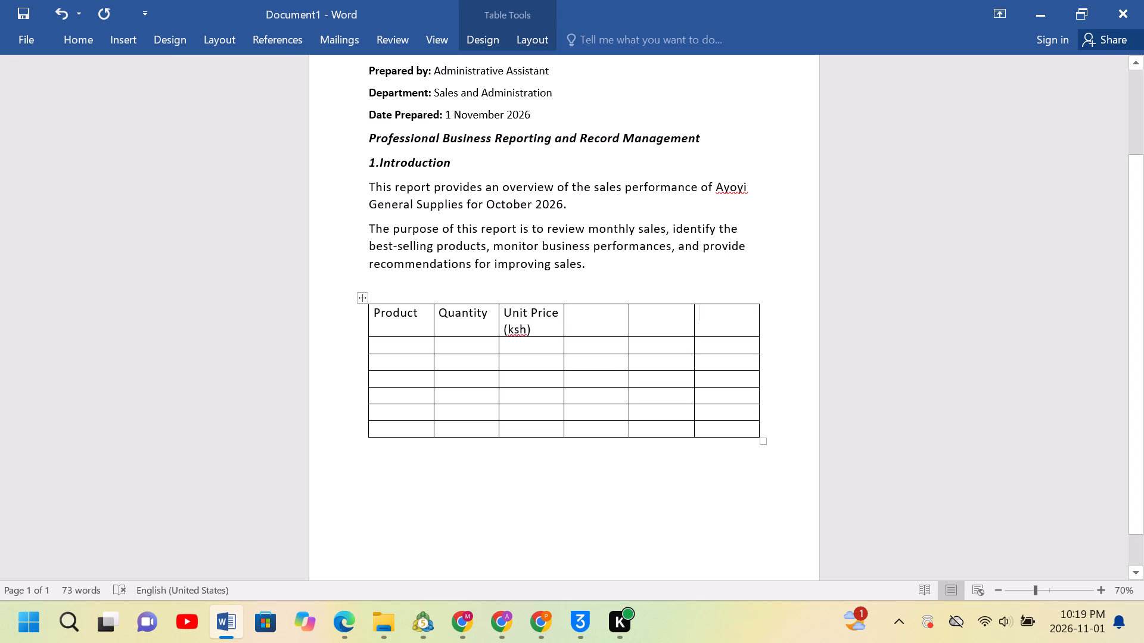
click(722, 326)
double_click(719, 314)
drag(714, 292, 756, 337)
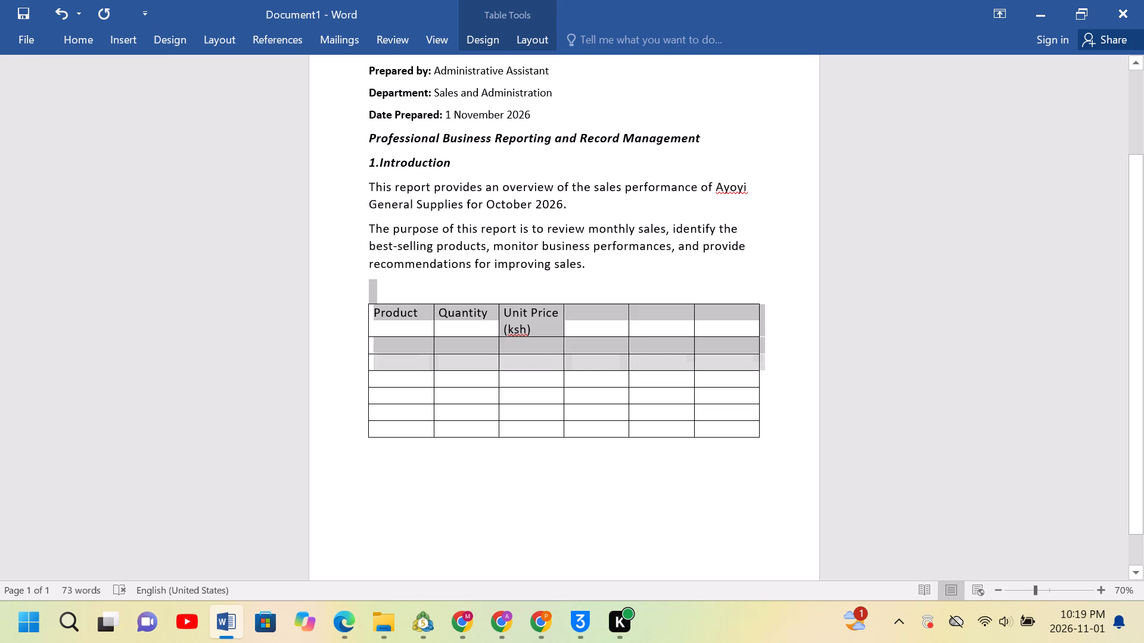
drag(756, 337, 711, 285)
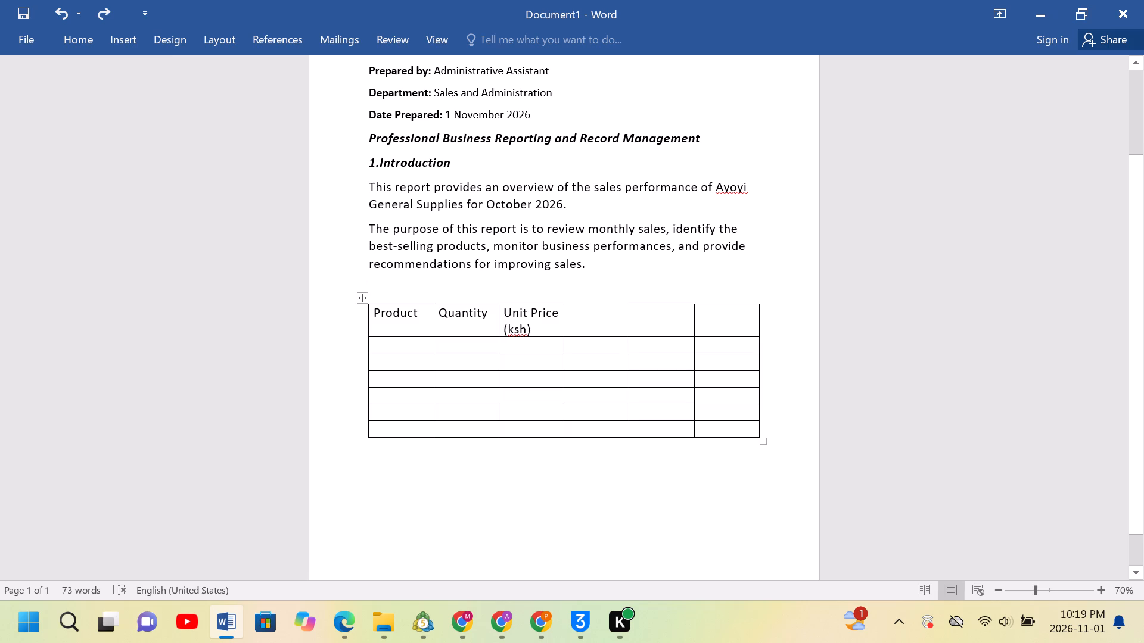
Enter "Total (Ksh)" in the fourth header cell of the table.
click(595, 328)
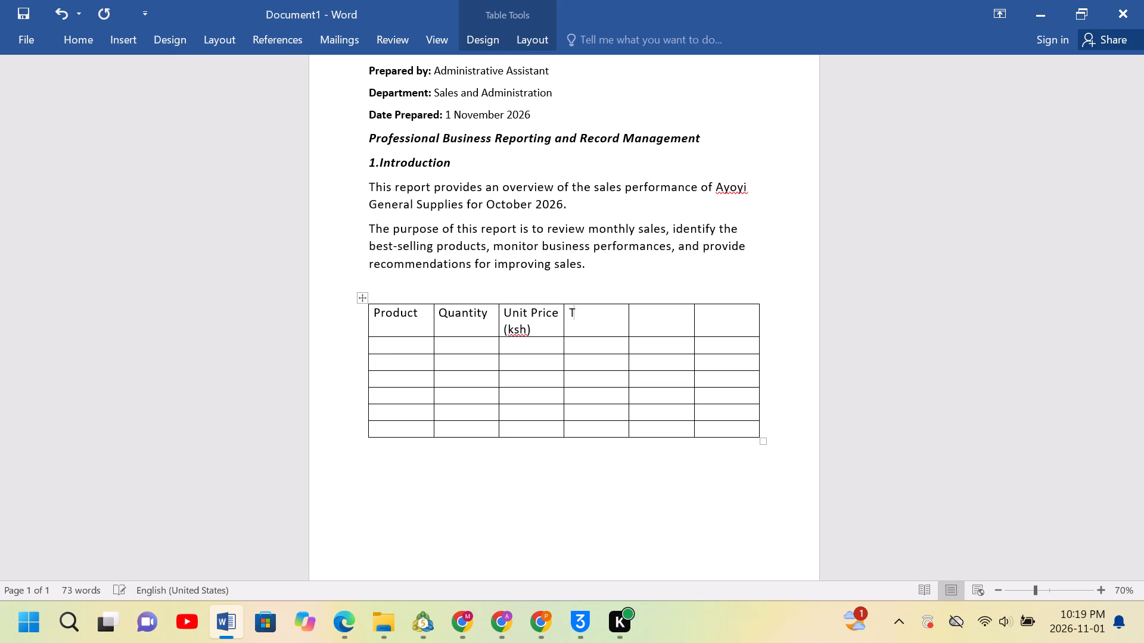
text(al)
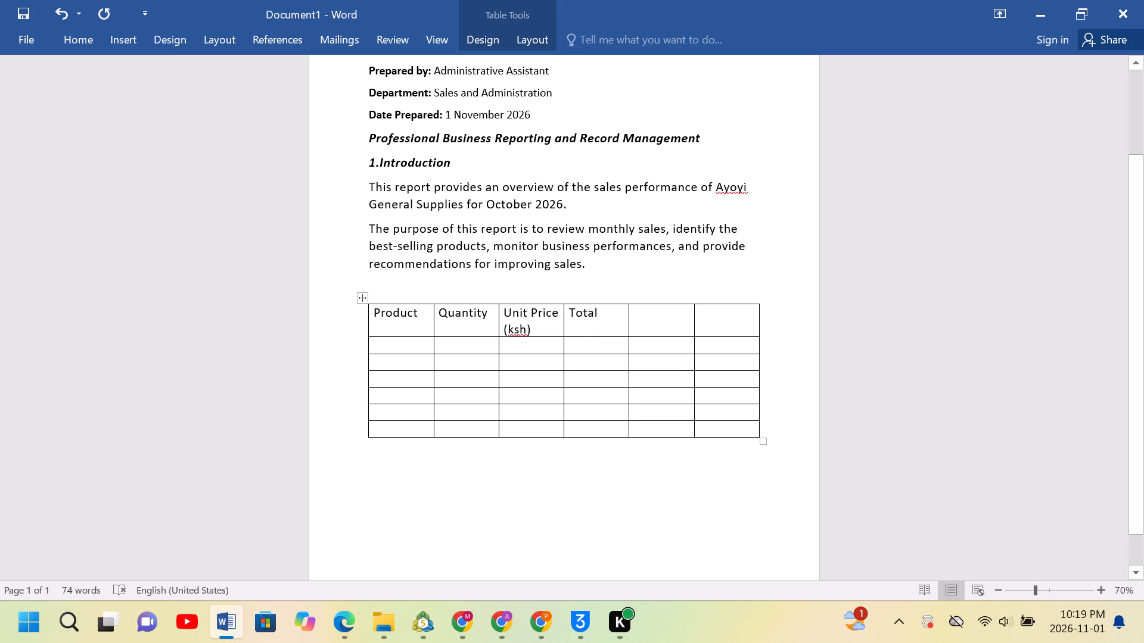
key(space)
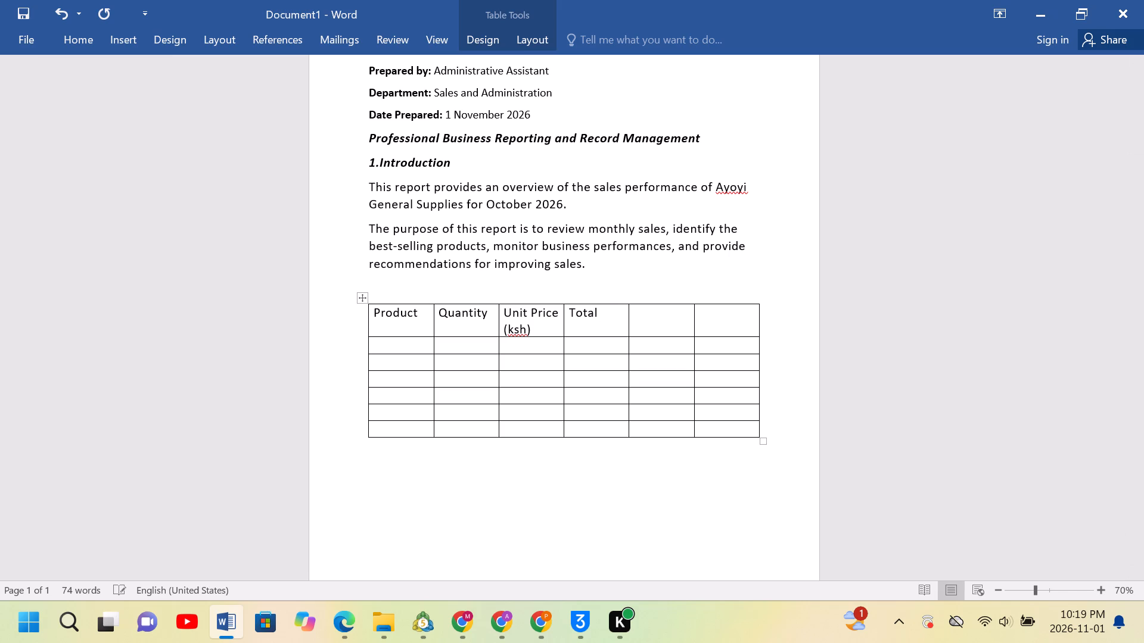
key(shift+parenleft)
text(sh)
key(shift+parenright)
Correct the third header cell's currency label to "(Ksh)" with a capital K.
click(510, 335)
key(Right)
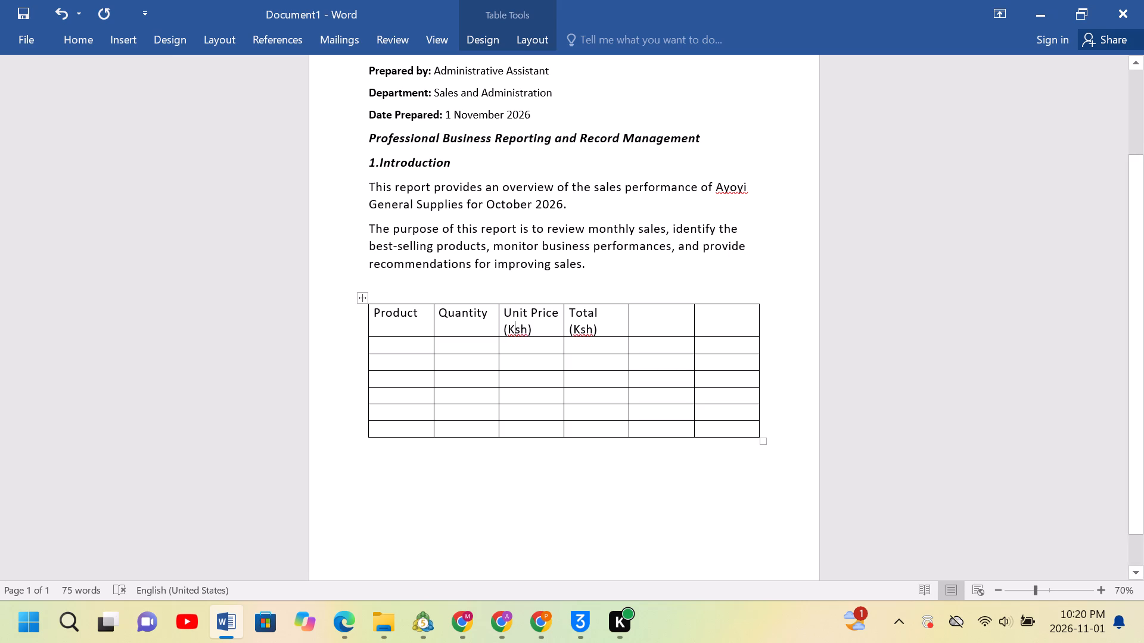
Fill the Product column below its header with "Laptops", "Phones", "Headphones", "Keyboards", "Printers" and "Total".
click(412, 349)
text(aptops)
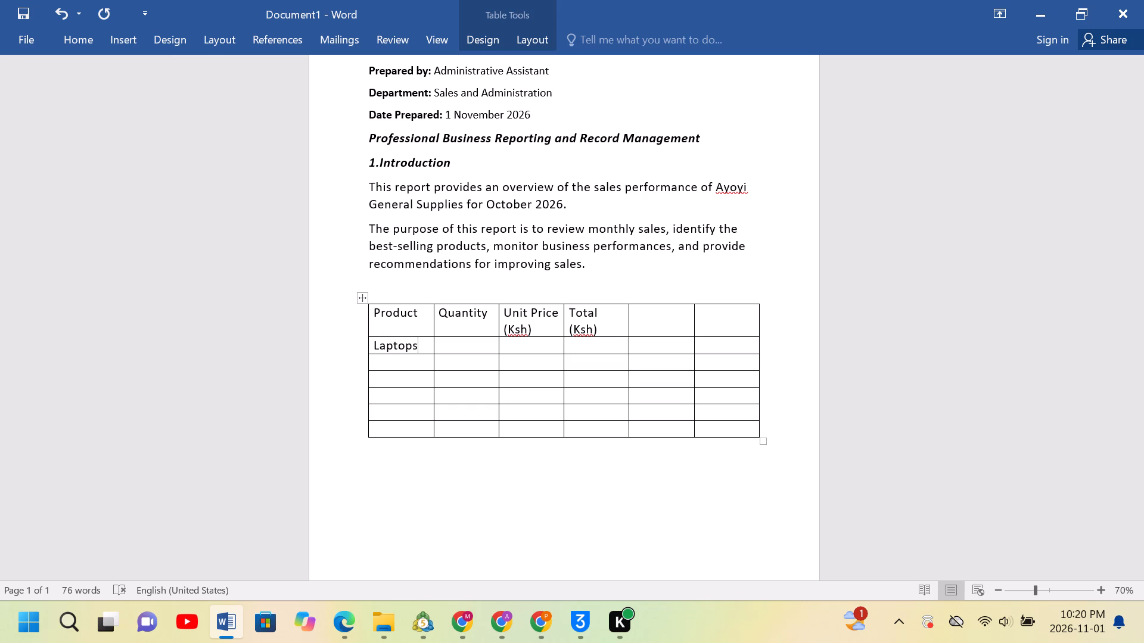
key(Down)
key(Down)
text(ead)
text(phones)
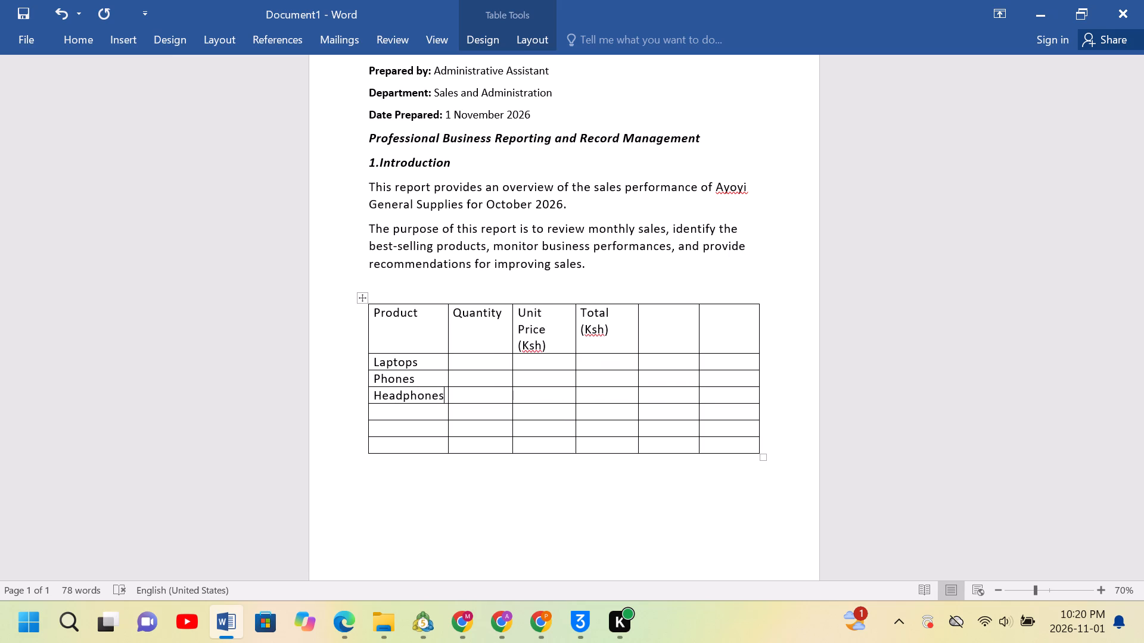
key(Down)
text(eyb)
text(oards)
key(Down)
text(rinters)
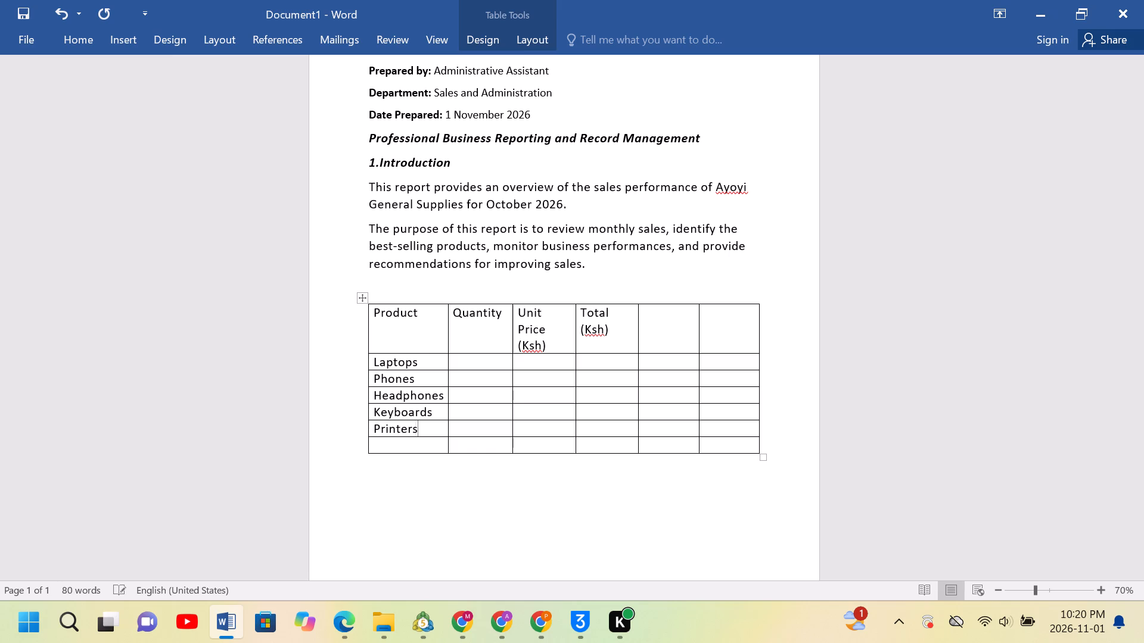
key(Down)
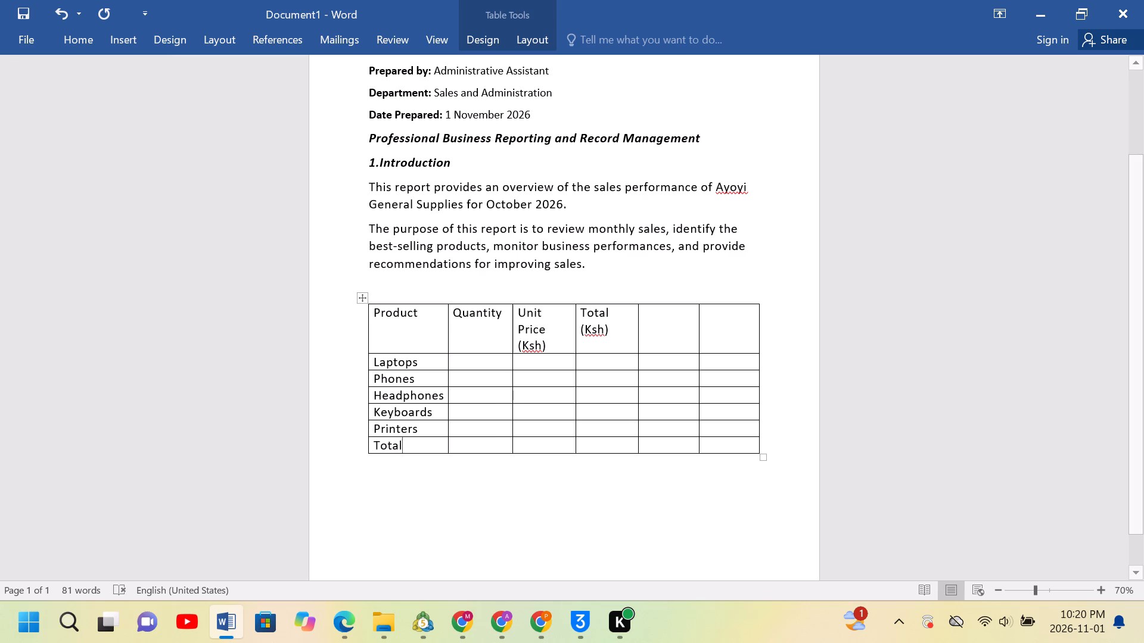
Fill the Quantity column from Laptops down to the Total row with 5, 10, 20, 15, 3 and 53.
click(501, 363)
key(5)
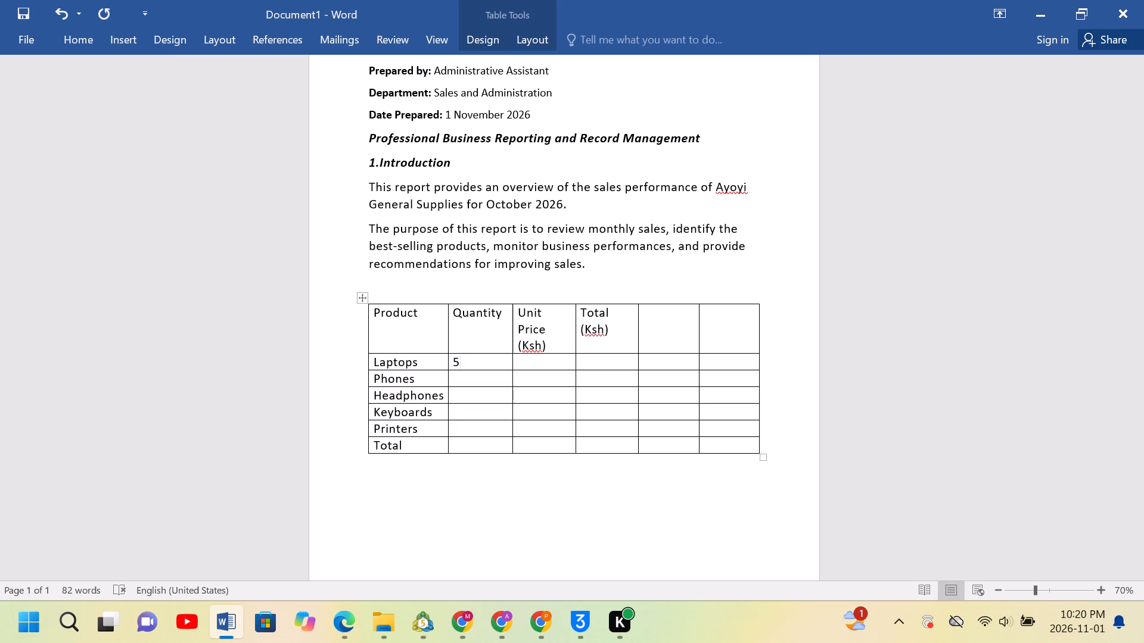
key(Down)
text(10)
key(Down)
text(20)
key(Down)
text(15)
key(Down)
key(3)
key(Down)
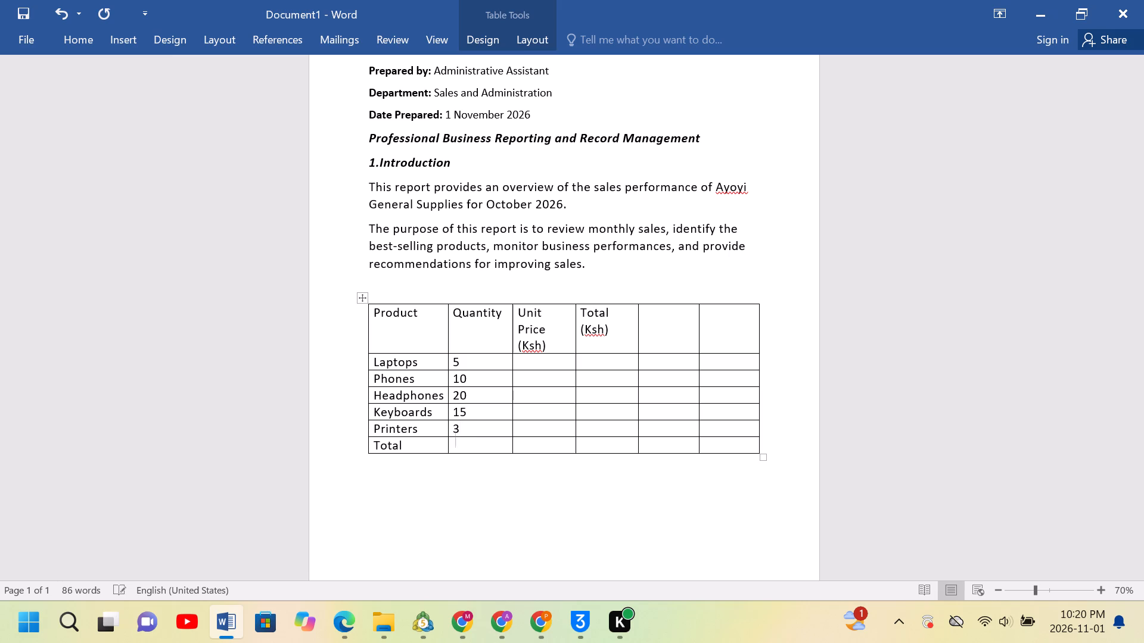
text(53)
Enter the unit prices 45,000 for Laptops, 15,000 for Phones and 2,000 for Headphones.
click(536, 363)
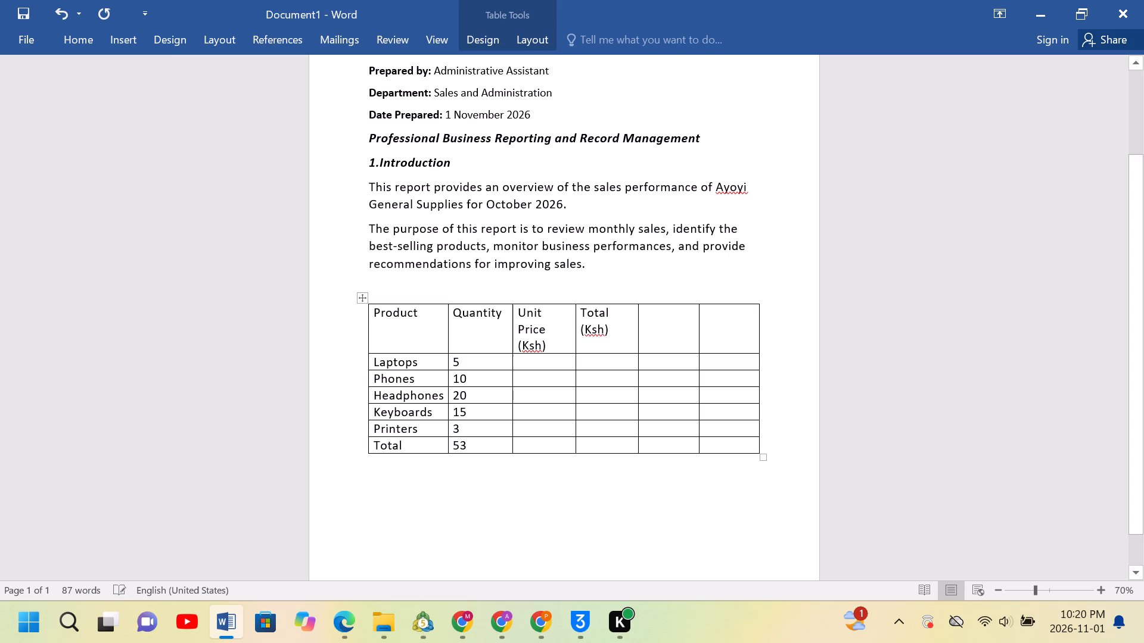
text(45)
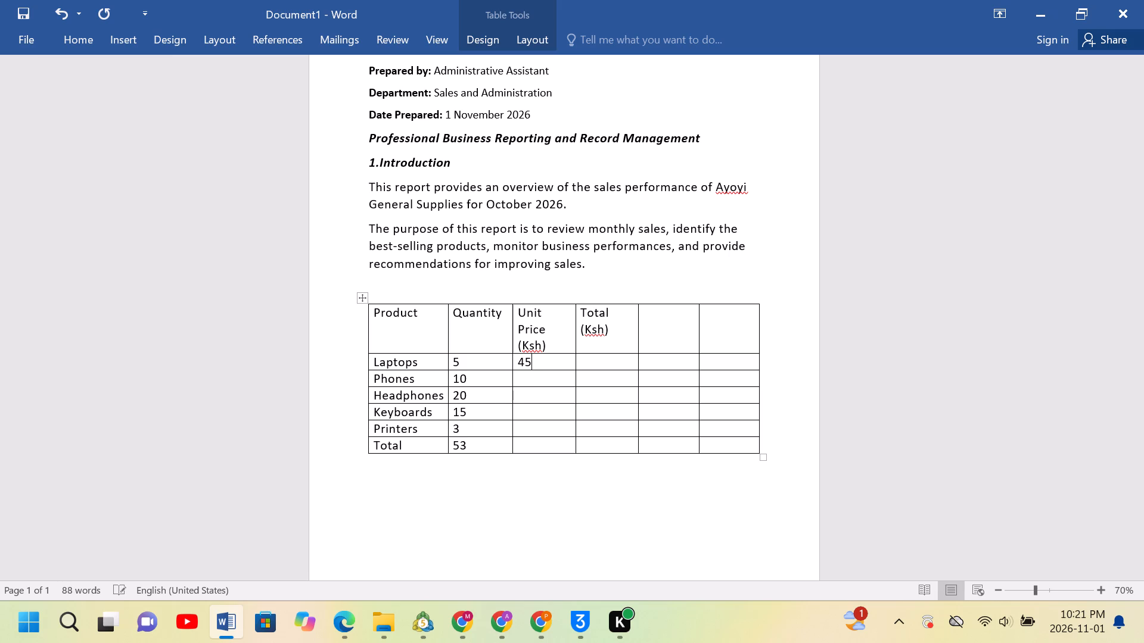
text(,000)
key(Down)
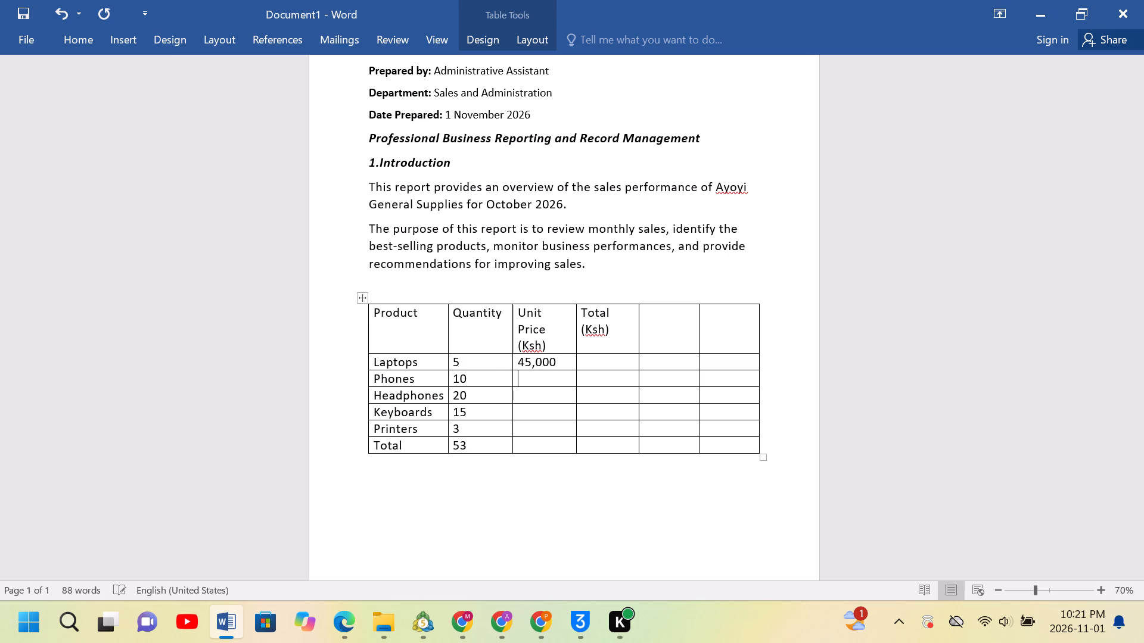
text(15,000)
key(Down)
key(2)
text(,000)
Enter the unit prices 1,500 for Keyboards and 18,000 for Printers, leaving the Total row's price blank.
key(Down)
key(1)
key(5)
key(BackSpace)
text(,500)
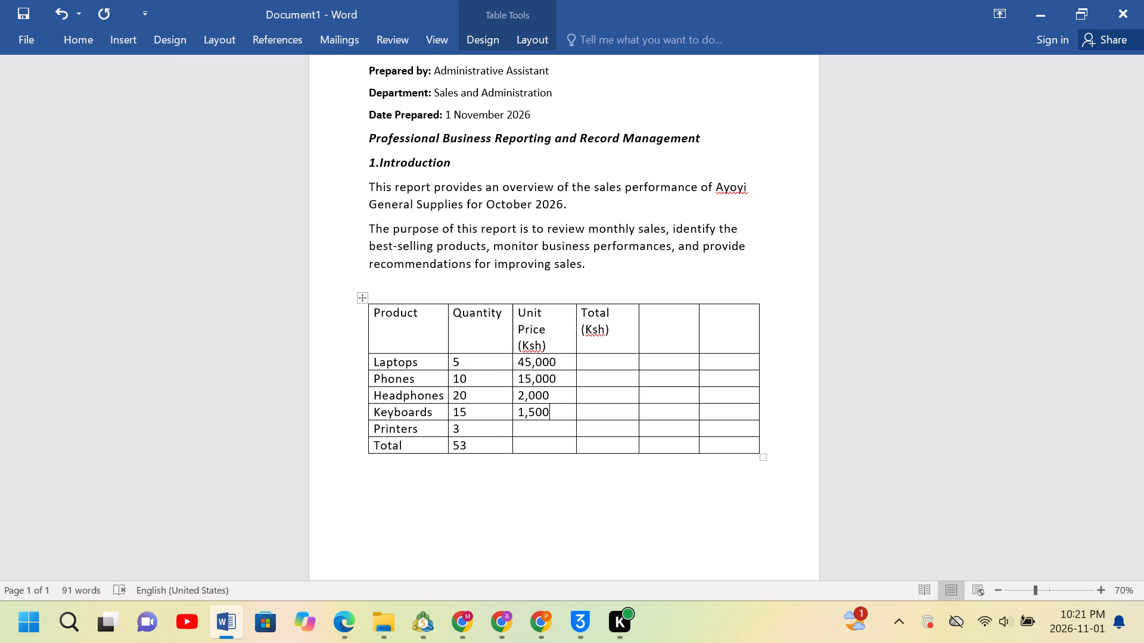
key(Down)
key(1)
key(8)
text(,00)
key(0)
key(Down)
Enter the Total (Ksh) amounts 225,000 for Laptops, 150,000 for Phones and 40,000 for Headphones.
click(593, 358)
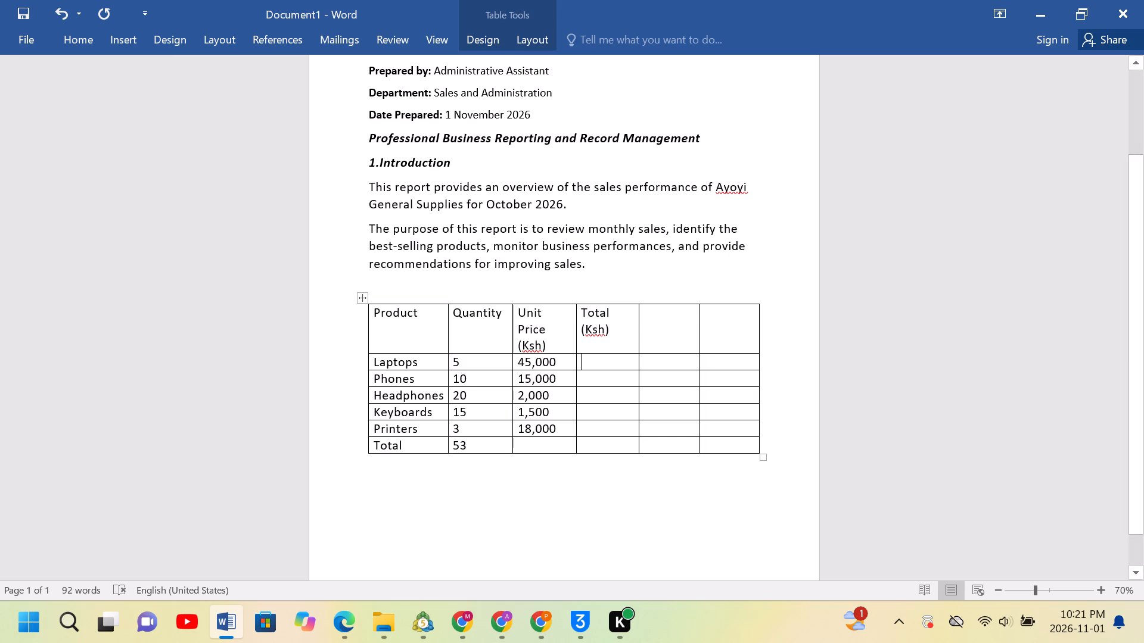
click(593, 358)
text(225)
text(,000)
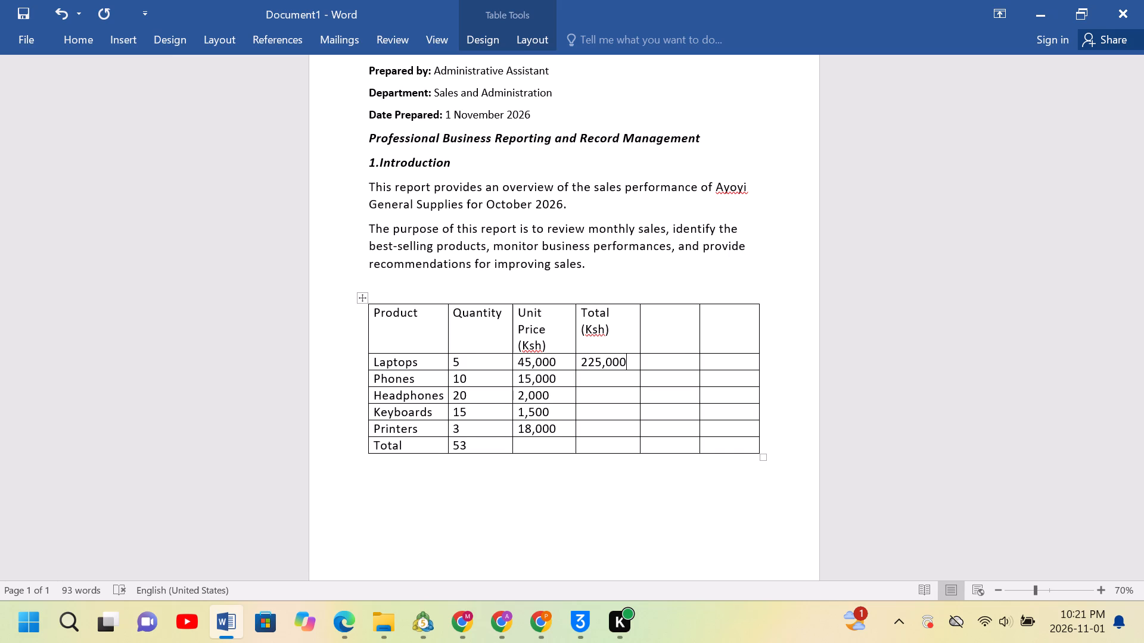
key(Down)
text(150,000)
key(Down)
text(40.)
key(BackSpace)
text(,000)
Complete the Total (Ksh) column with 22,500 for Keyboards, 54,000 for Printers and 491,500 in the Total row.
key(Down)
text(22,00)
key(BackSpace)
key(BackSpace)
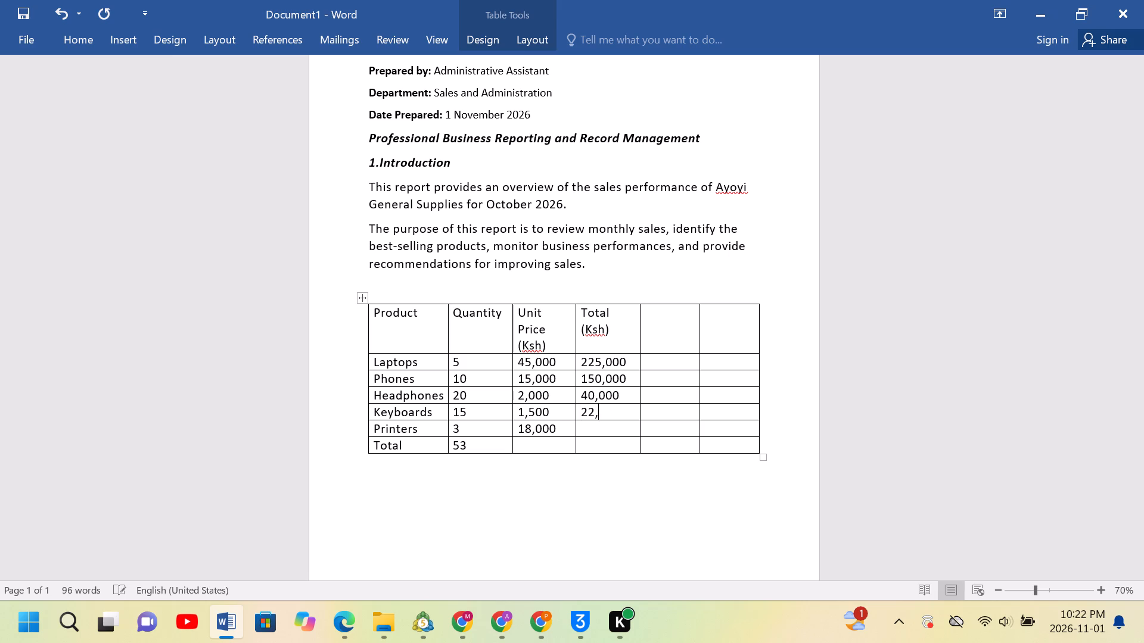
text(500)
key(Down)
text(54)
key(comma)
text(000)
key(Down)
key(4)
key(9)
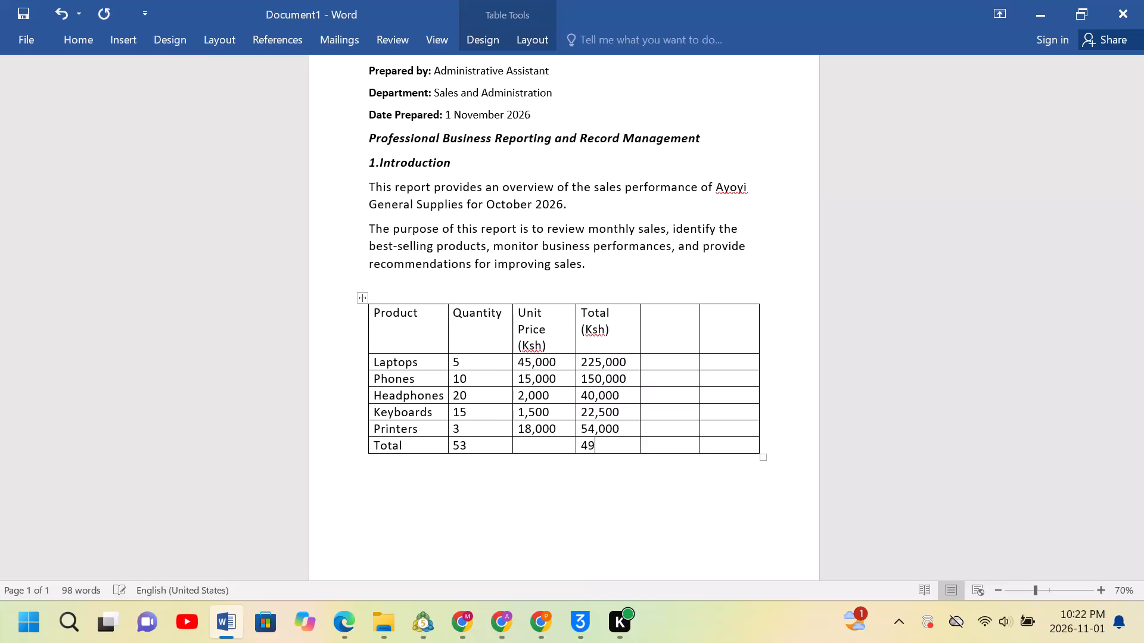
key(1)
text(,500)
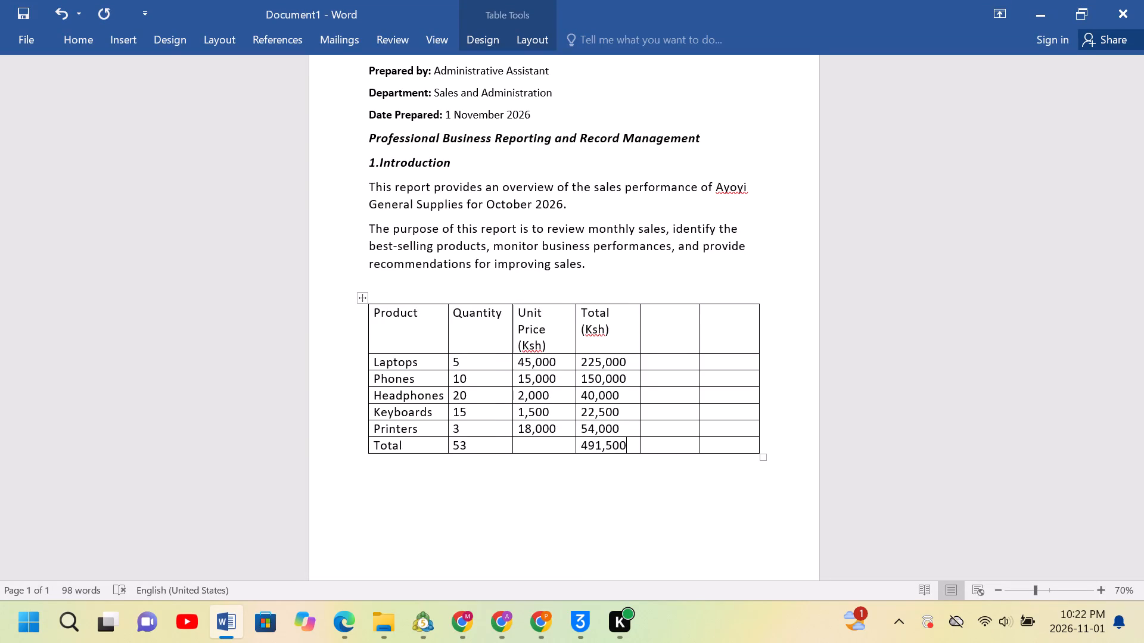
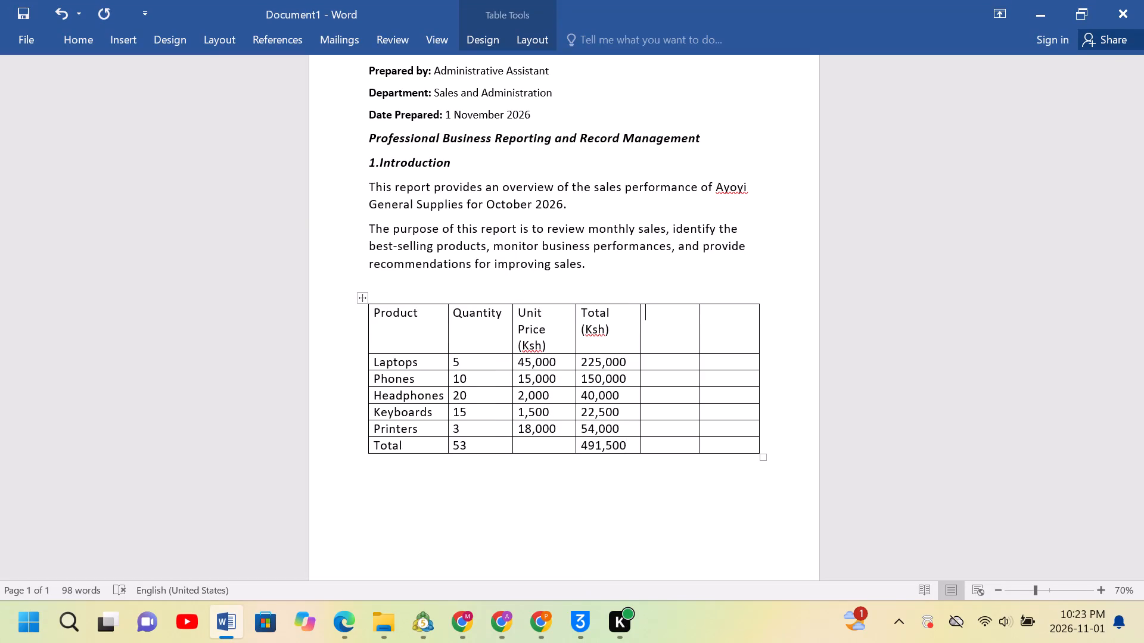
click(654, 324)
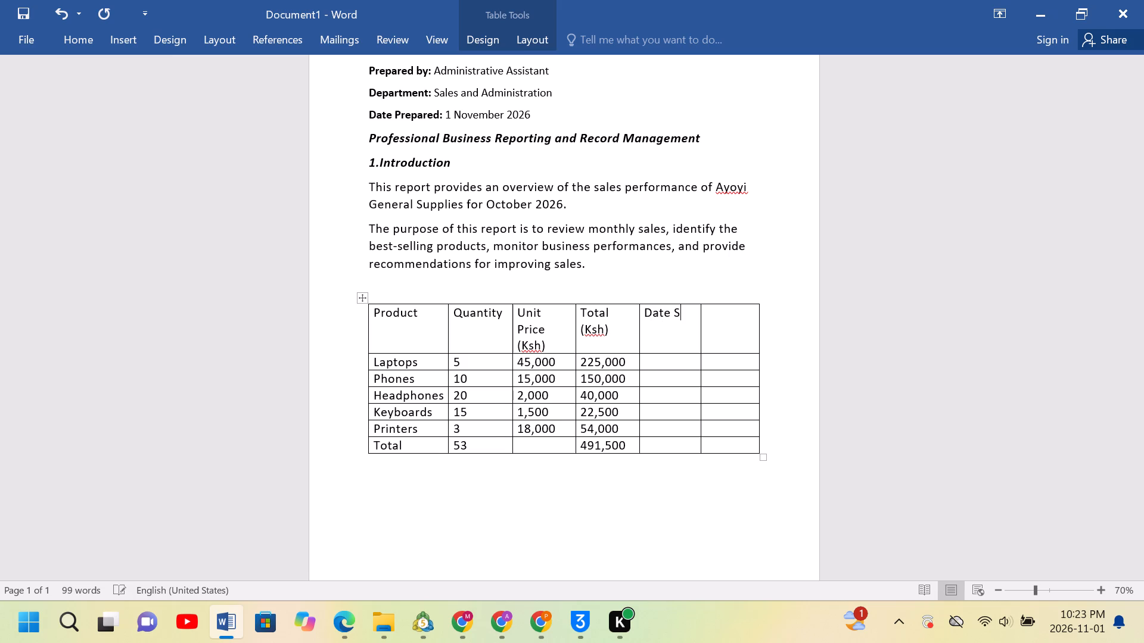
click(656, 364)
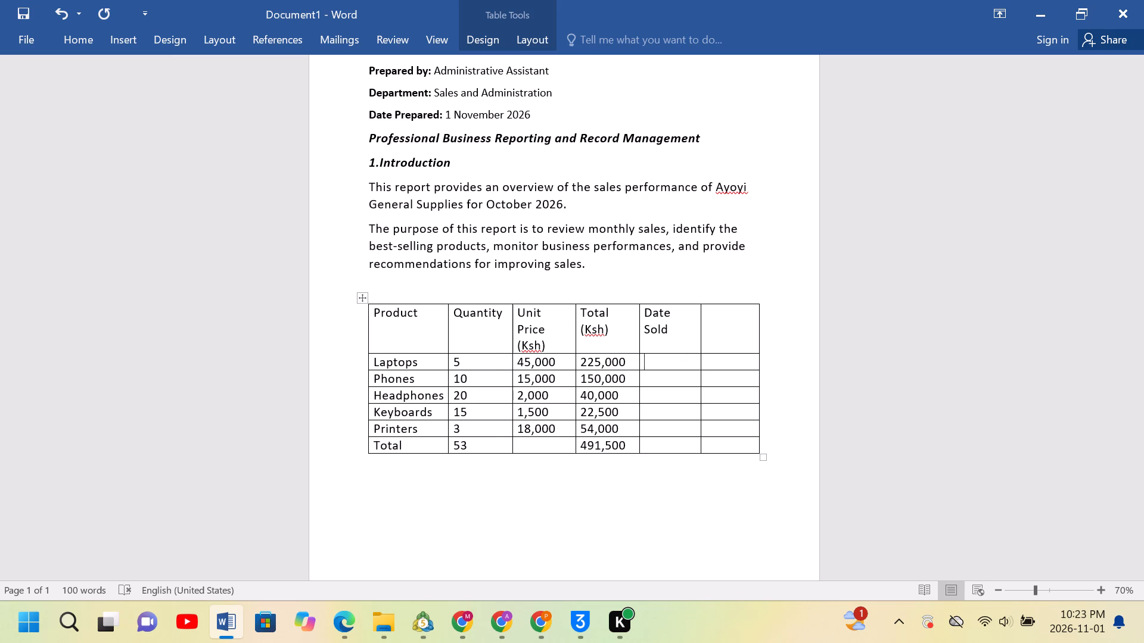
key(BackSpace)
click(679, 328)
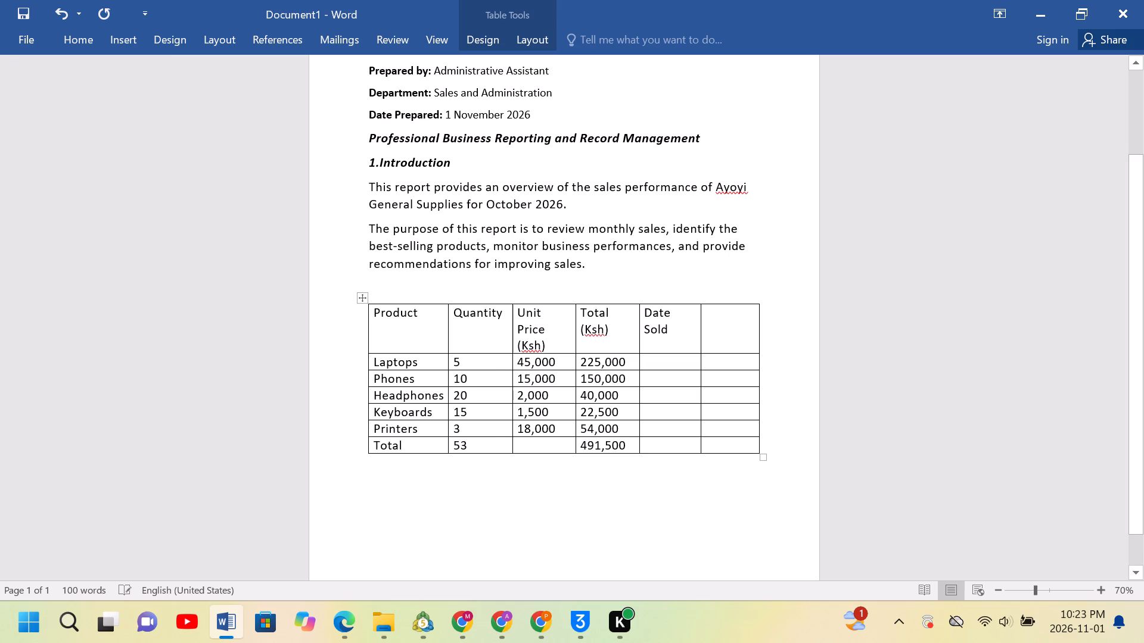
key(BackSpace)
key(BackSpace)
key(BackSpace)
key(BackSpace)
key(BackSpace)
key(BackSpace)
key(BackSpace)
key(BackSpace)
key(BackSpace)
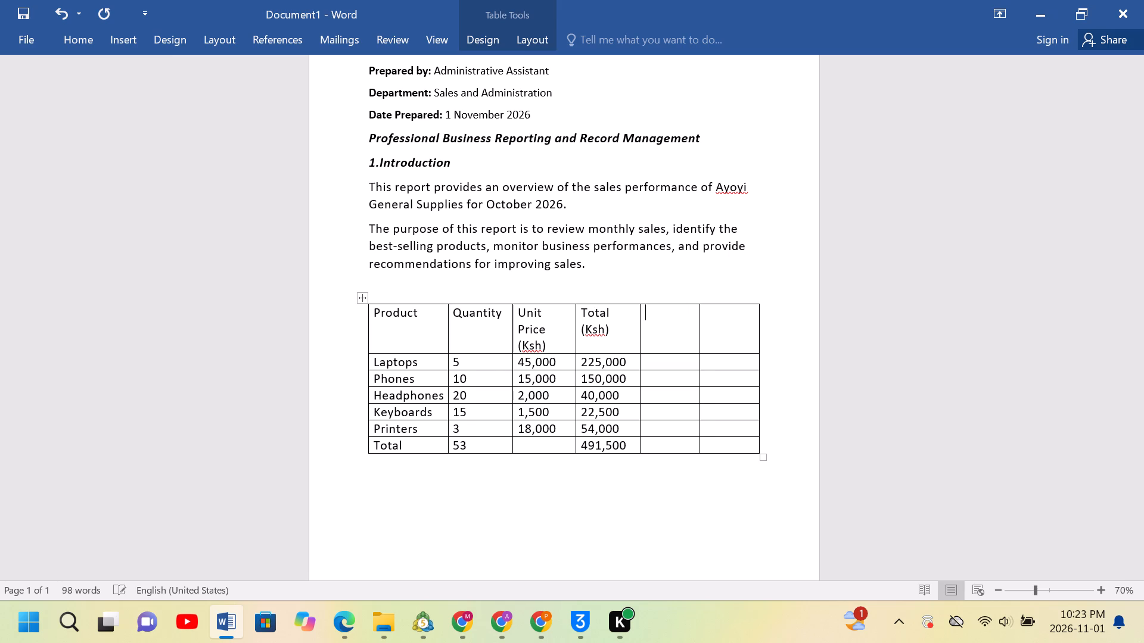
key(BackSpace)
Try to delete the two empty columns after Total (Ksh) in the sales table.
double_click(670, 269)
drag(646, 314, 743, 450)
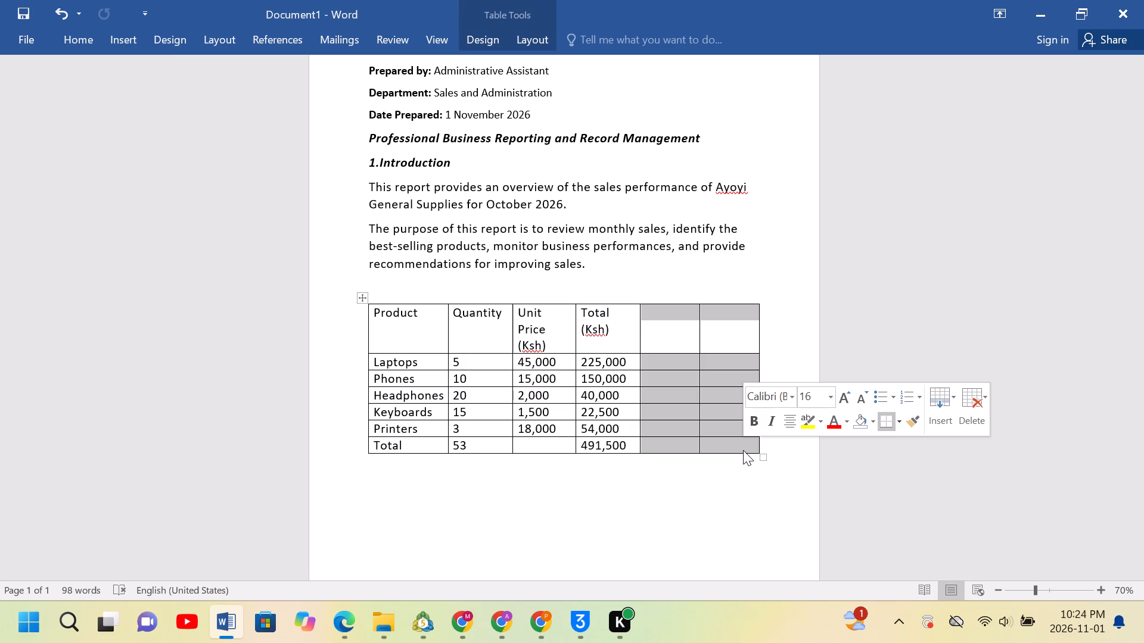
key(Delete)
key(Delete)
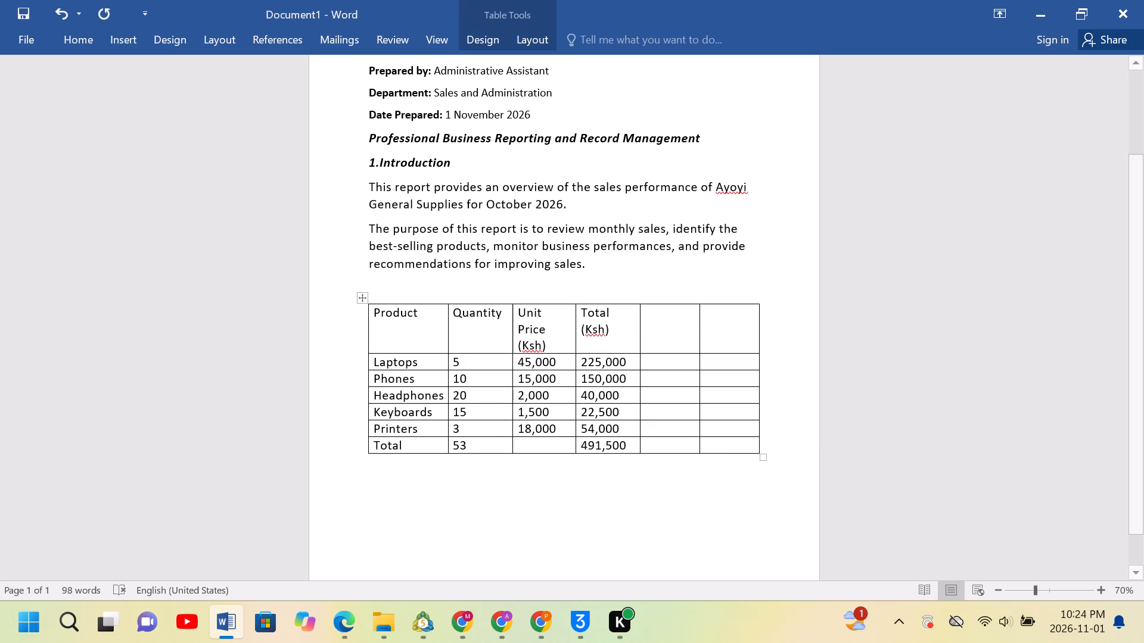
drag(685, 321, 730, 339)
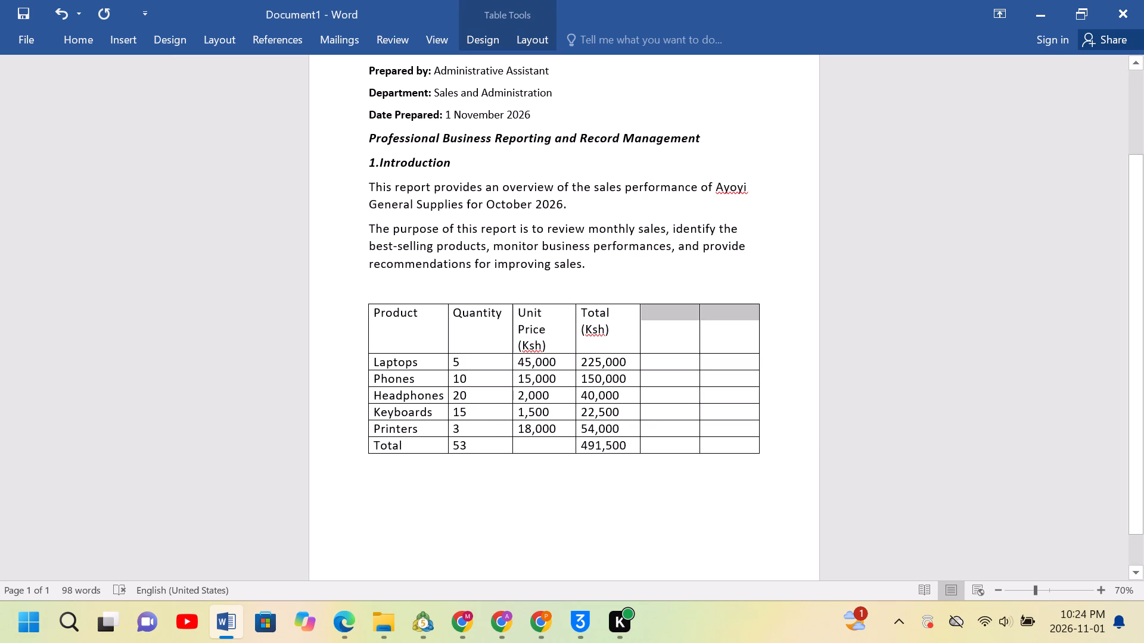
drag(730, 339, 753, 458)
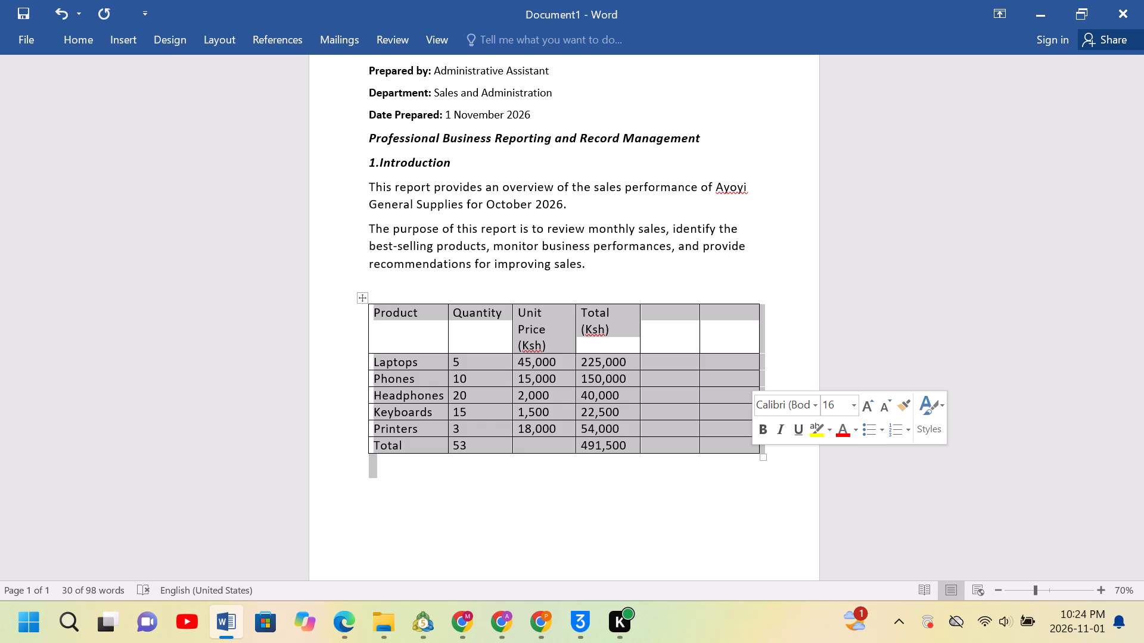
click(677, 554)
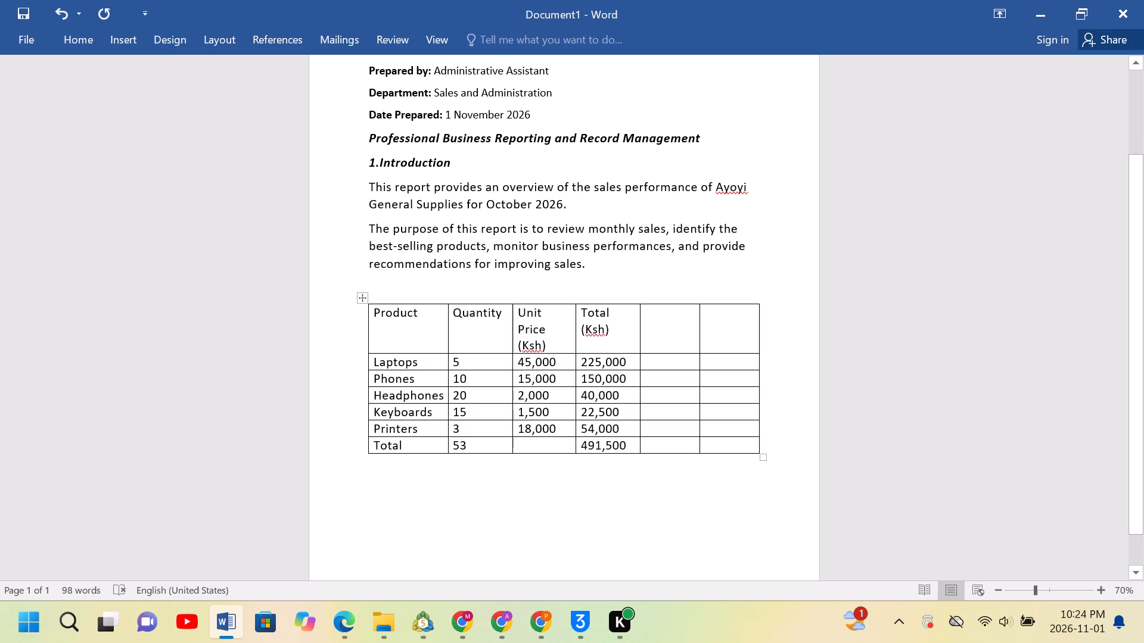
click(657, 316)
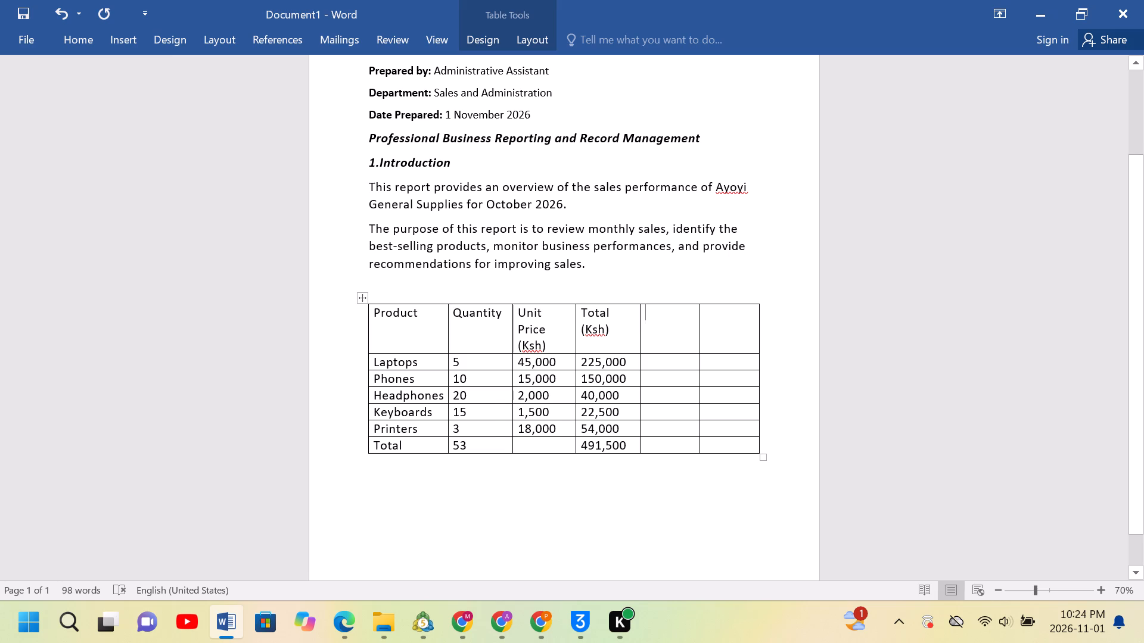
Start a new paragraph below the sales table, leaving a blank line between them.
scroll(697, 479, down, 2)
click(697, 479)
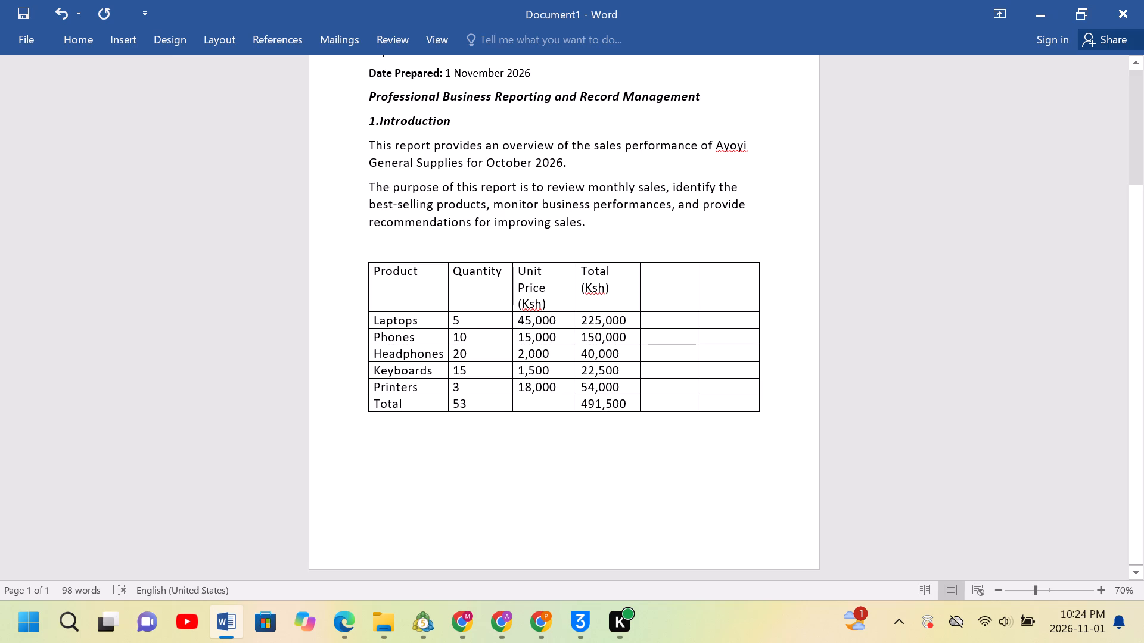
key(Return)
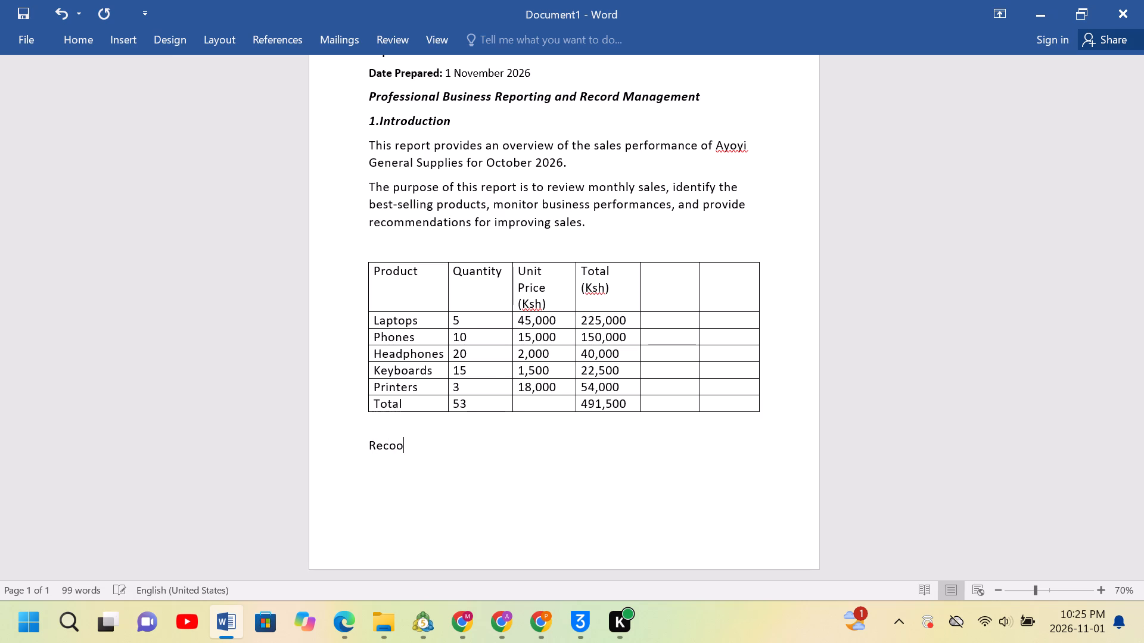
key(BackSpace)
key(BackSpace)
key(BackSpace)
key(BackSpace)
key(BackSpace)
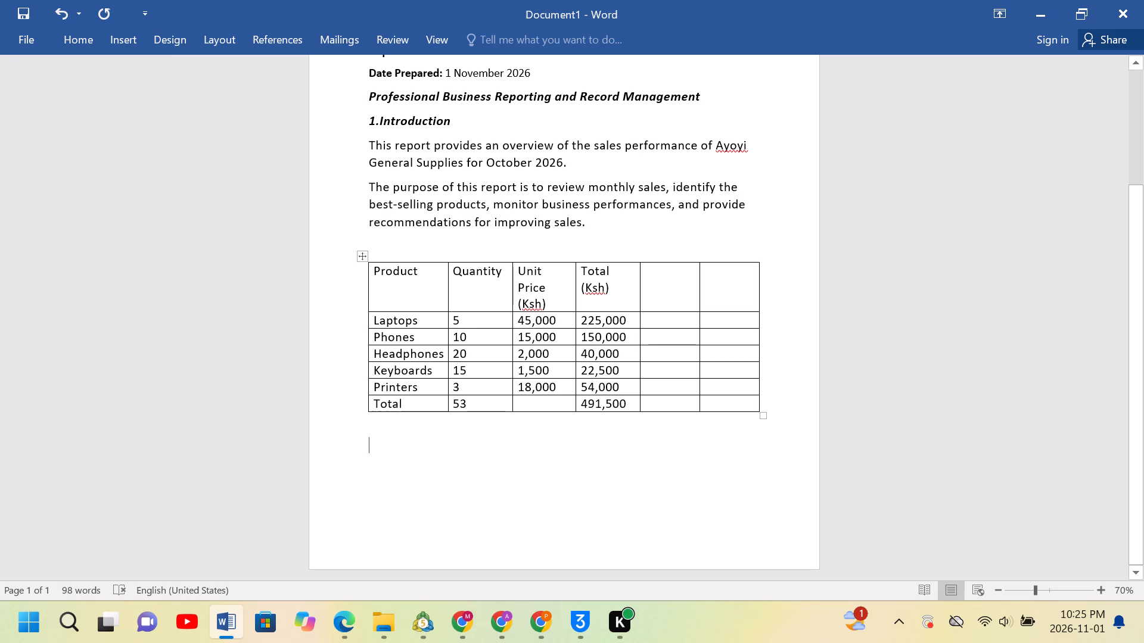
Bold the table's header cells Product, Quantity, Unit Price (Ksh) and Total (Ksh).
drag(376, 267, 529, 276)
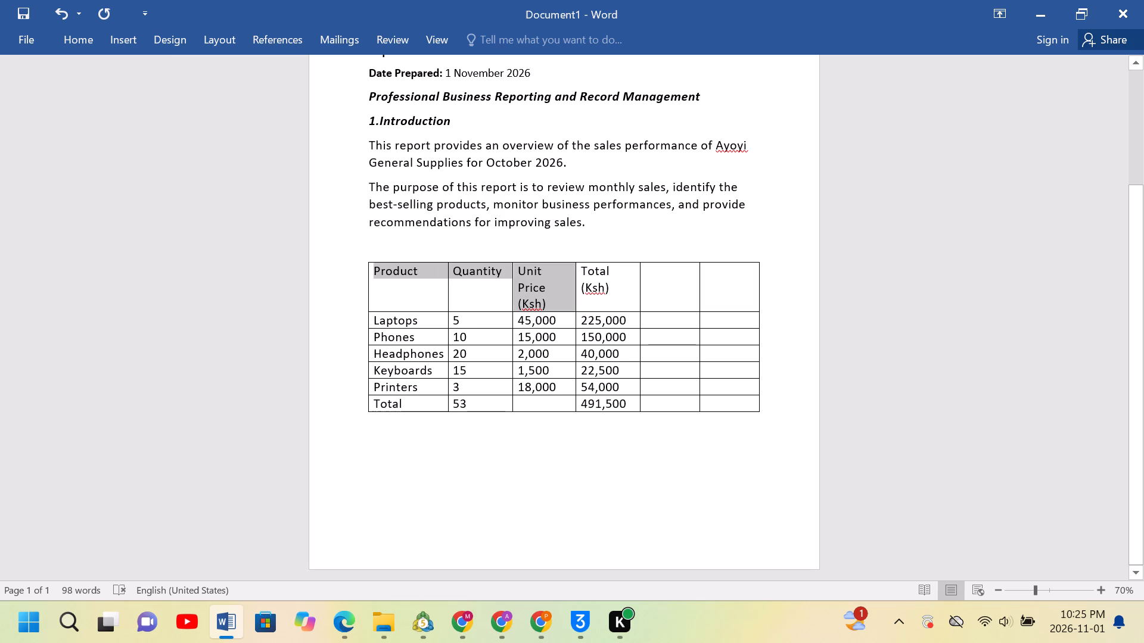
drag(529, 276, 602, 279)
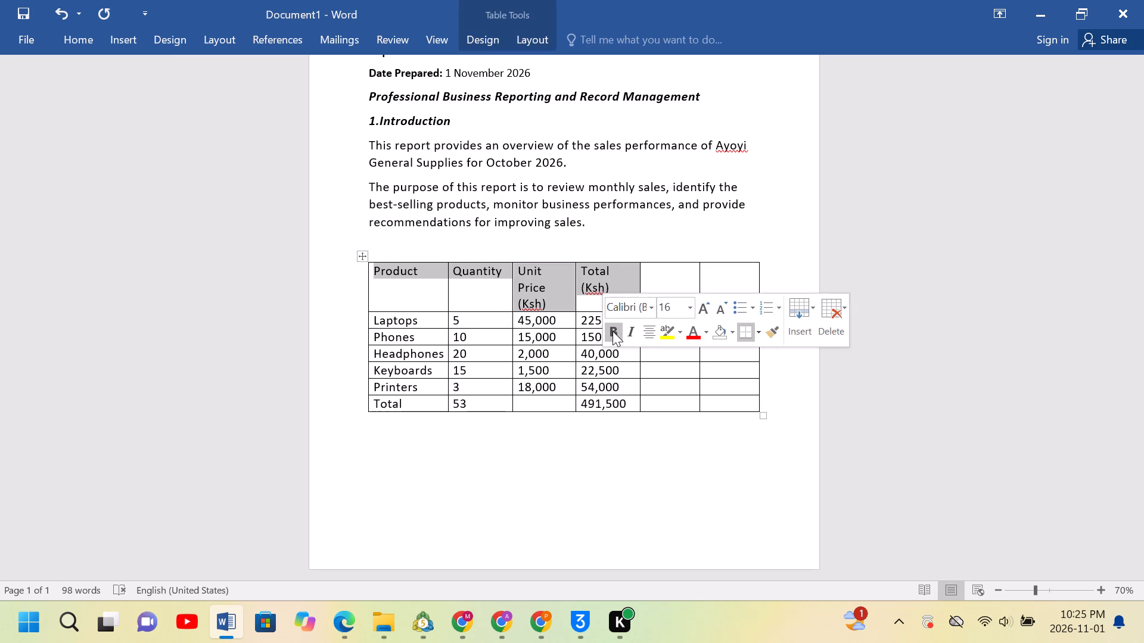
click(613, 331)
click(778, 487)
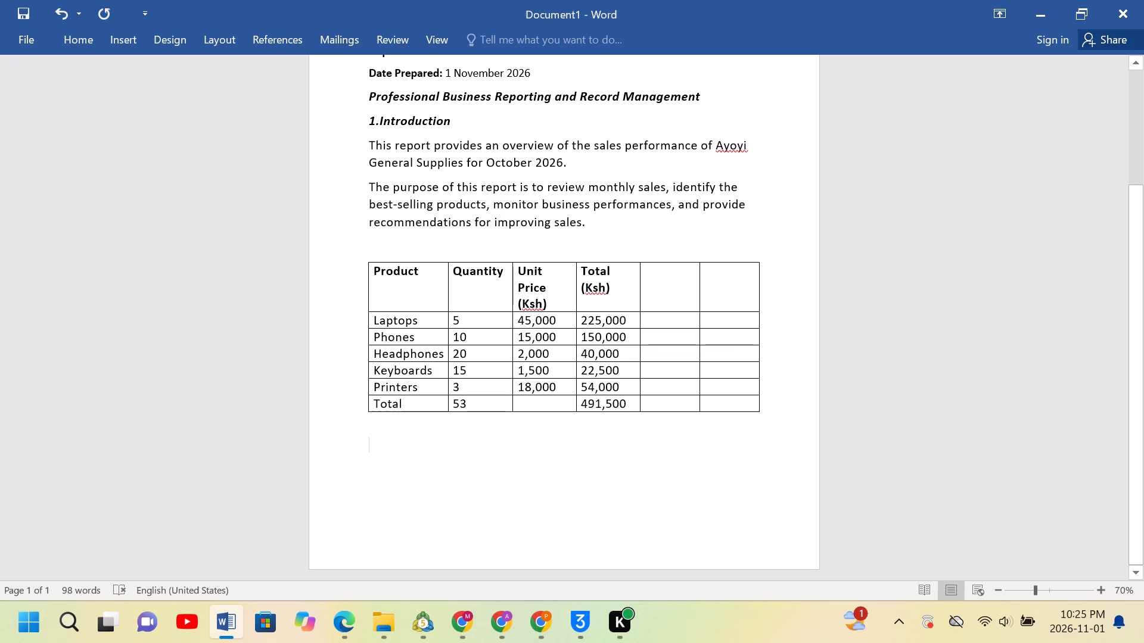
Ignore all spelling flags for "Ksh" in the document.
right_click(596, 294)
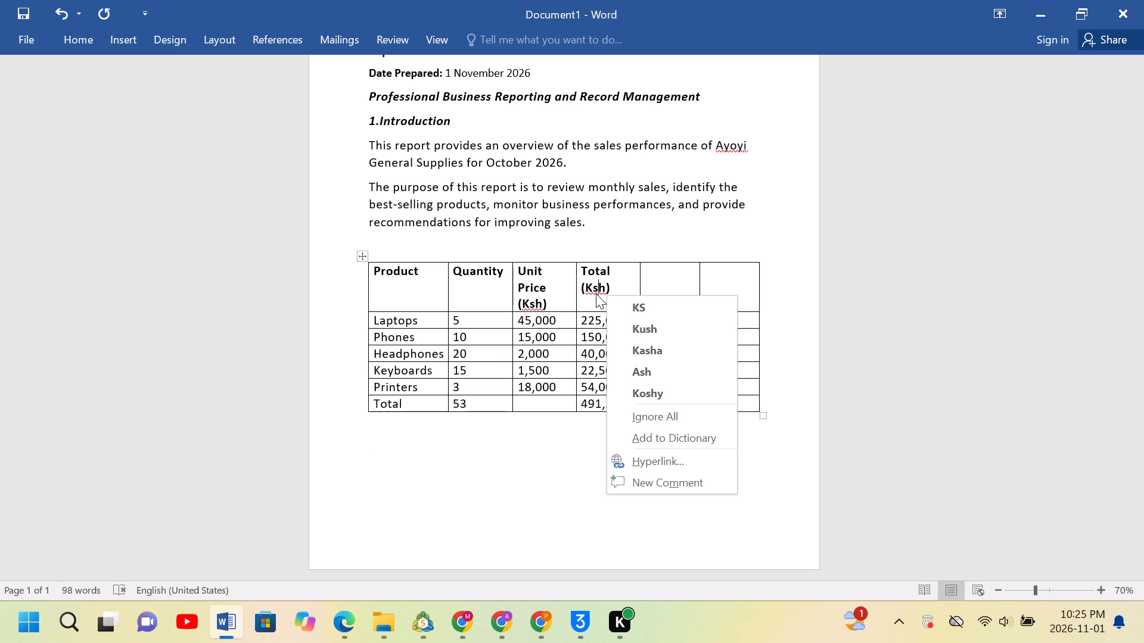
click(672, 415)
click(602, 401)
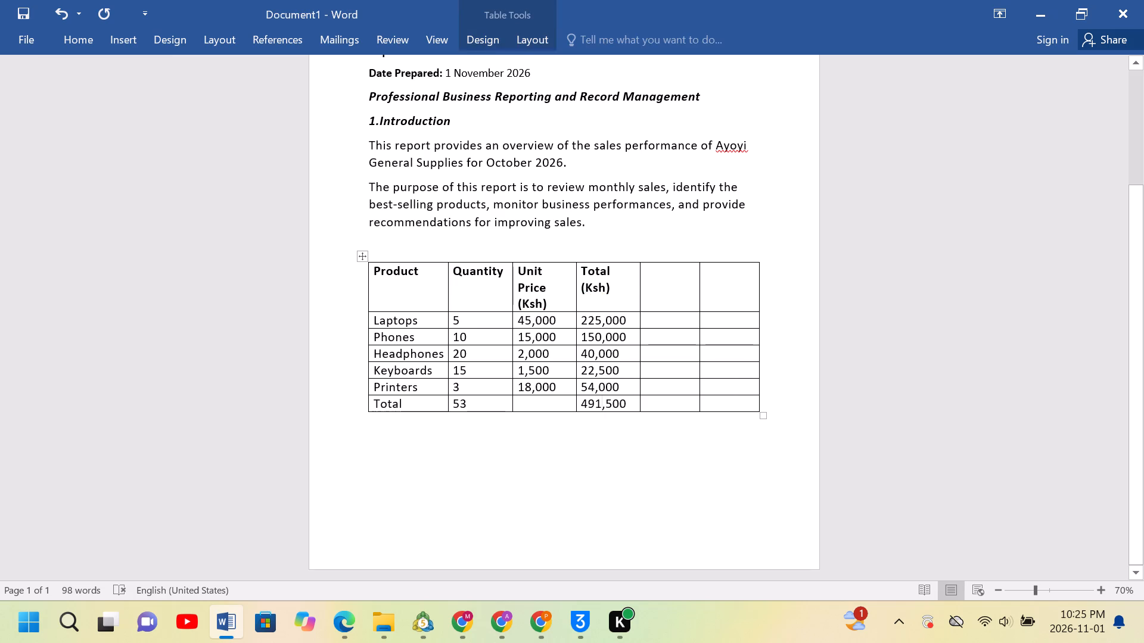
Add the heading RECOMMENDATIONS in bold below the sales table.
click(519, 476)
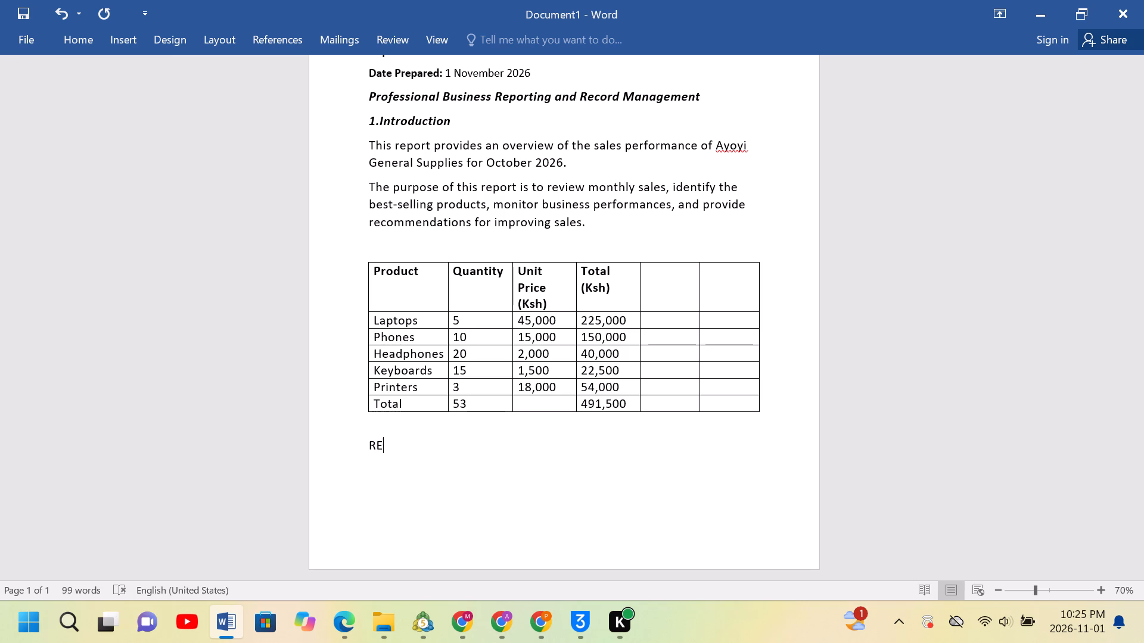
text(COMMENDATIONS)
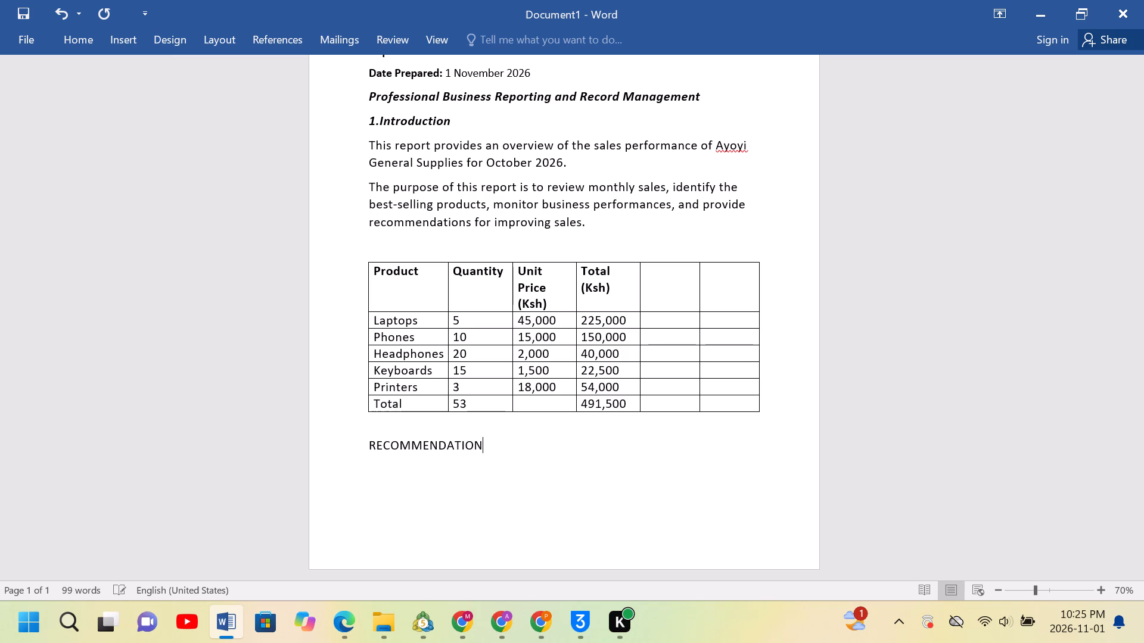
key(space)
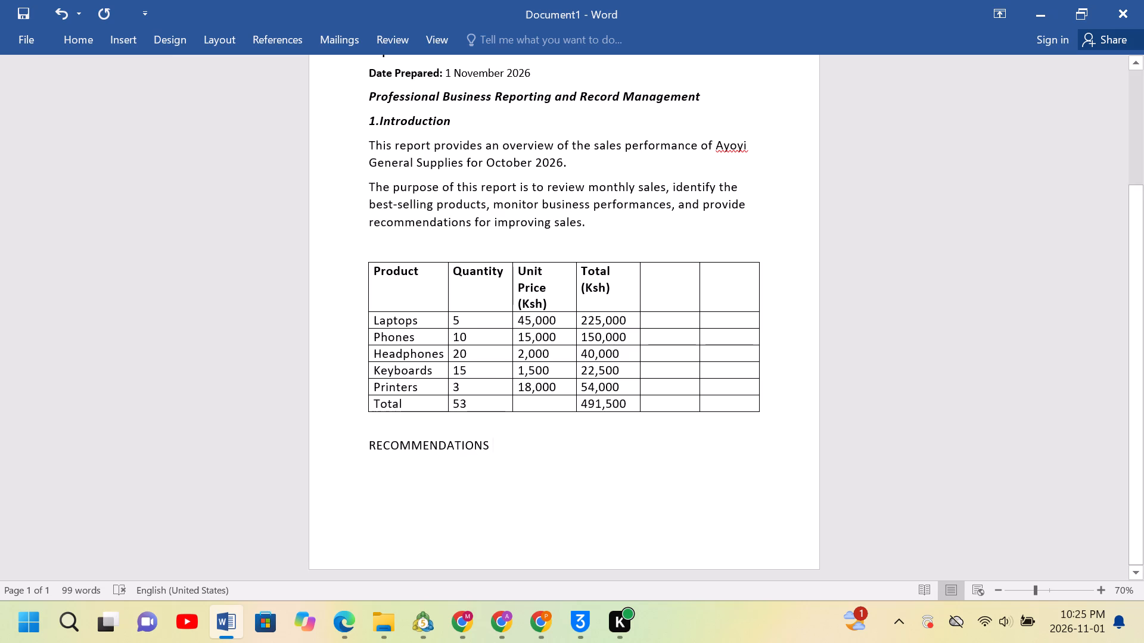
drag(497, 439, 348, 438)
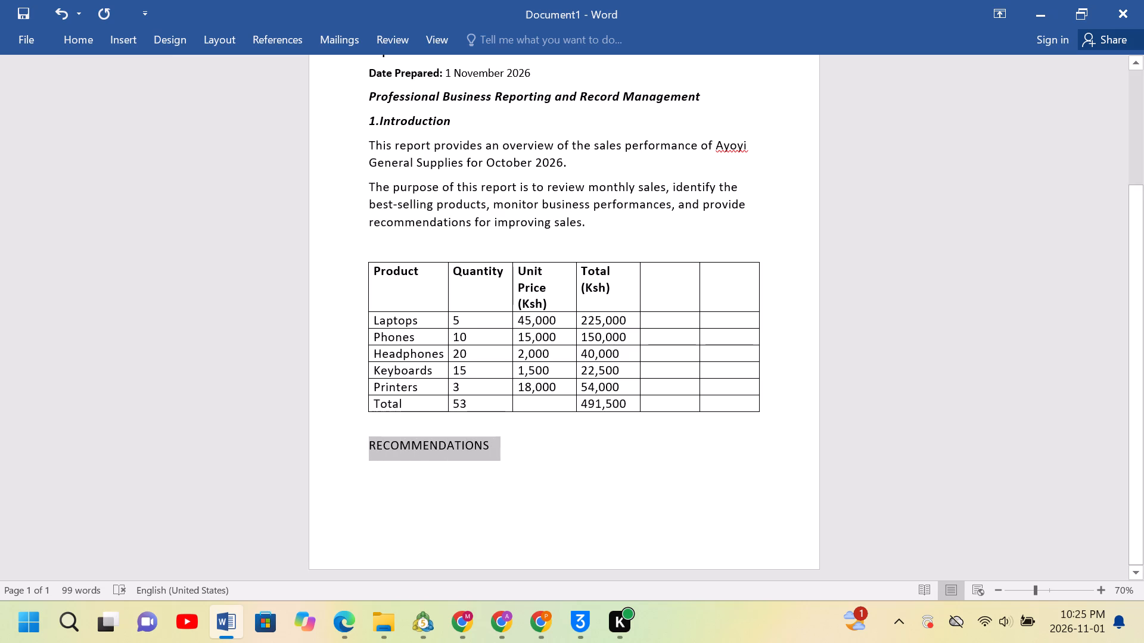
click(359, 404)
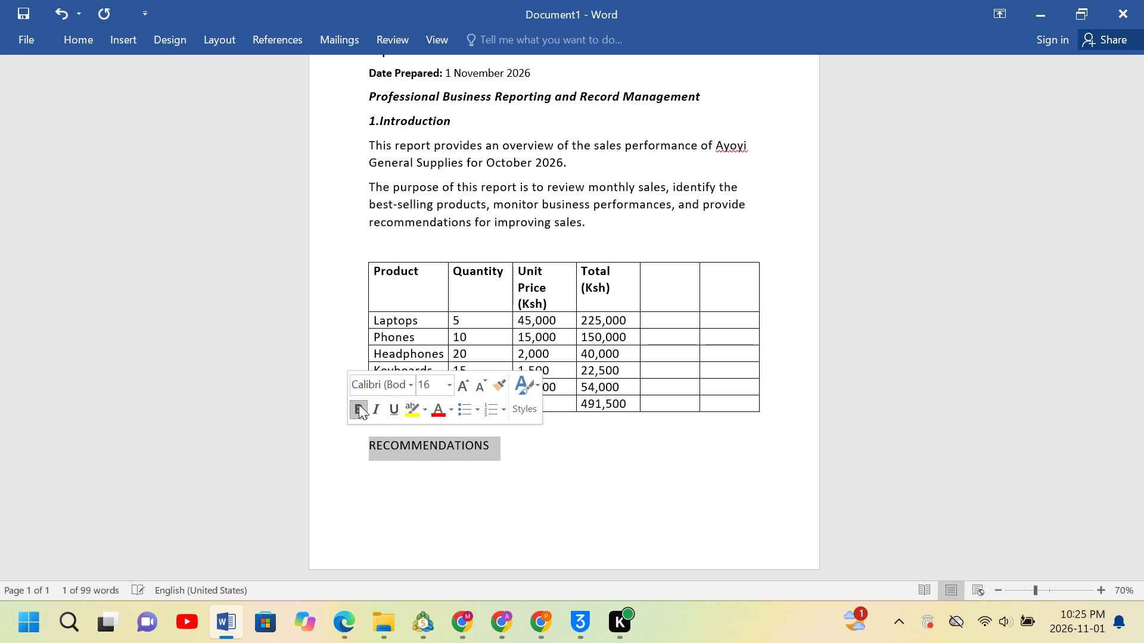
click(562, 451)
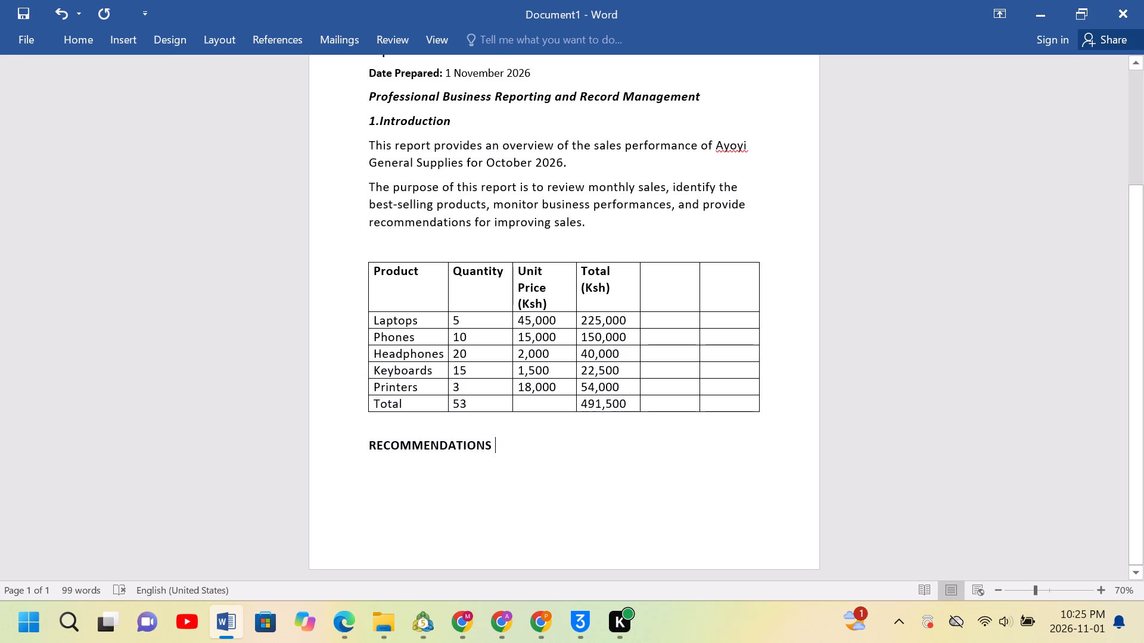
Start a numbered list below the RECOMMENDATIONS heading with the word "Increase" in regular, non-bold text.
key(Return)
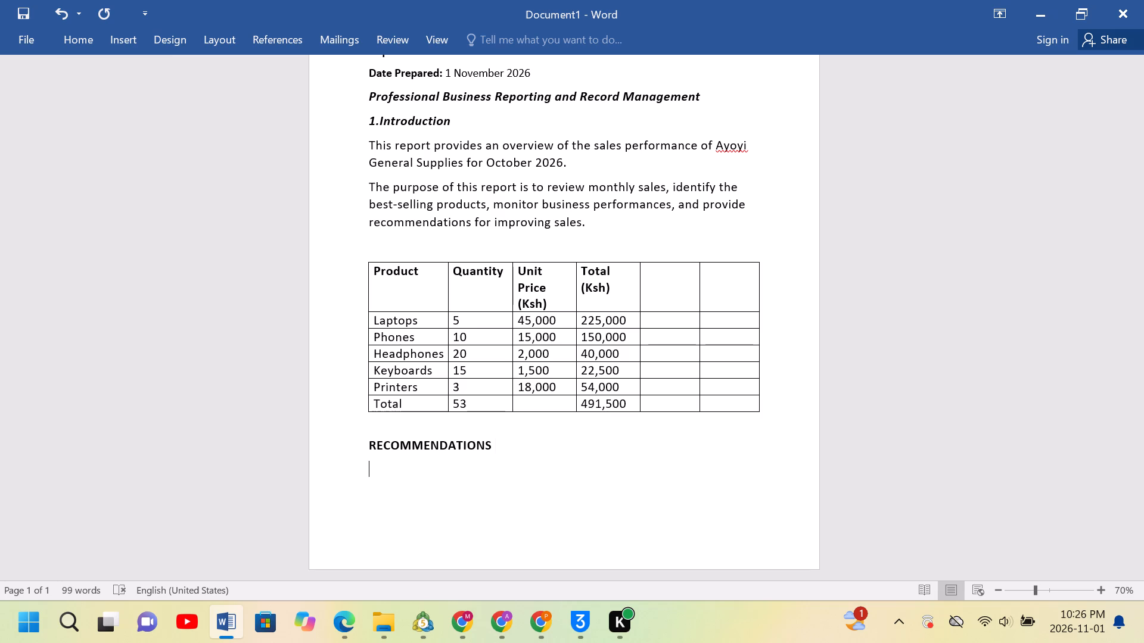
text(1.)
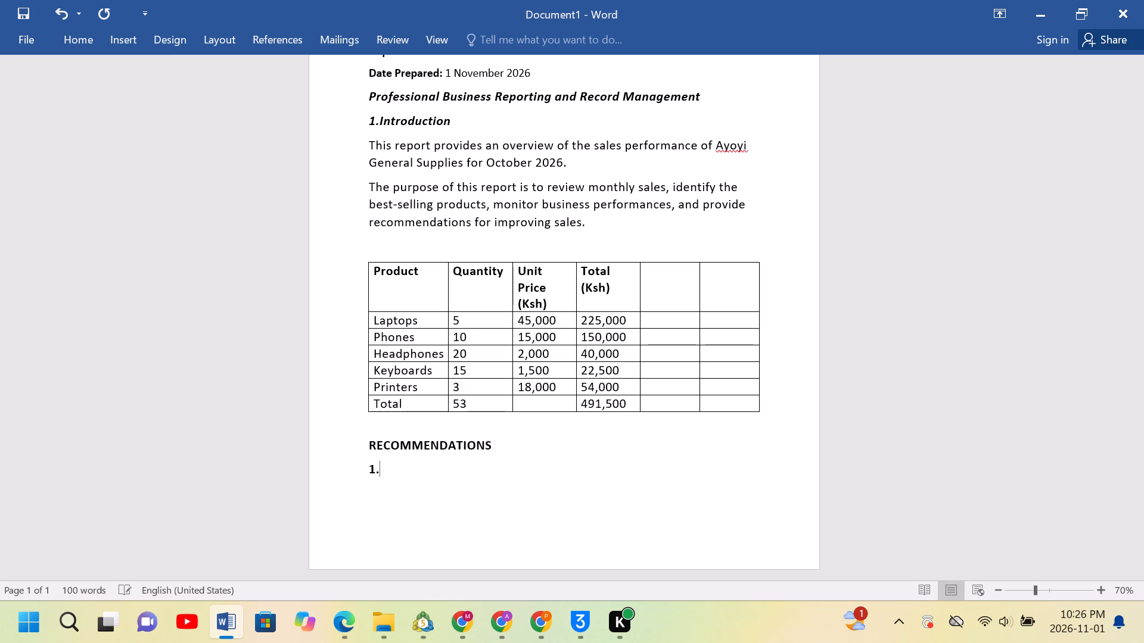
drag(389, 471, 376, 467)
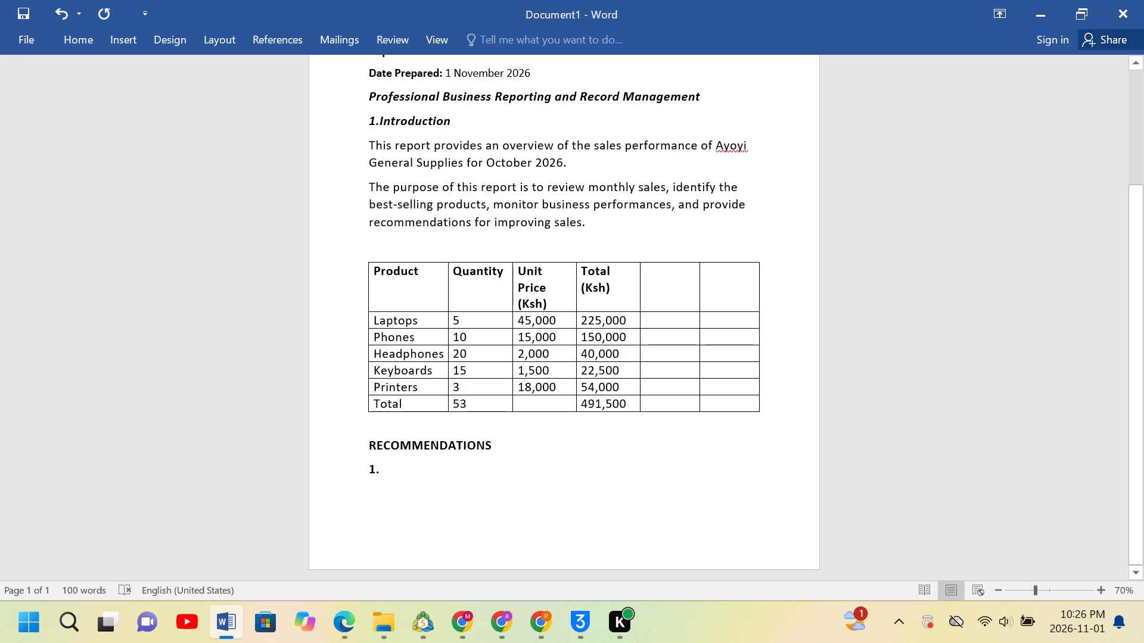
drag(376, 467, 360, 465)
click(424, 480)
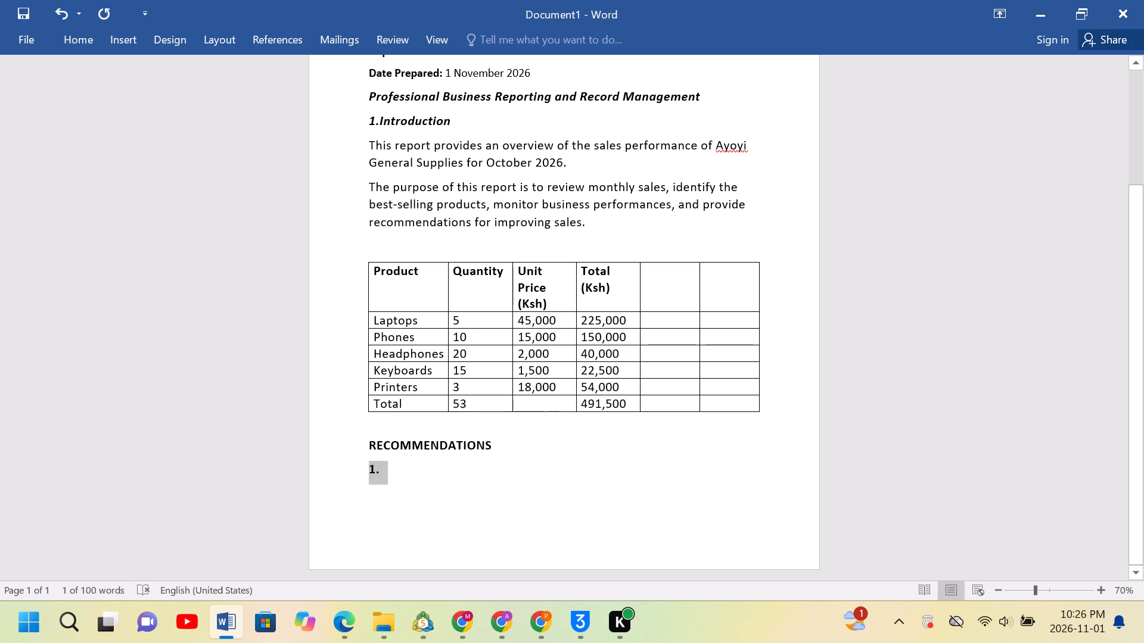
key(space)
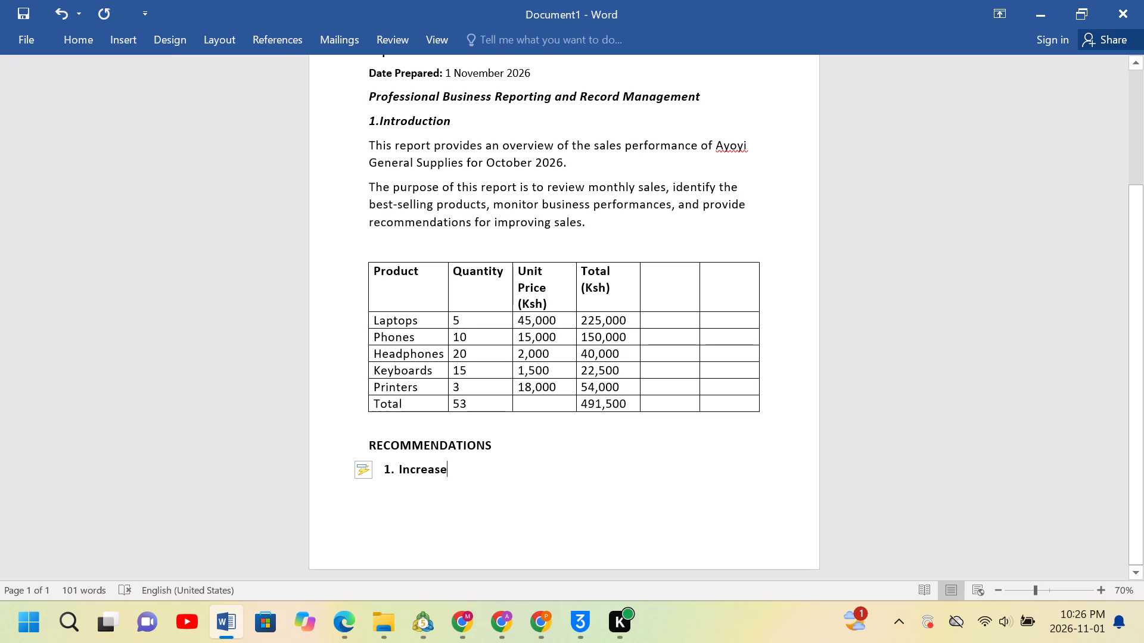
drag(465, 469, 399, 468)
drag(399, 468, 398, 467)
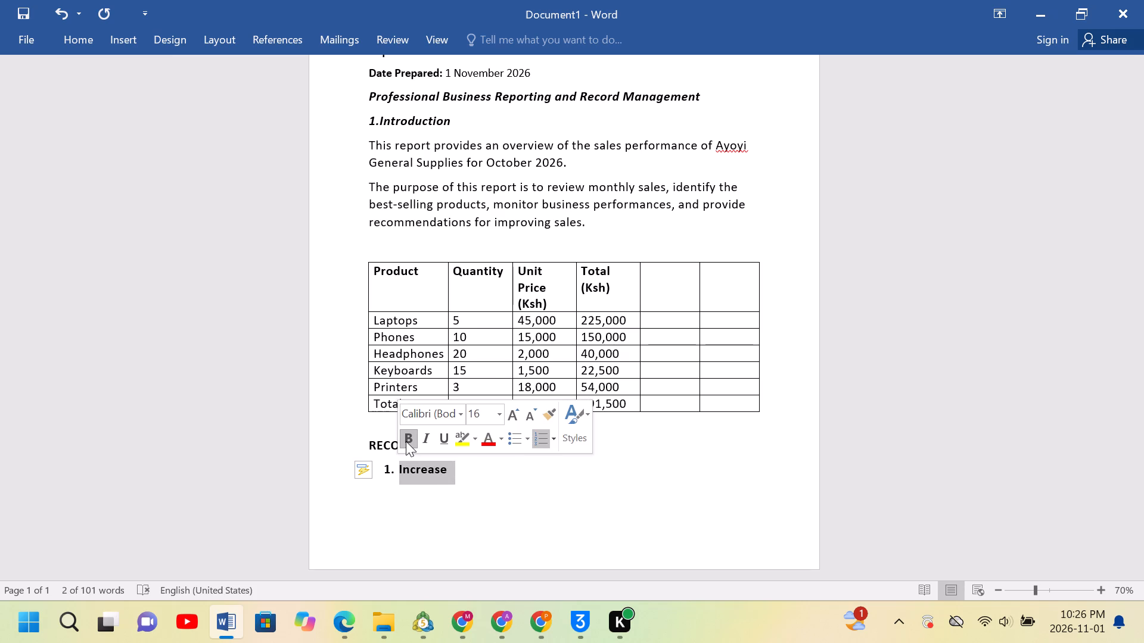
click(406, 441)
click(471, 492)
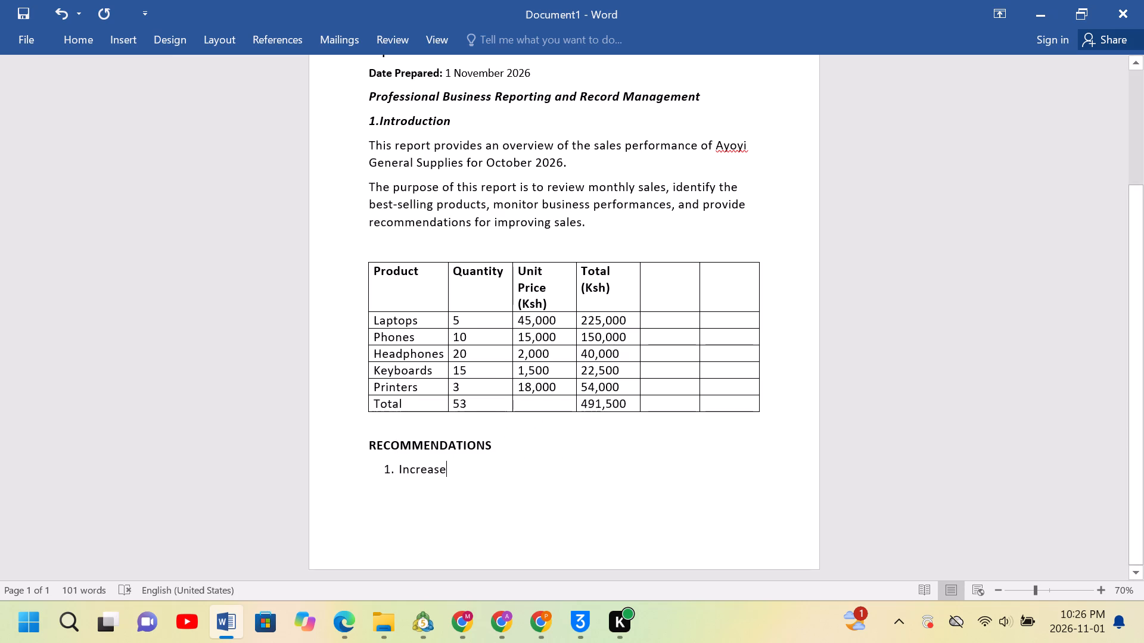
Complete item 1 as "Increase stock of headphones because they have the highest sales quantity." and start item 2.
key(space)
text(stock)
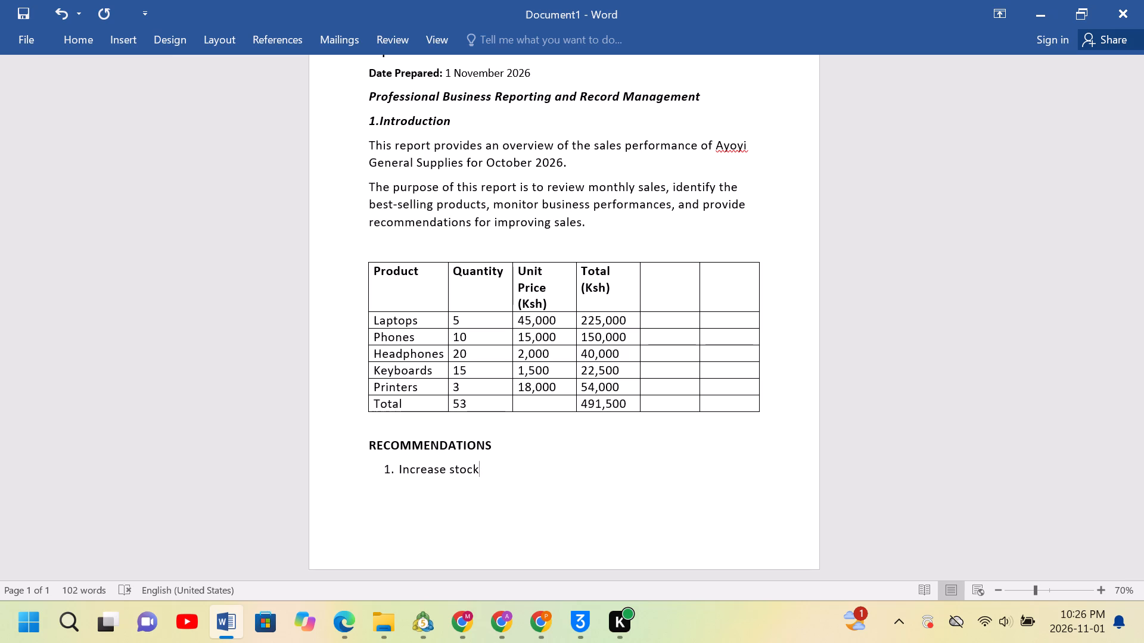
key(space)
text(of head)
text(phone)
text(s because they have)
key(space)
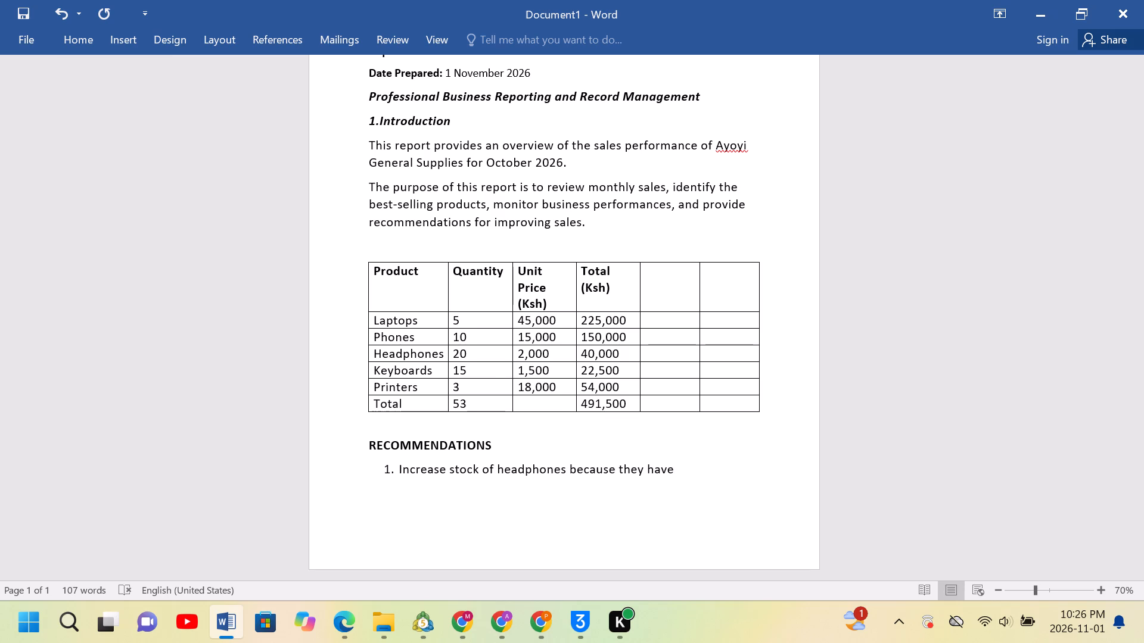
text(the highest)
key(space)
text(sales)
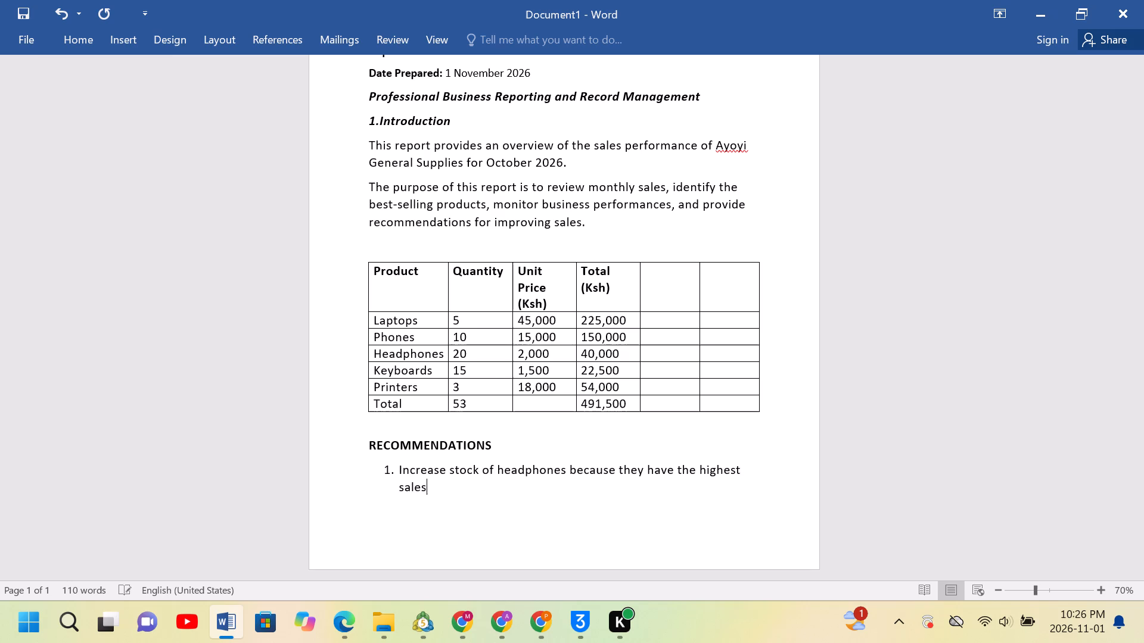
key(space)
text(quantity)
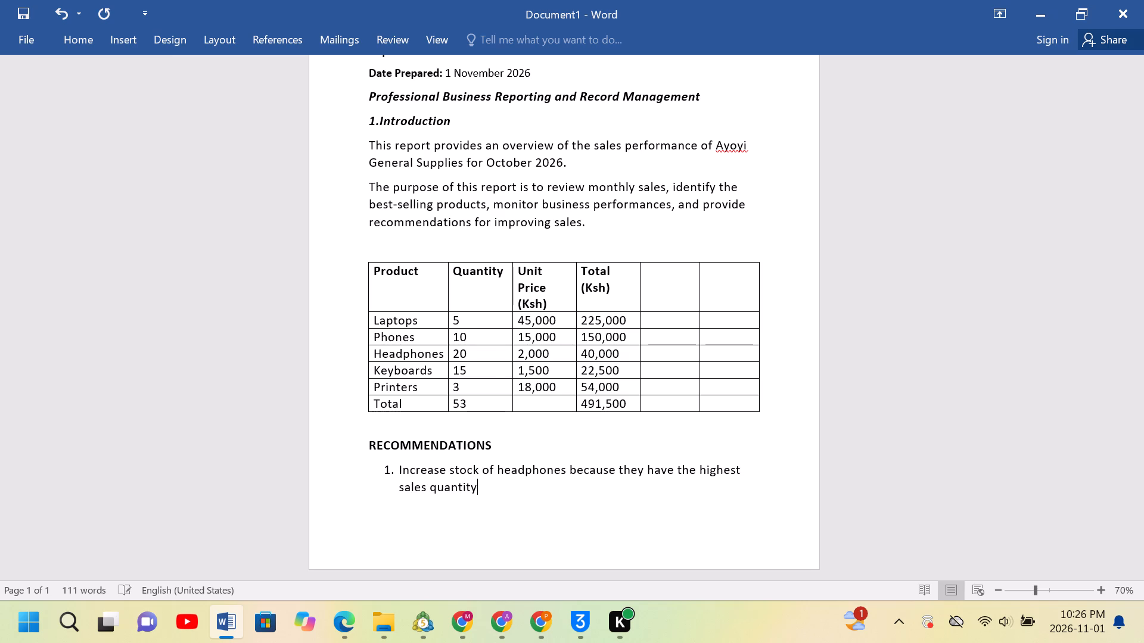
key(period)
key(Return)
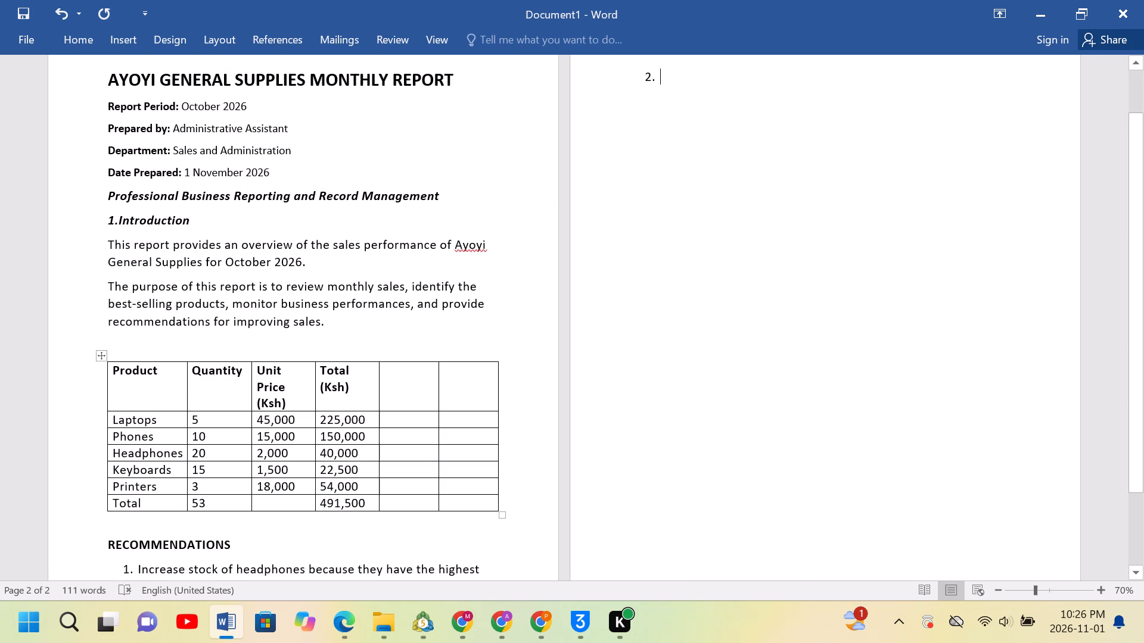
Remove the empty second list item and the full stop at the end of the first recommendation.
scroll(596, 241, up, 1)
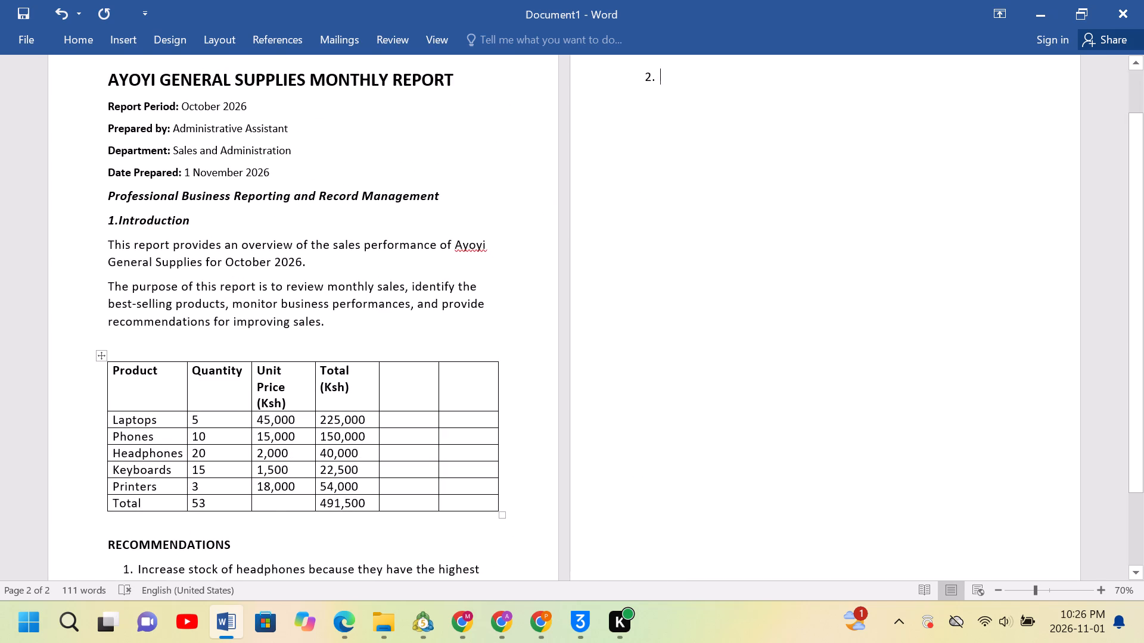
scroll(596, 241, up, 1)
scroll(596, 241, right, 2)
click(596, 241)
scroll(596, 241, down, 2)
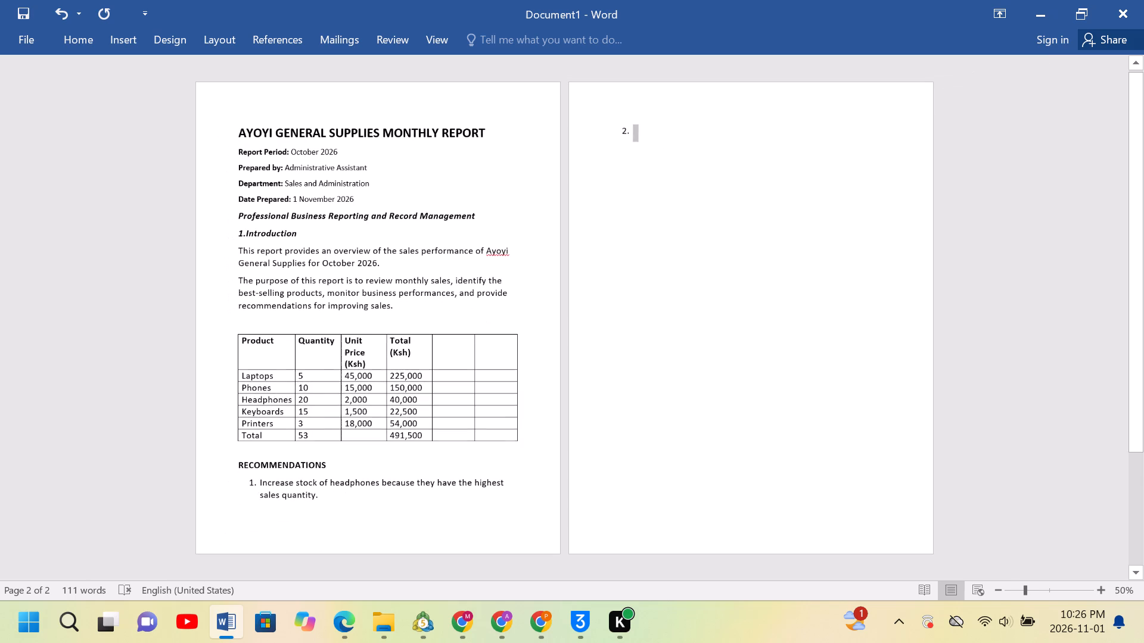
click(425, 182)
click(425, 182)
key(BackSpace)
key(BackSpace)
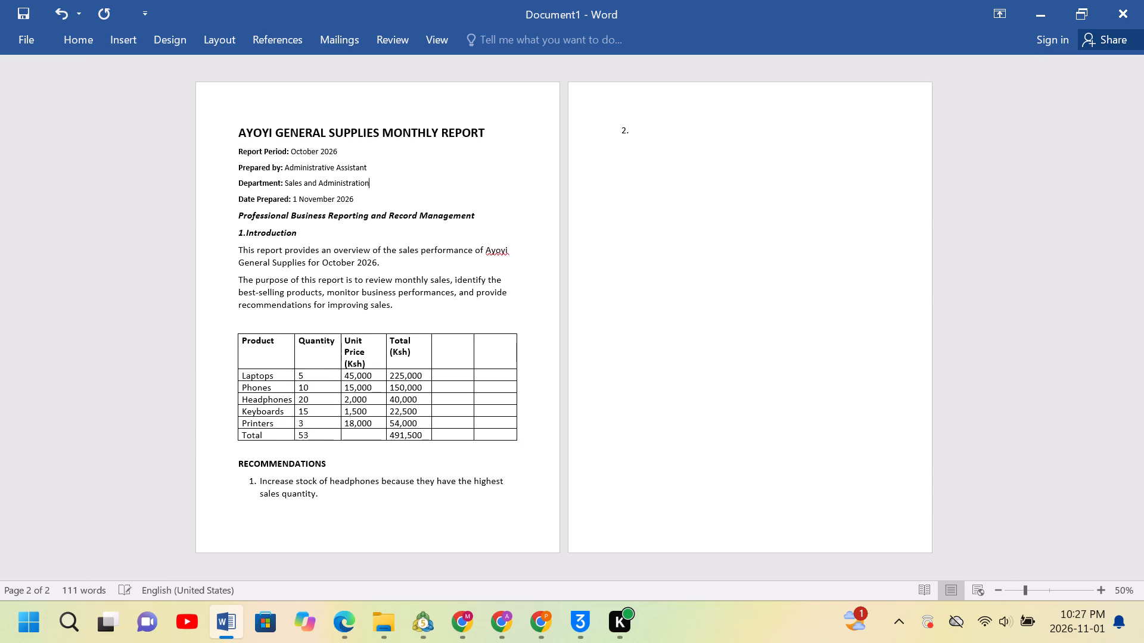
click(652, 132)
key(BackSpace)
key(BackSpace)
key(BackSpace)
key(BackSpace)
key(BackSpace)
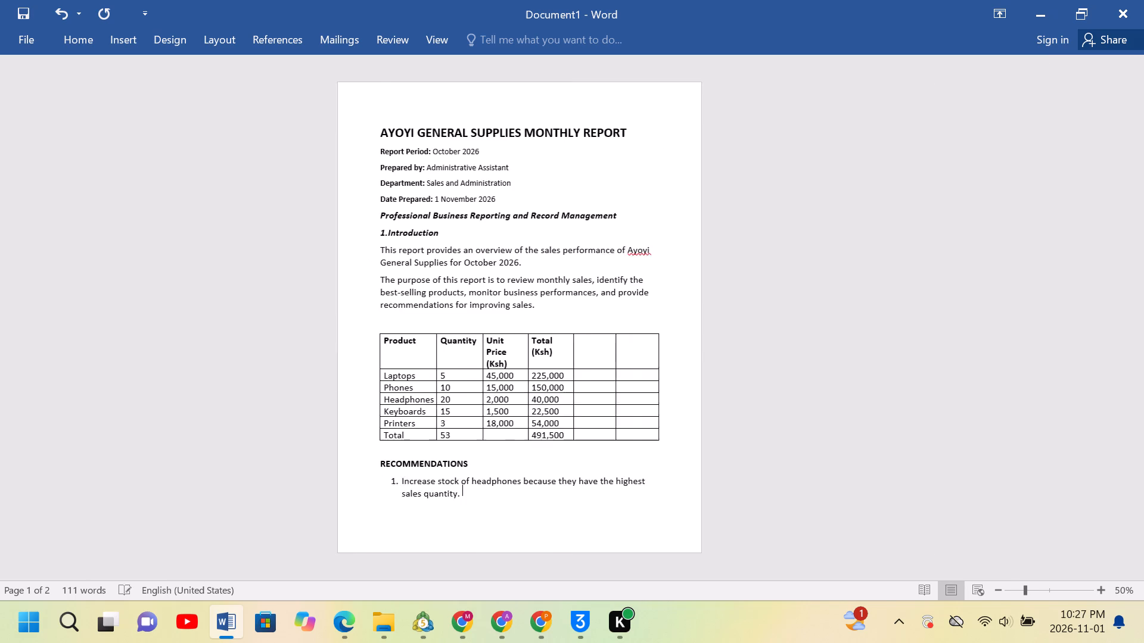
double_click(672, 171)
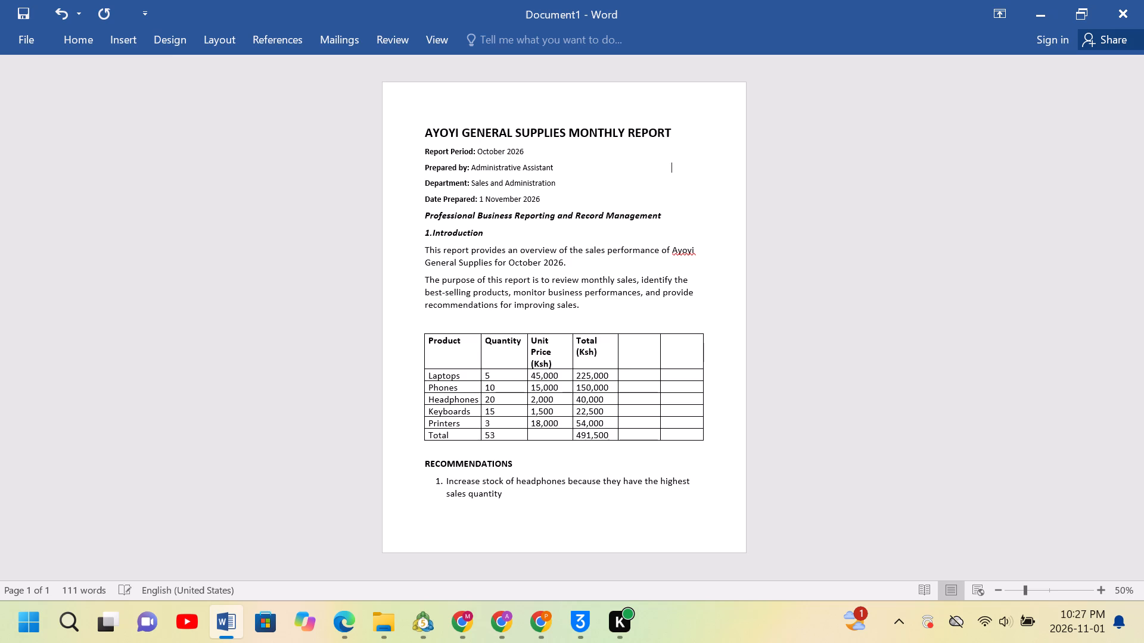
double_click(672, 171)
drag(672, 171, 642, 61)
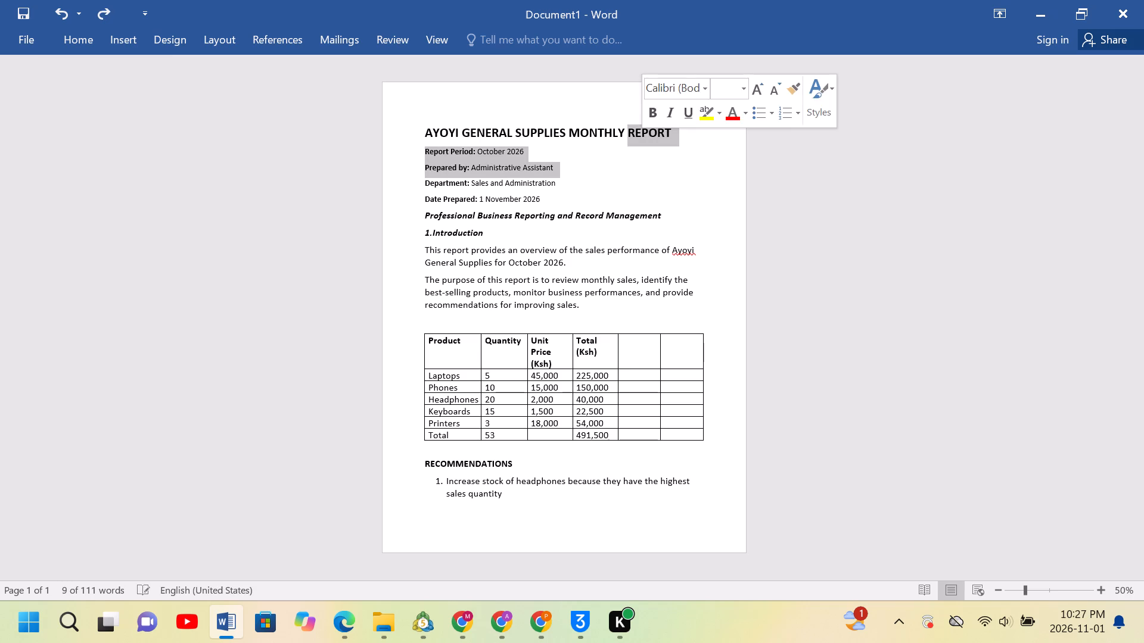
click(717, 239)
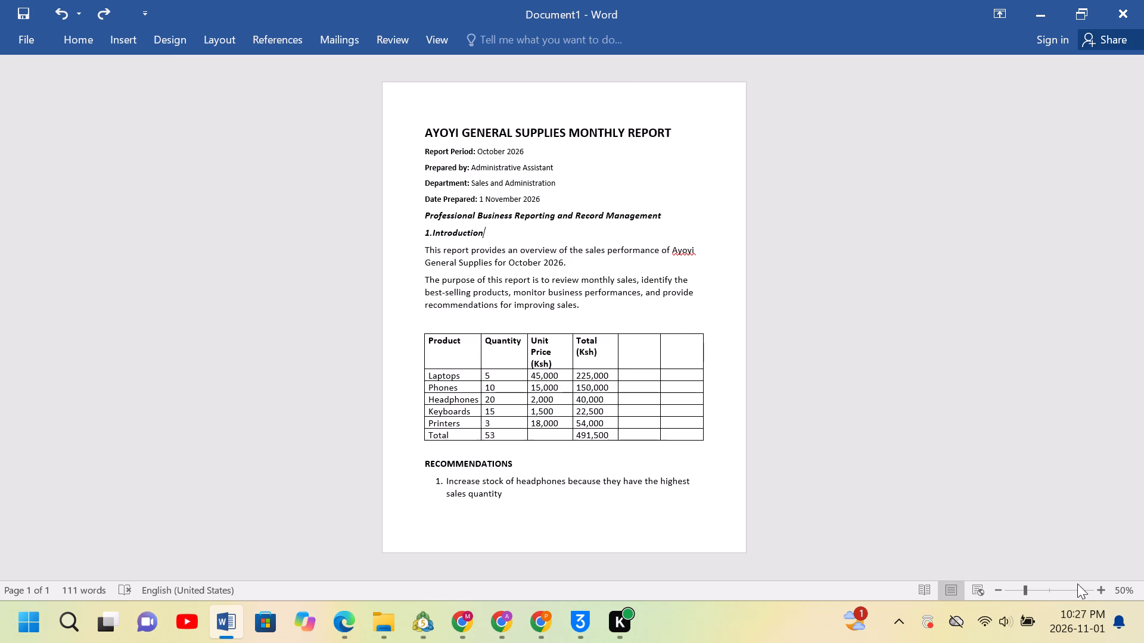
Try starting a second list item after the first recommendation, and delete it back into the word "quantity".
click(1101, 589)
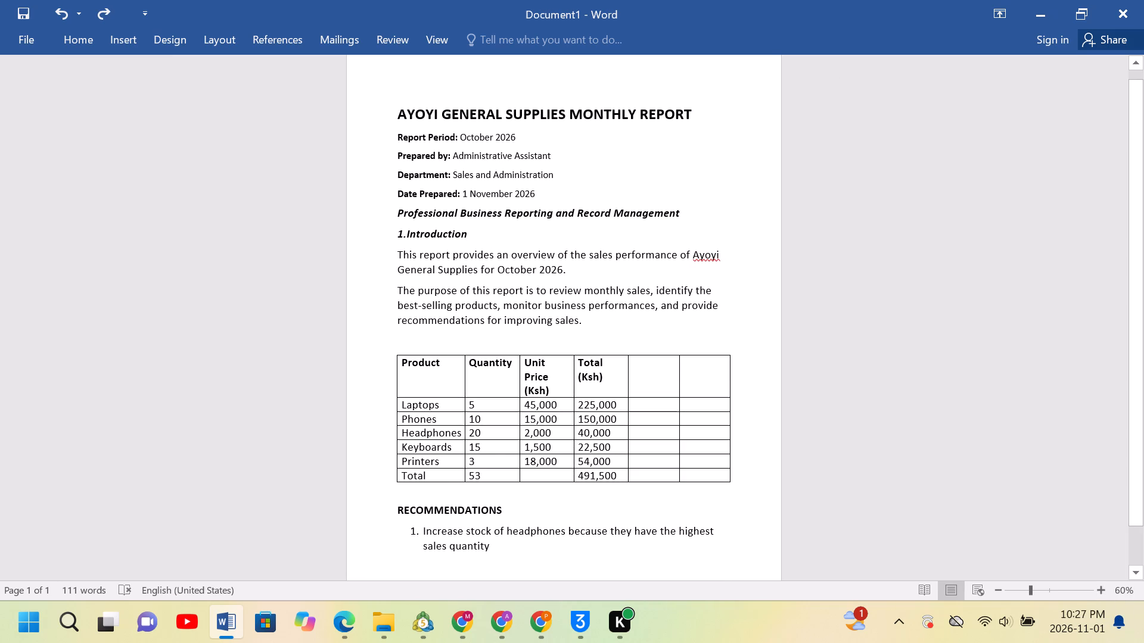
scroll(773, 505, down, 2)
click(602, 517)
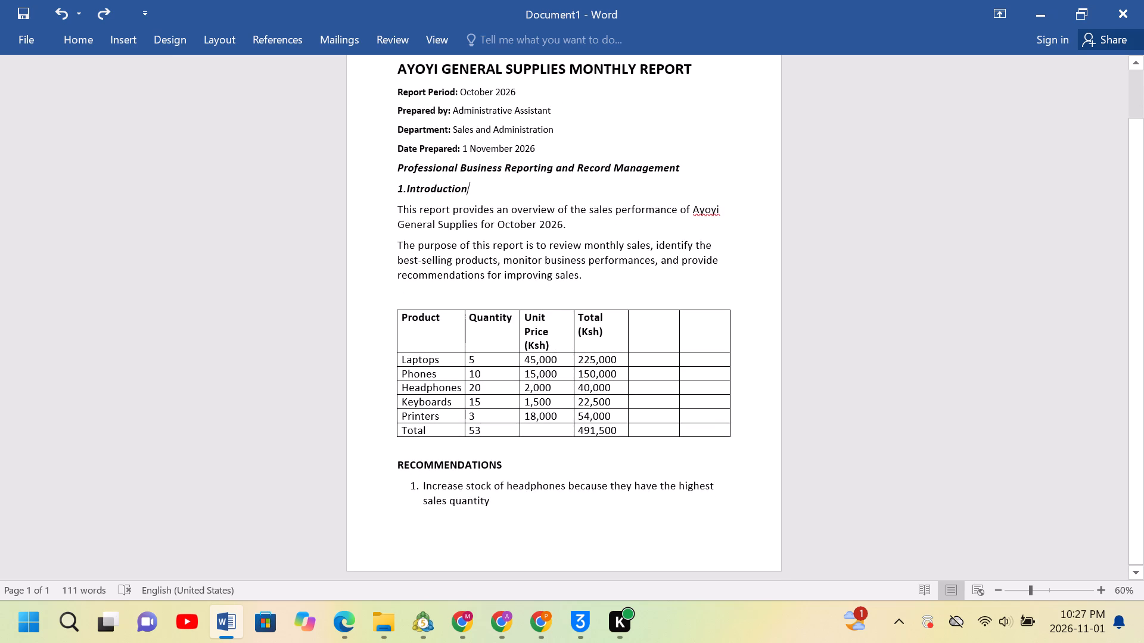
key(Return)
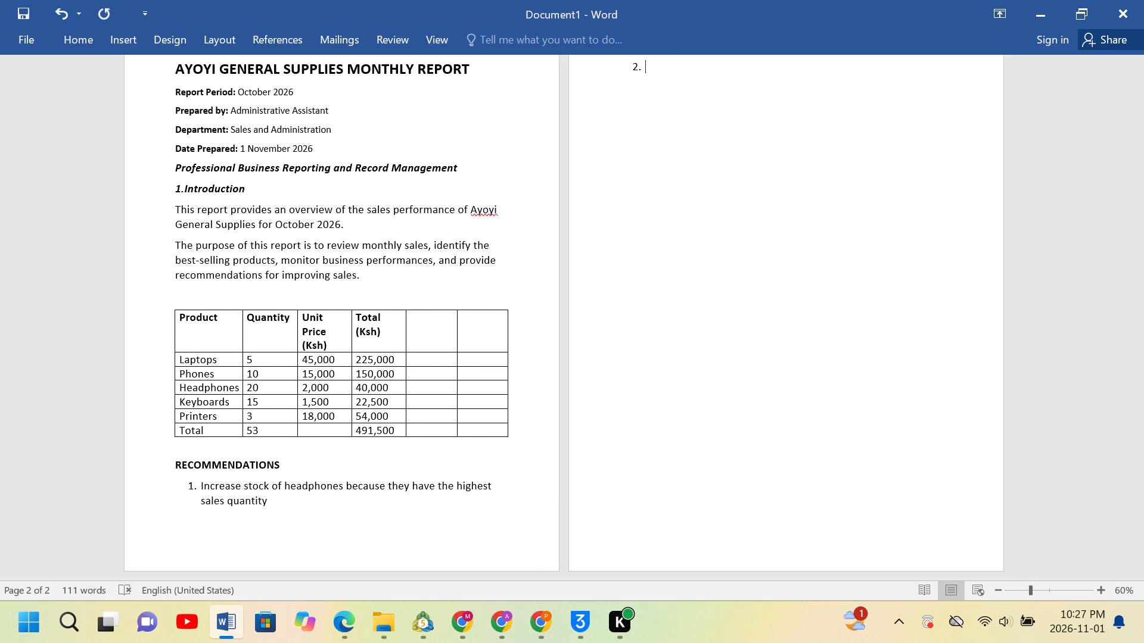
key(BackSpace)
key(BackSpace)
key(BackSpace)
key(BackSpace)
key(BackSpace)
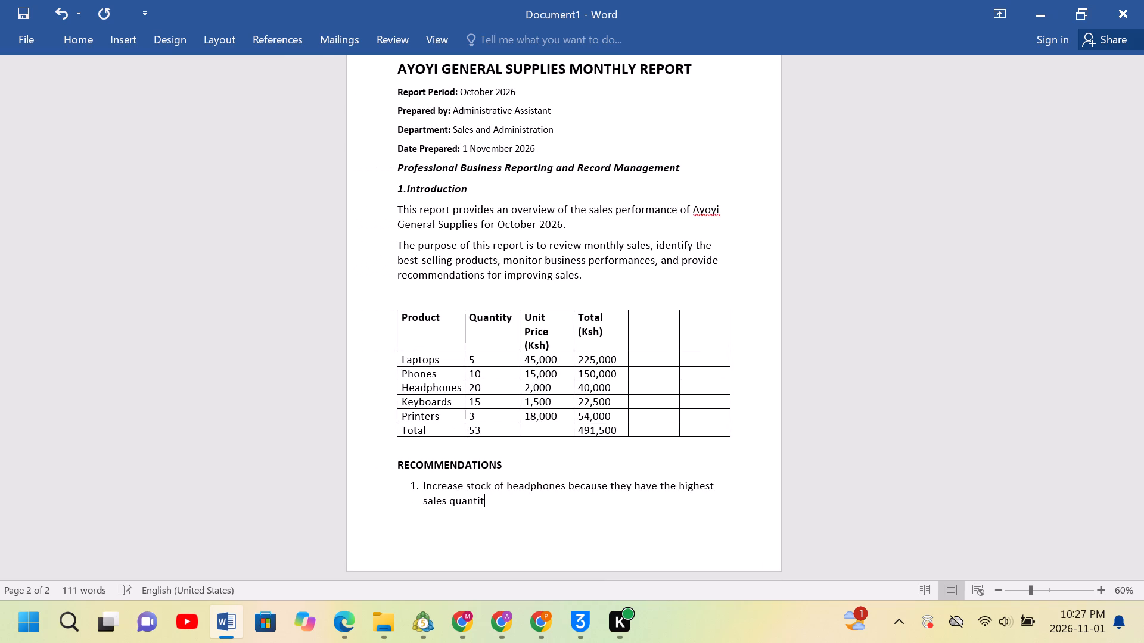
Restore the missing "y" so that the first recommendation ends with "sales quantity".
click(489, 501)
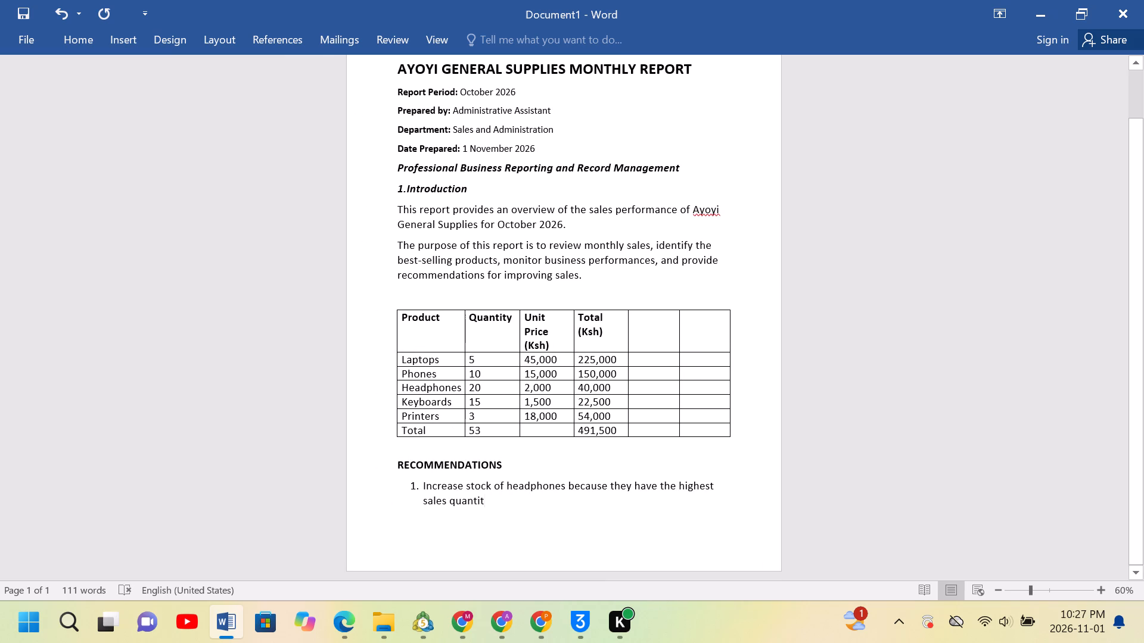
click(411, 519)
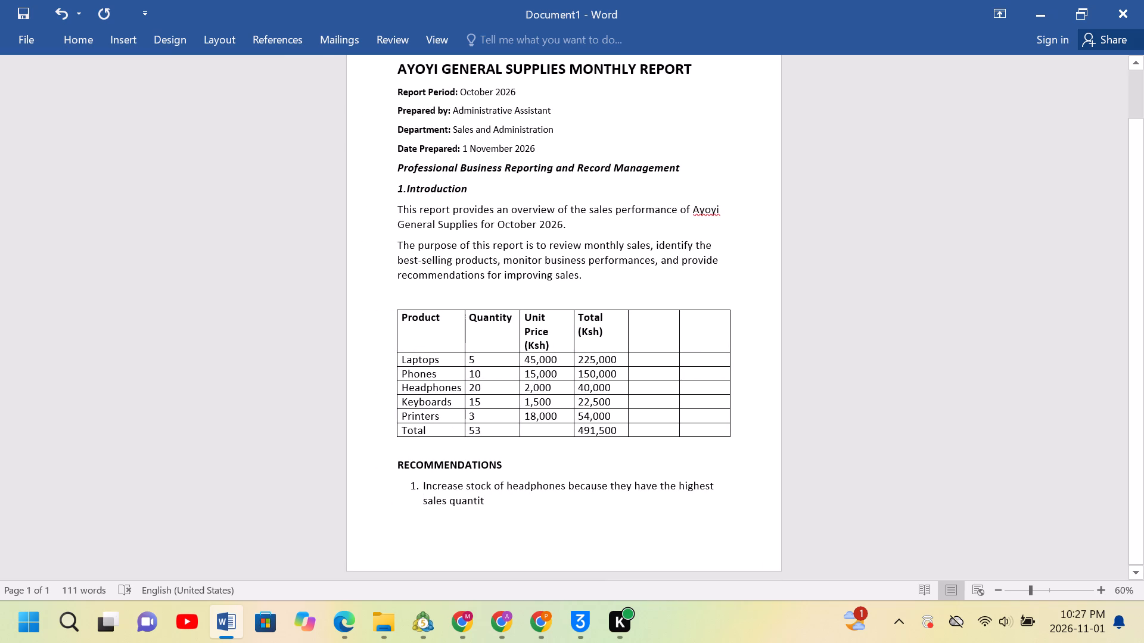
click(505, 503)
key(space)
key(space)
key(space)
key(BackSpace)
key(BackSpace)
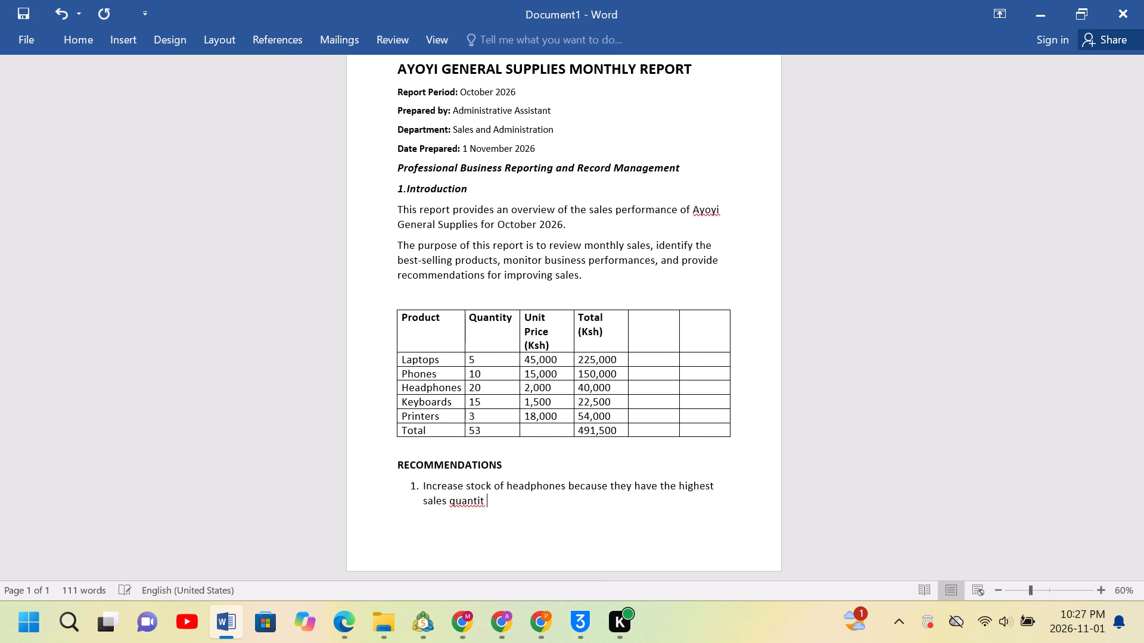
key(BackSpace)
key(y)
Add the second numbered recommendation "Improve marketing for printers and keyboards".
key(Return)
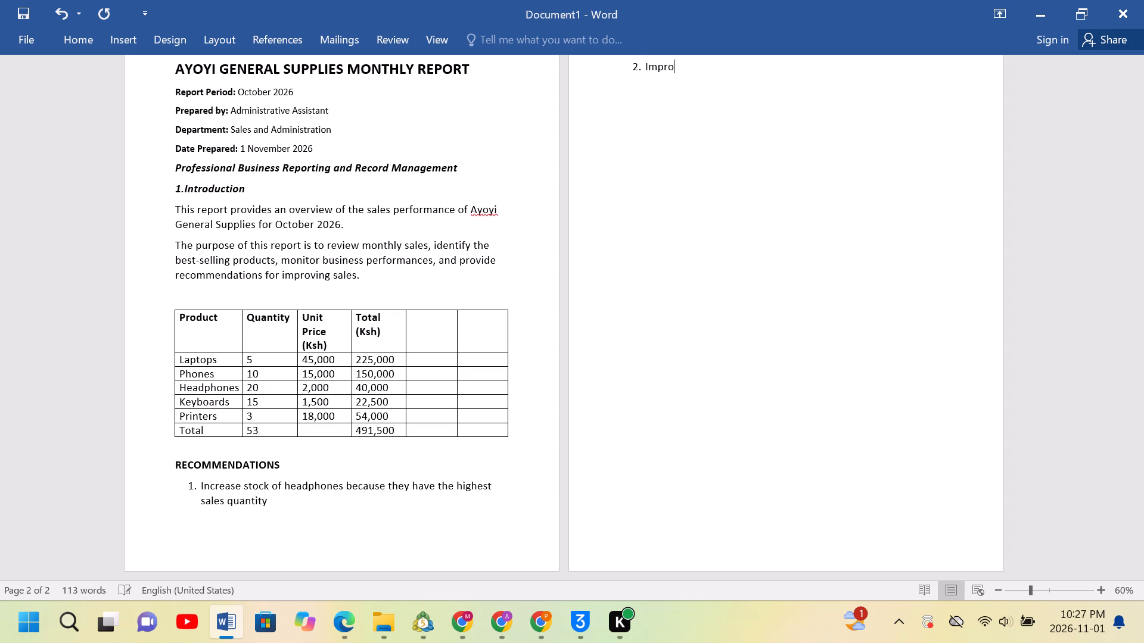
key(space)
text(marketin)
text(g for printers and keyboards)
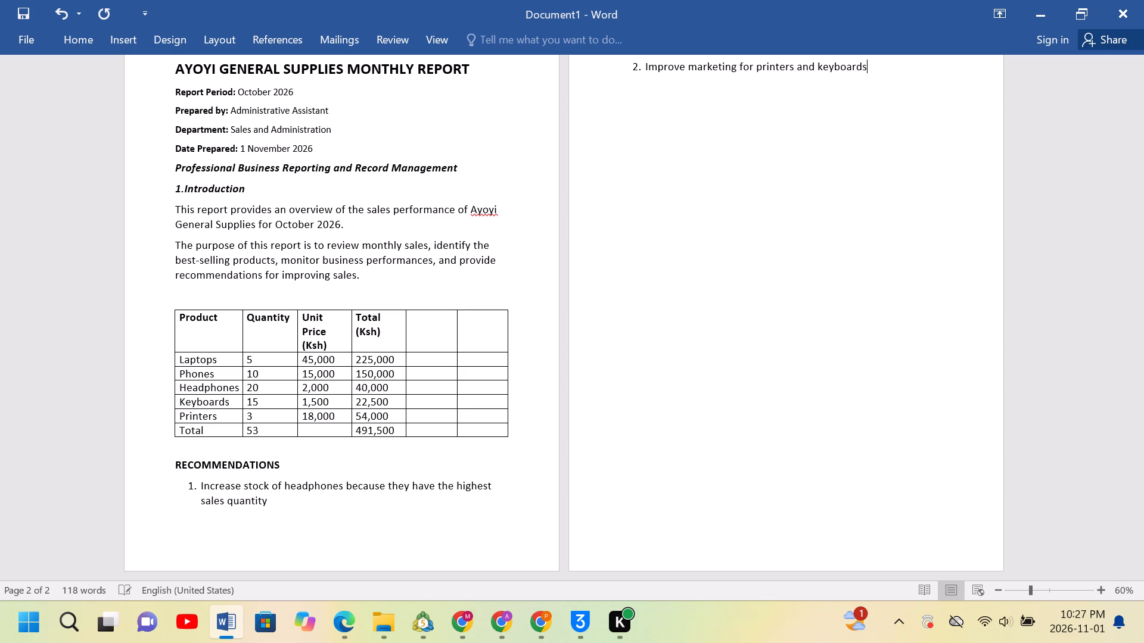
End the second recommendation with a full stop and add the third numbered item "Offer discounts to customers purchasing multiple products.".
key(period)
key(Return)
text(discounts)
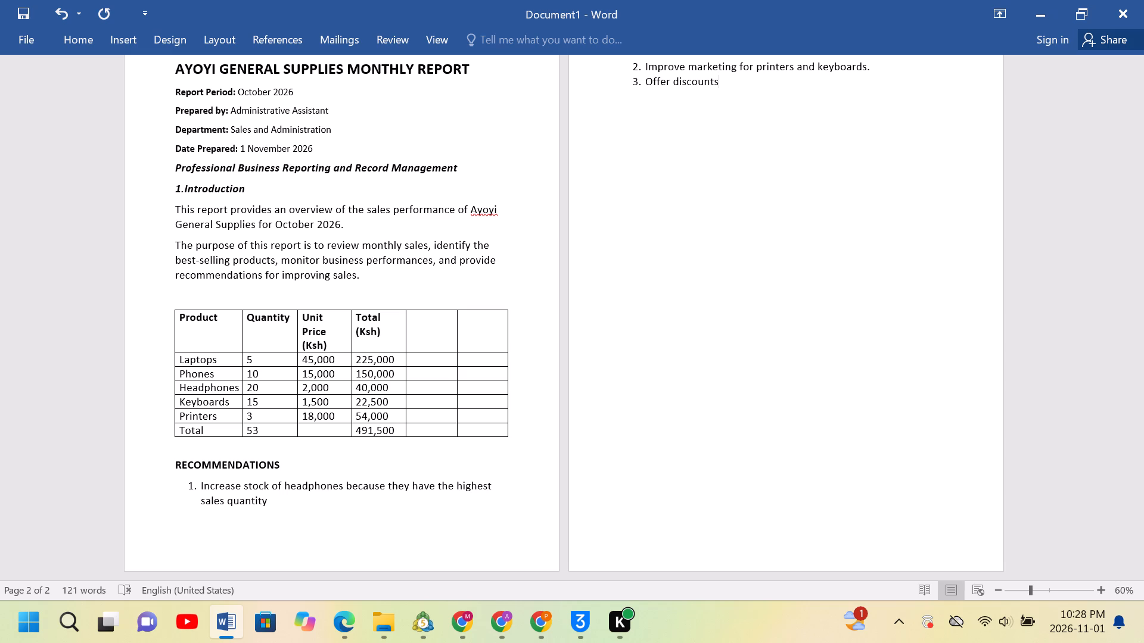
key(space)
text(to customers)
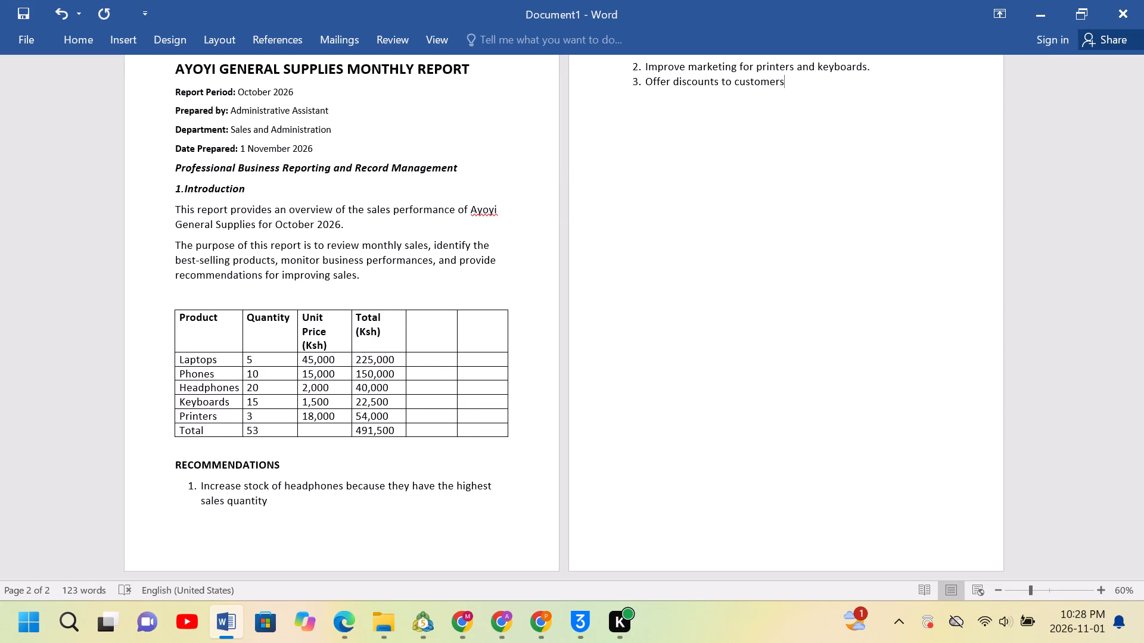
key(space)
text(purchasing)
key(space)
text(multiplr)
key(BackSpace)
key(e)
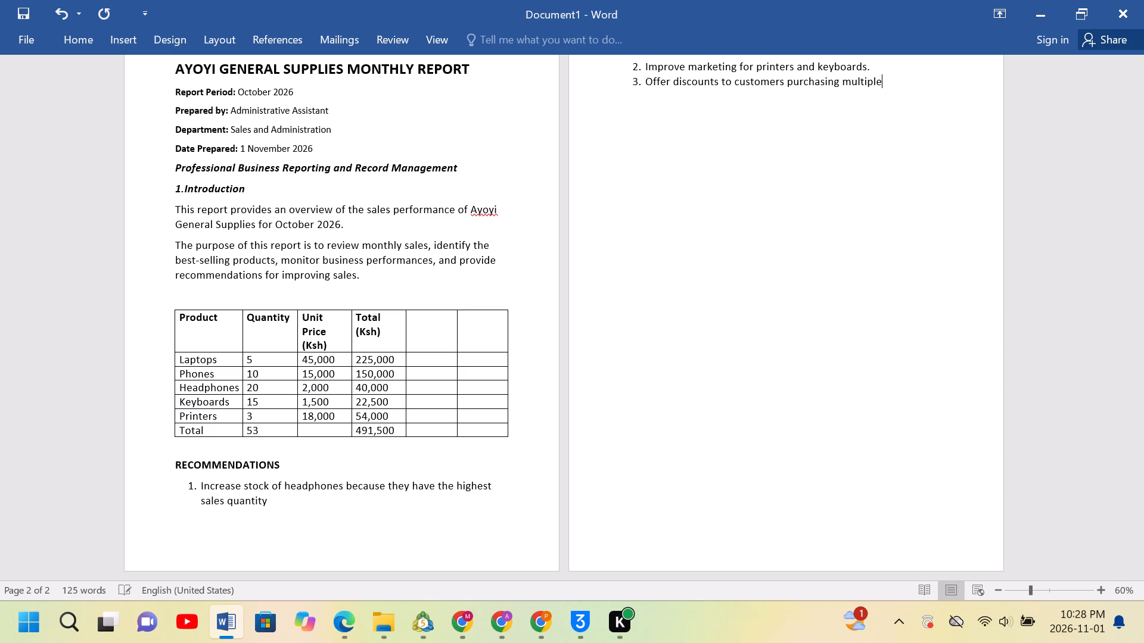
key(space)
text(products.)
Add the fourth numbered recommendation "Maintain accurate daily sales records." with a trailing space.
key(Return)
key(space)
text(ac)
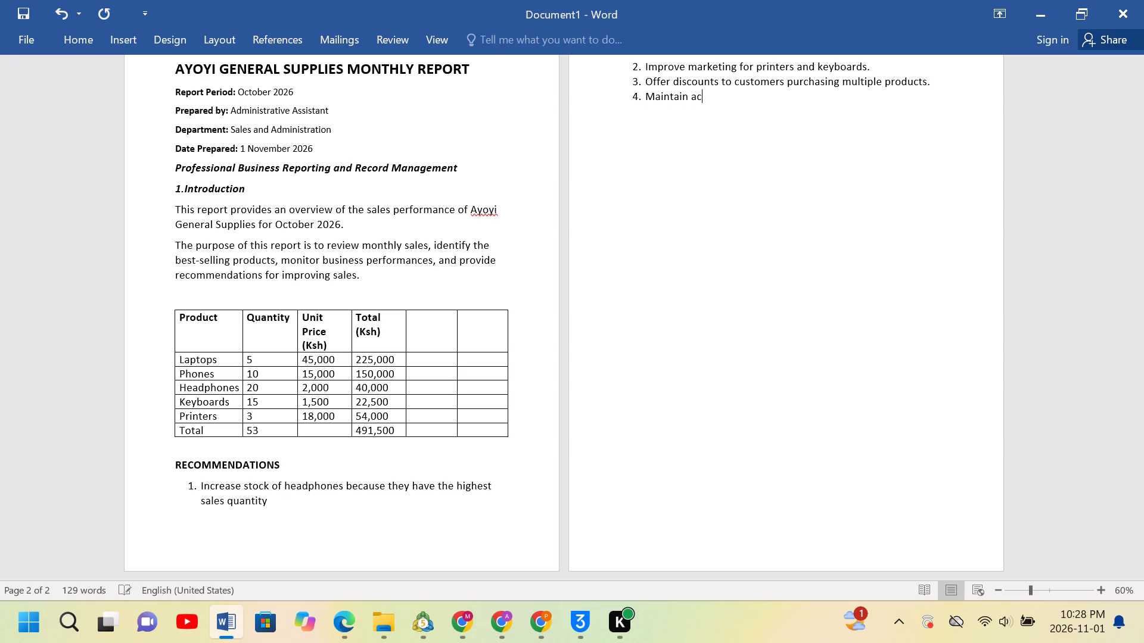
text(curate daily sales records)
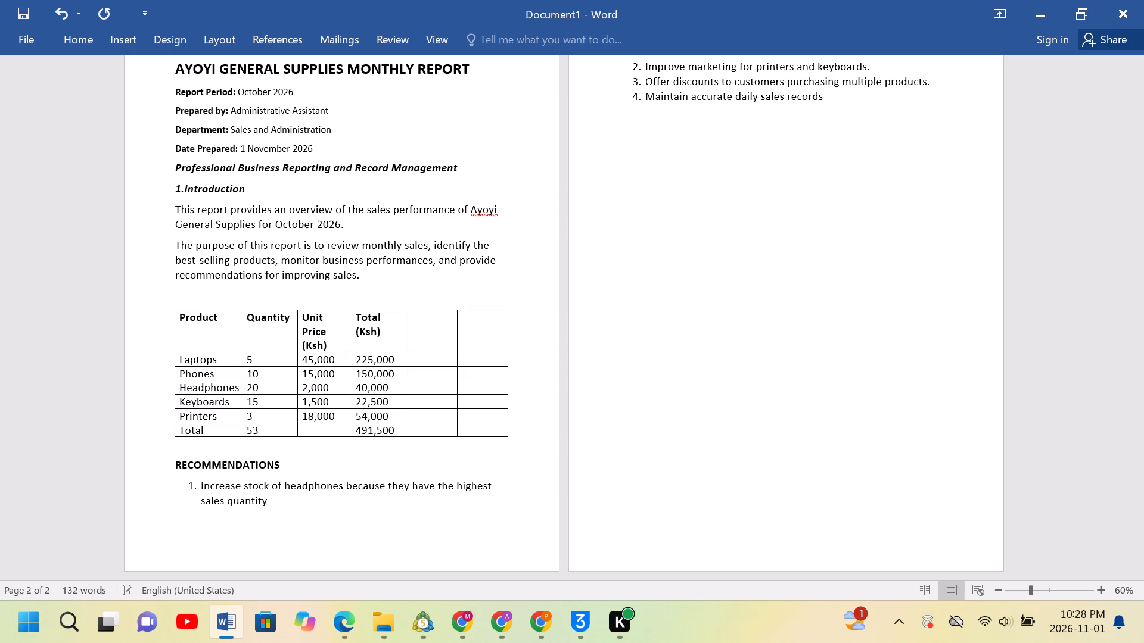
key(period)
key(space)
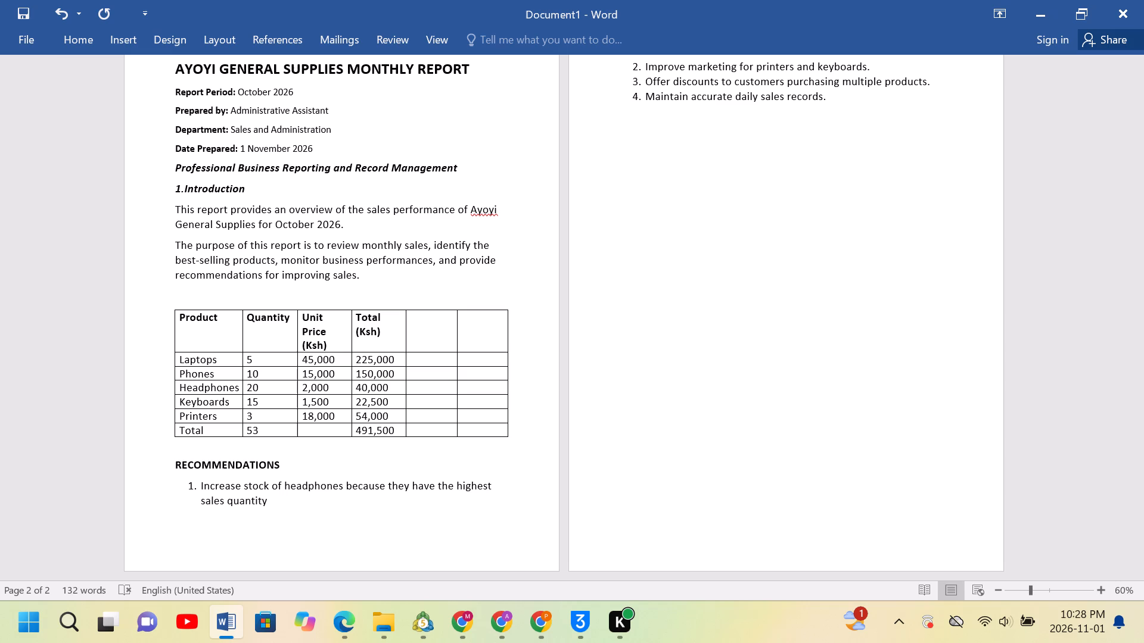
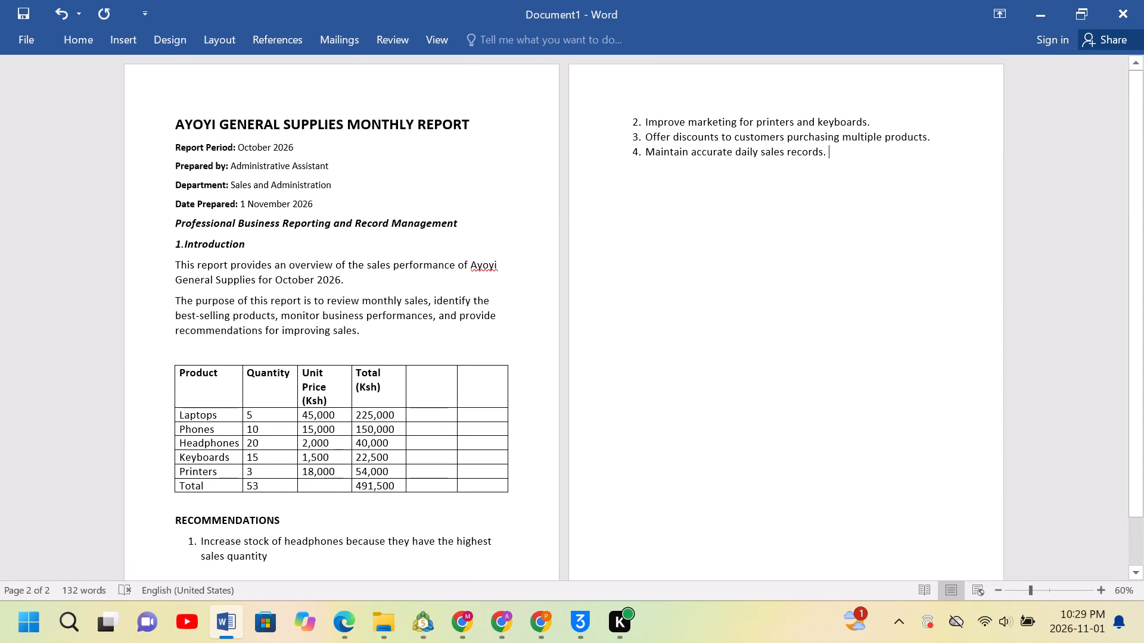
Set the font size of recommendations 2 to 4 on the second page to 18.
drag(857, 151, 626, 119)
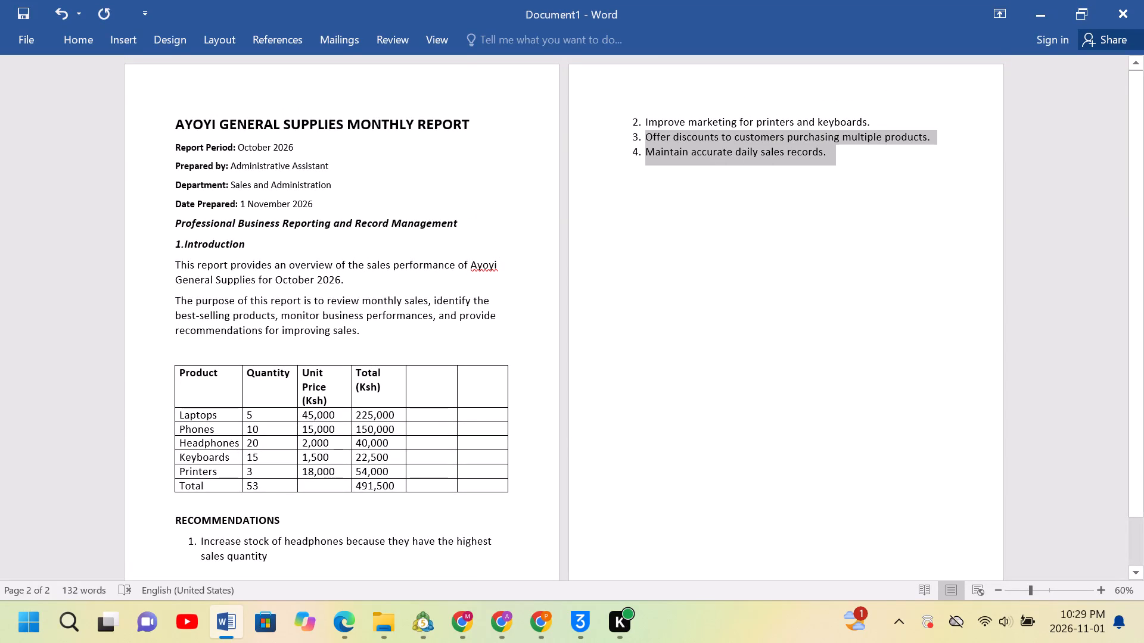
drag(626, 119, 603, 122)
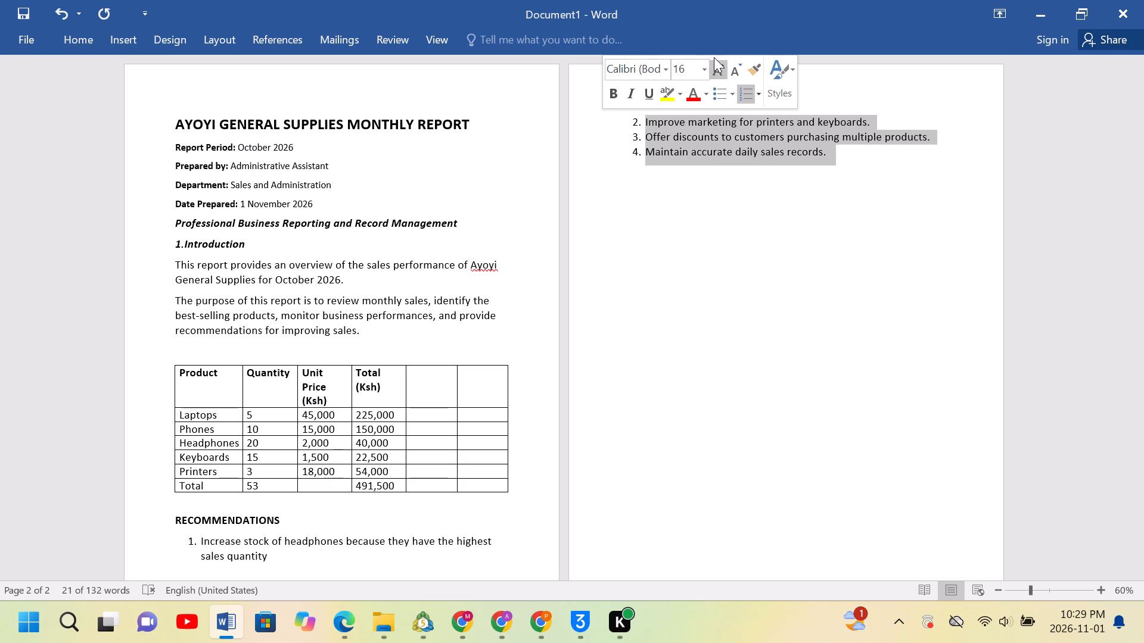
click(703, 68)
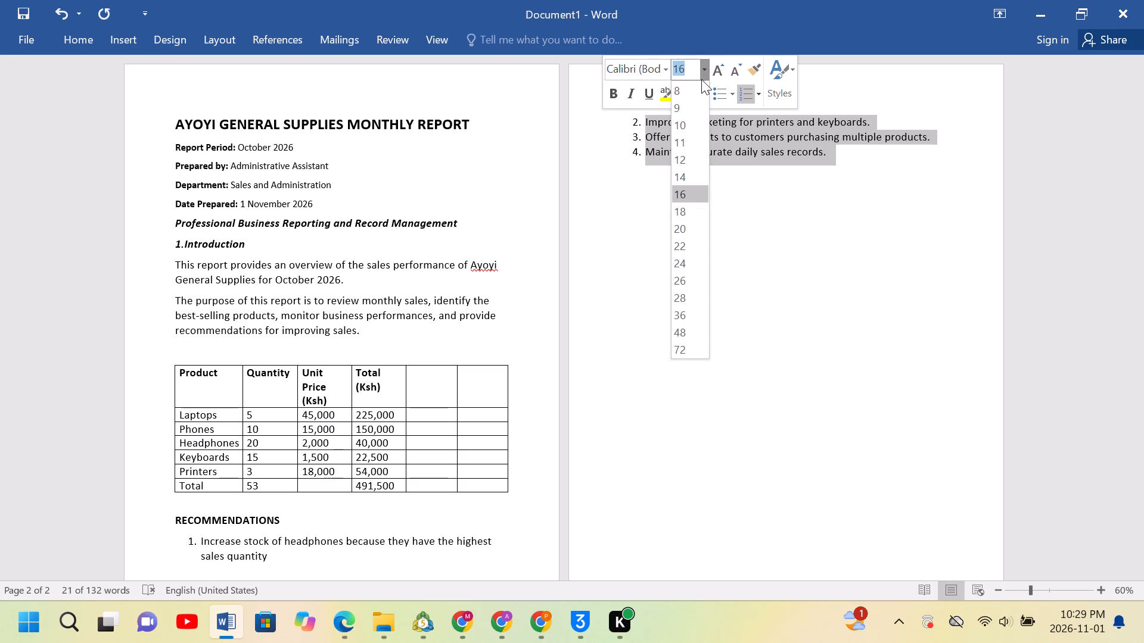
click(685, 211)
click(692, 301)
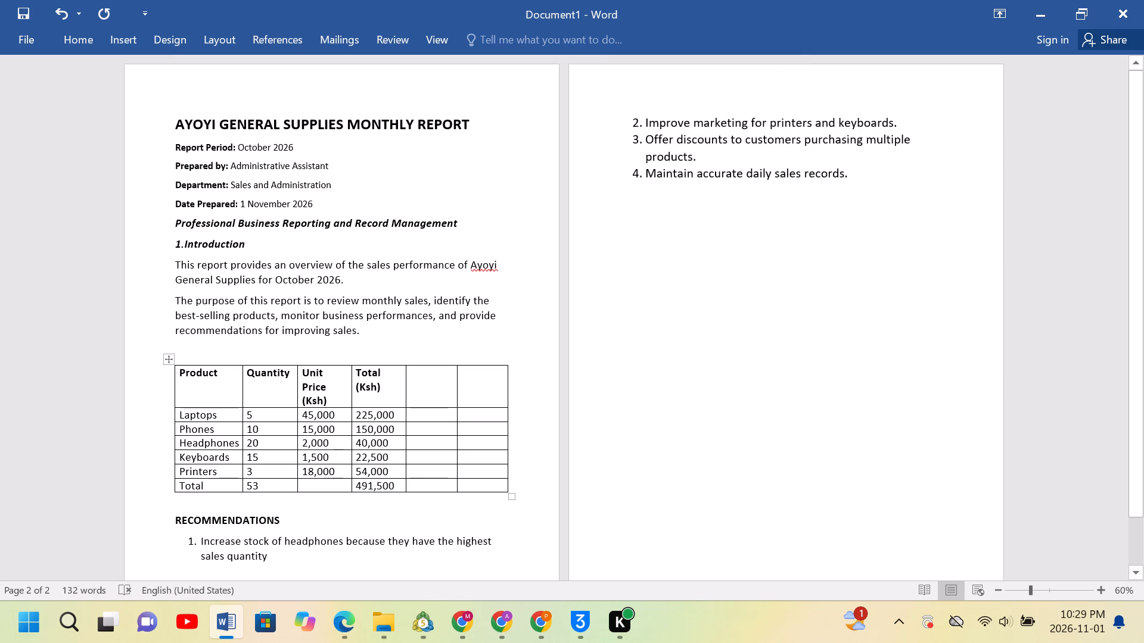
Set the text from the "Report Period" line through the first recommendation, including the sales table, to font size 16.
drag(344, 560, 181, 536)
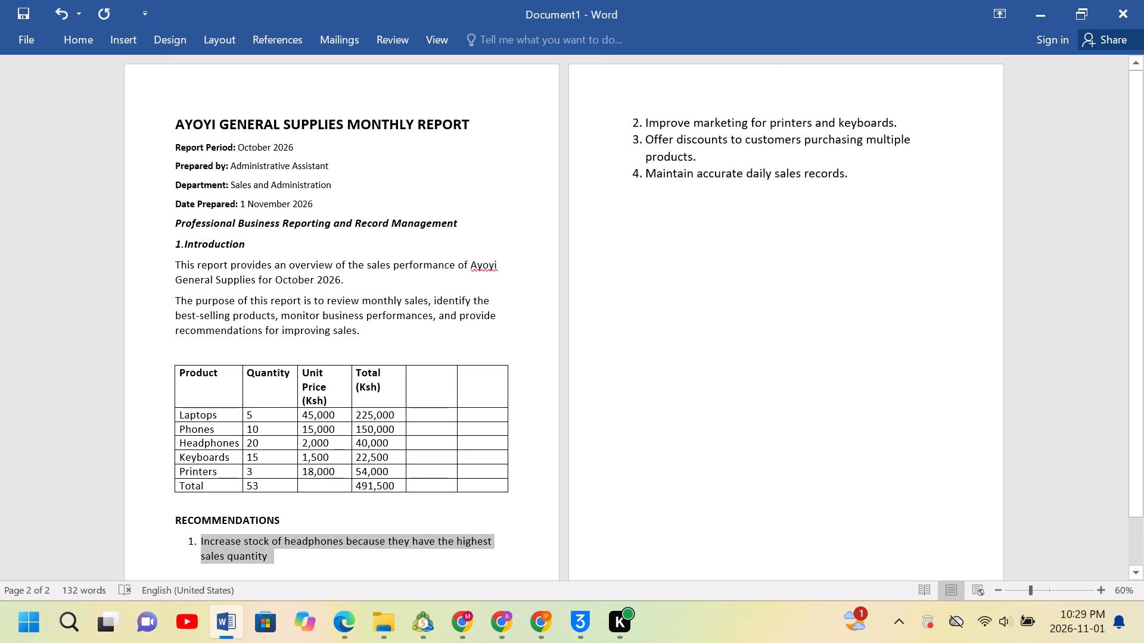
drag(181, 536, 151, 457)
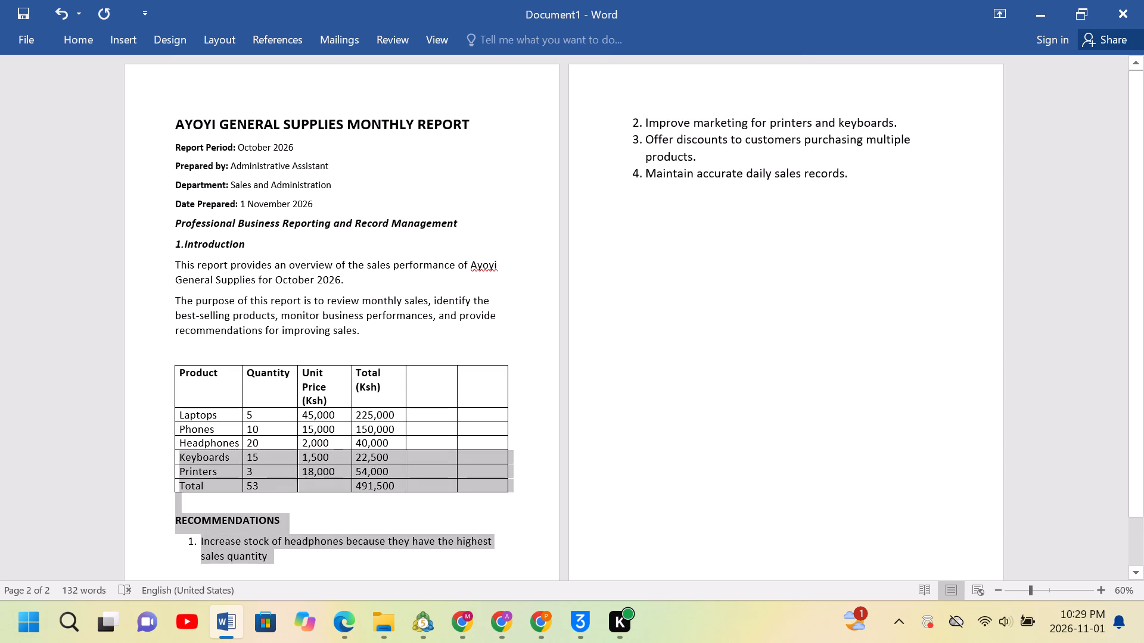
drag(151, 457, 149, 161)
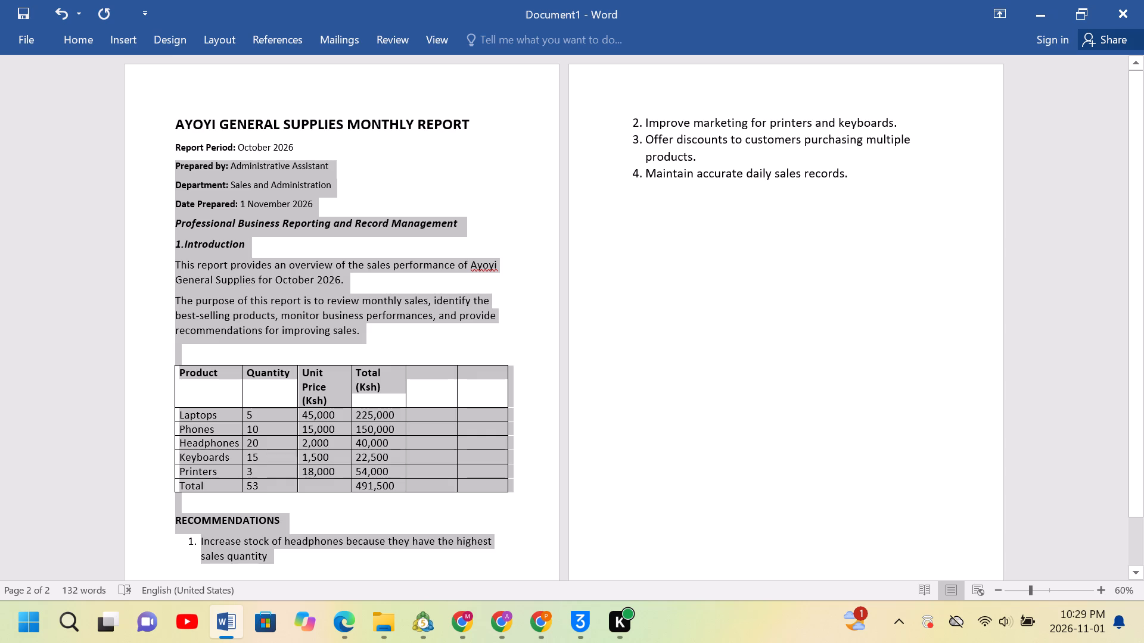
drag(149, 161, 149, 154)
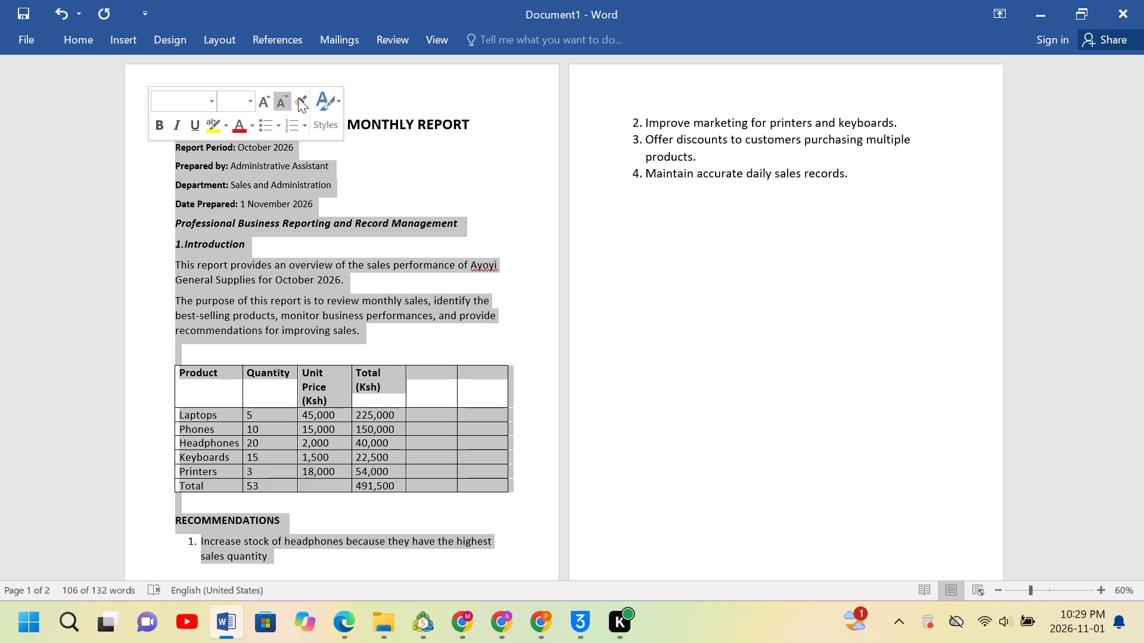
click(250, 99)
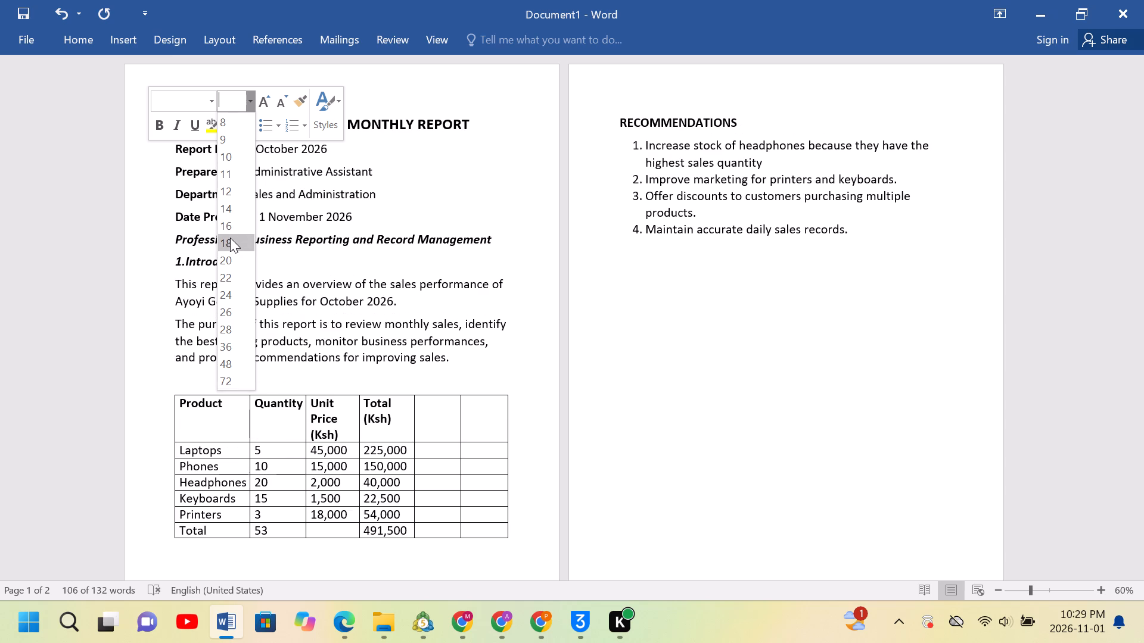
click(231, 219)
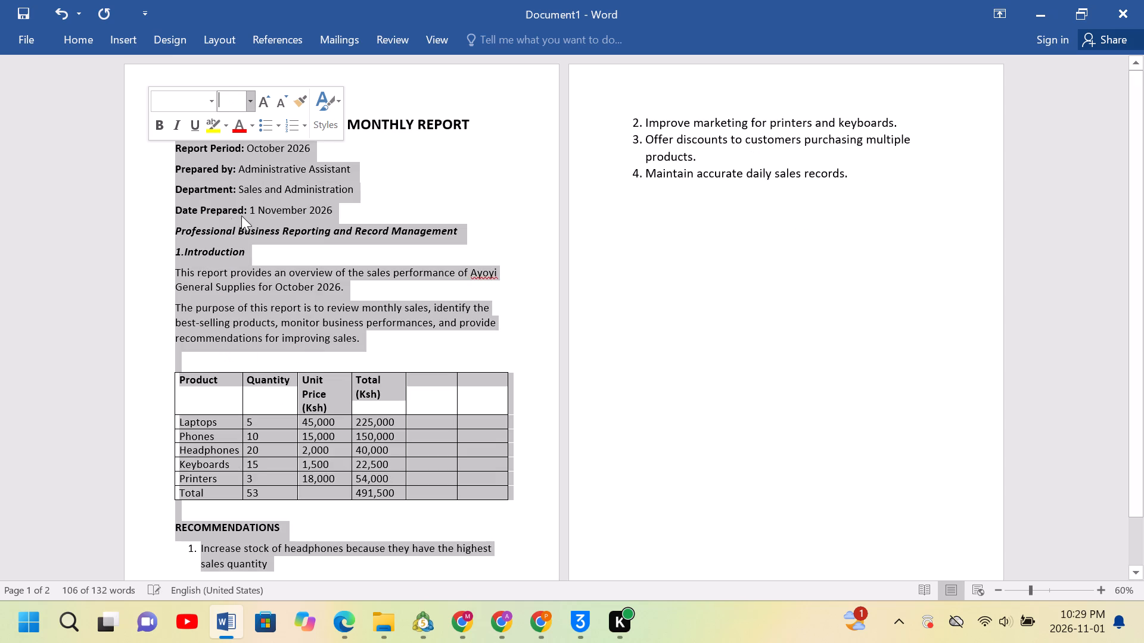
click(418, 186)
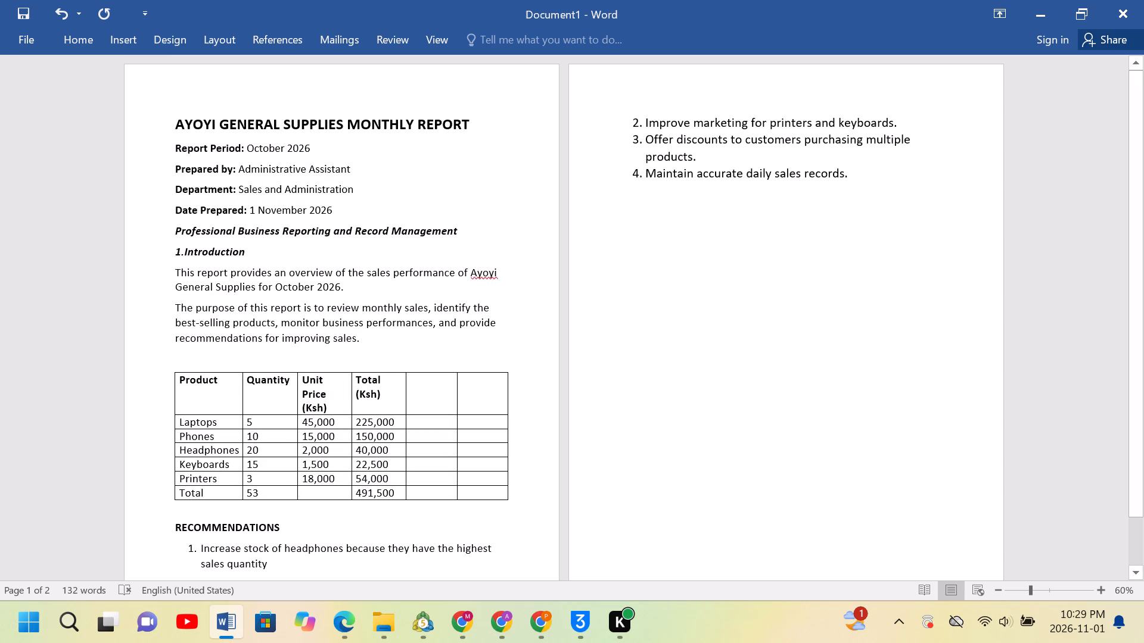
Set the four report detail lines, from "Report Period" to "Date Prepared", to font size 18.
drag(360, 221, 243, 156)
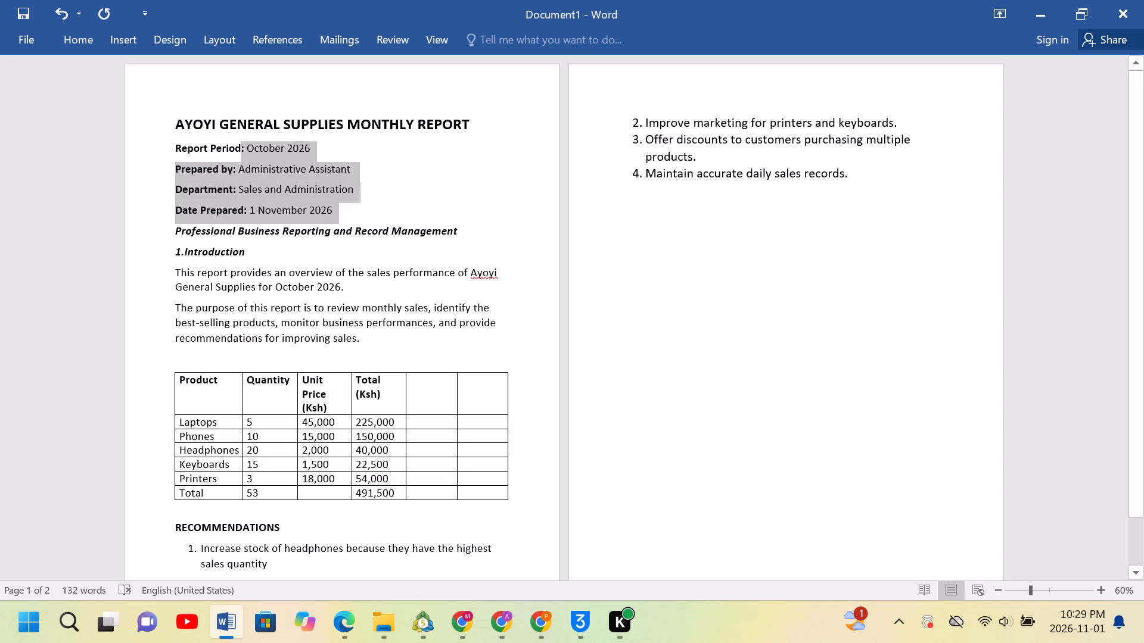
drag(243, 156, 190, 148)
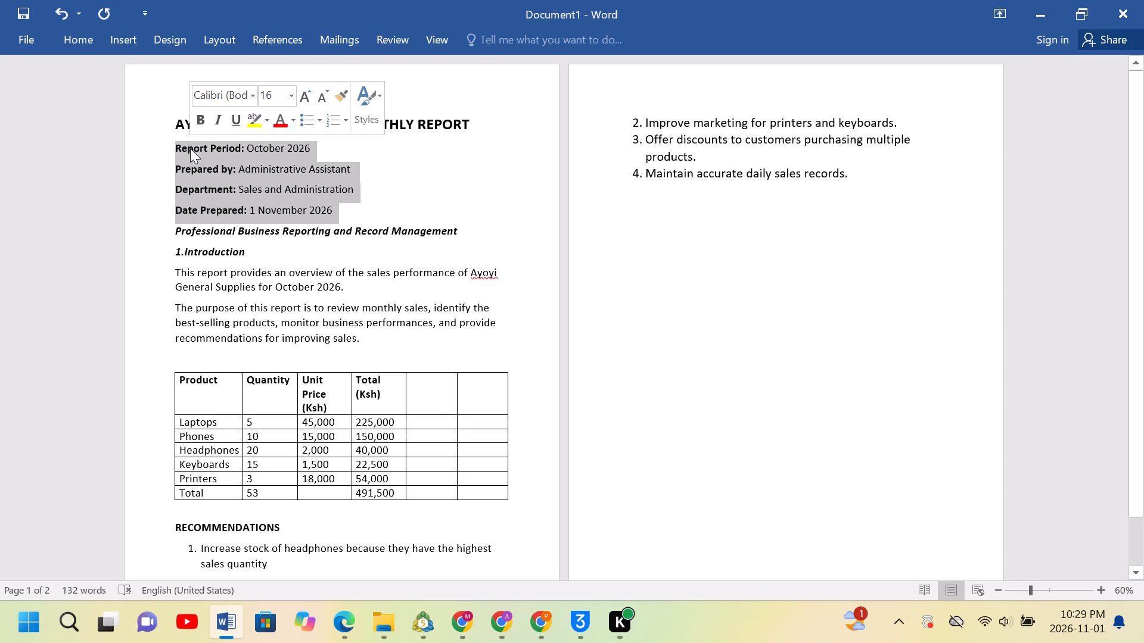
click(292, 95)
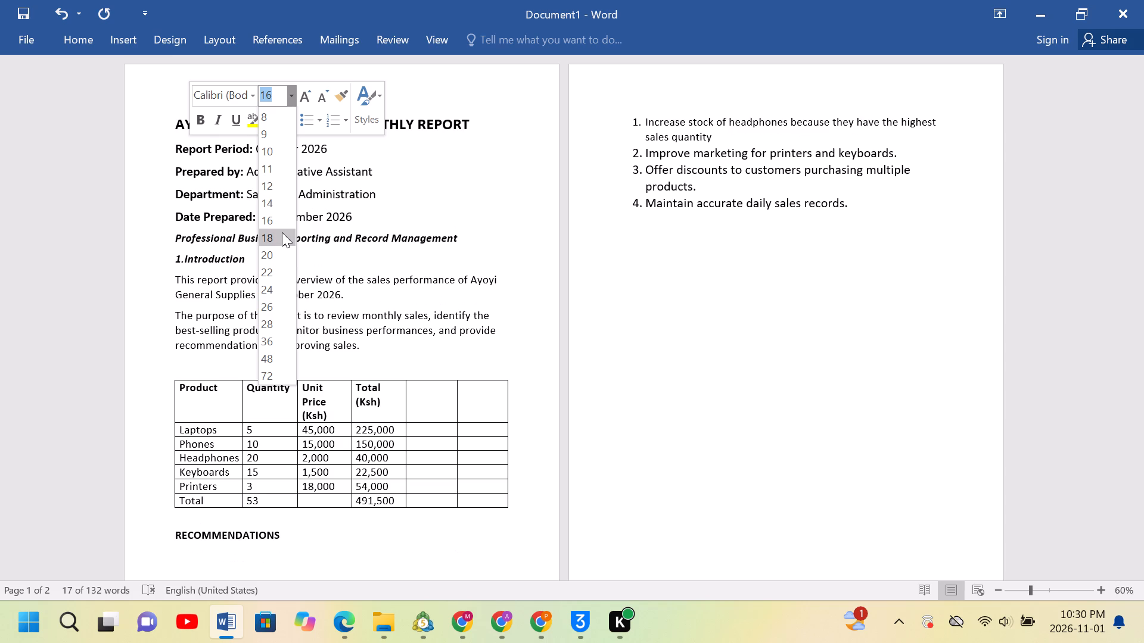
click(282, 232)
click(504, 192)
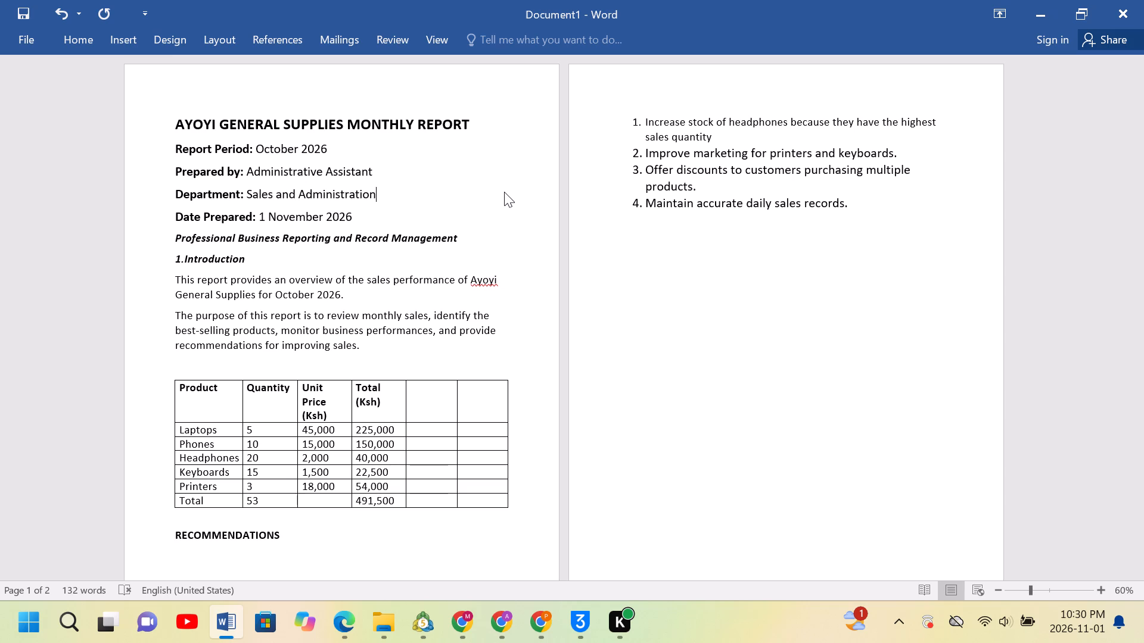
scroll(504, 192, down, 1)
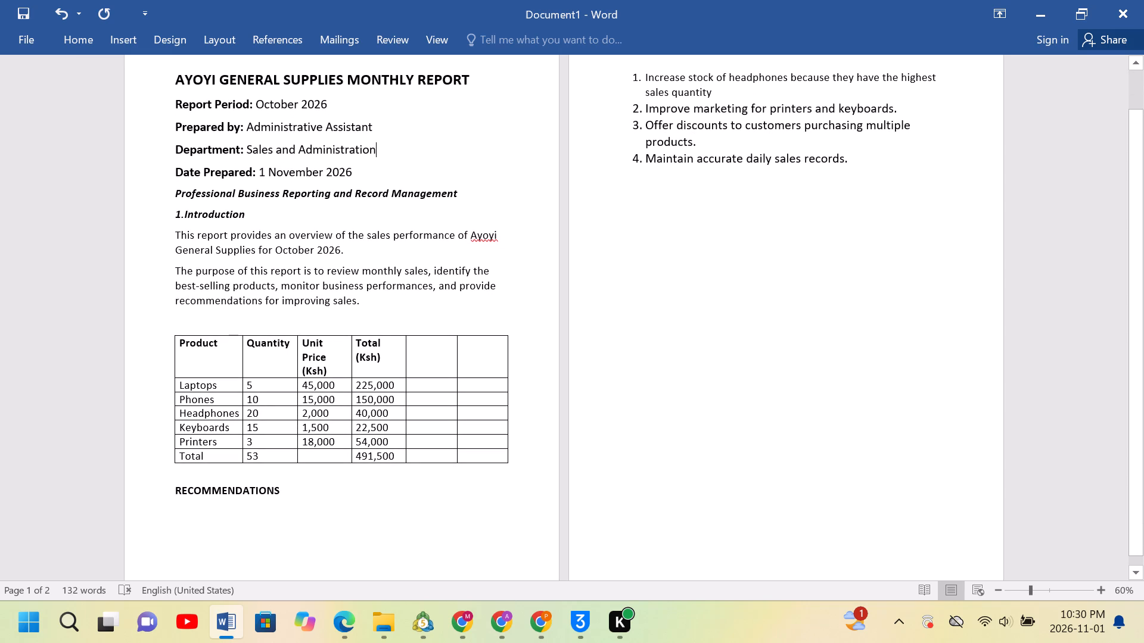
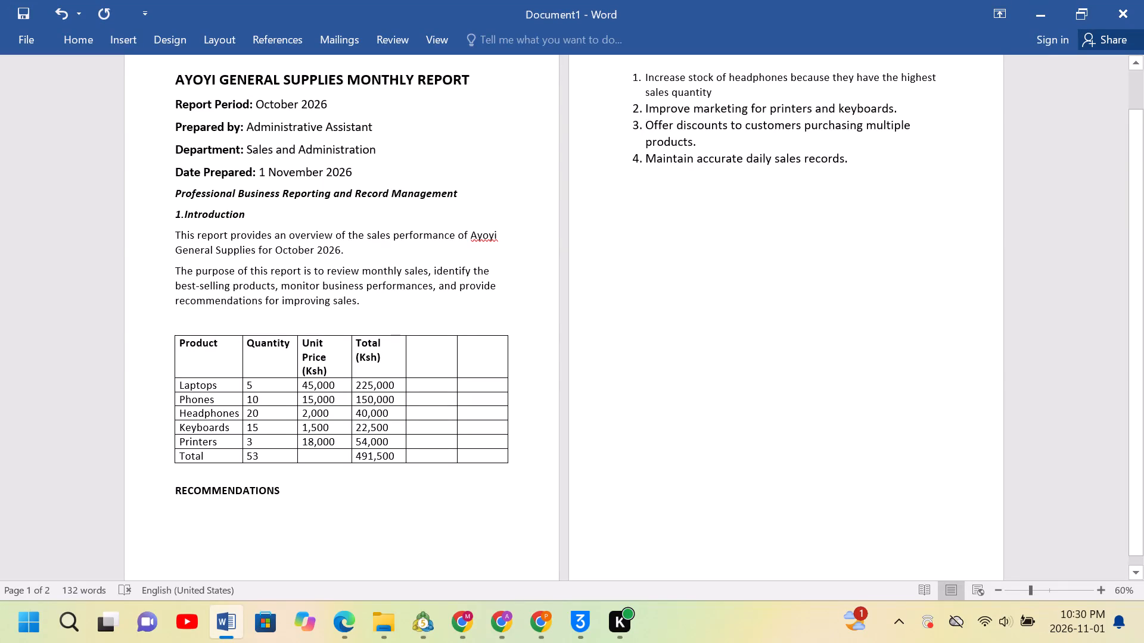
Place the insertion point at the end of the fourth recommendation, after "Maintain accurate daily sales records.".
click(874, 147)
click(865, 157)
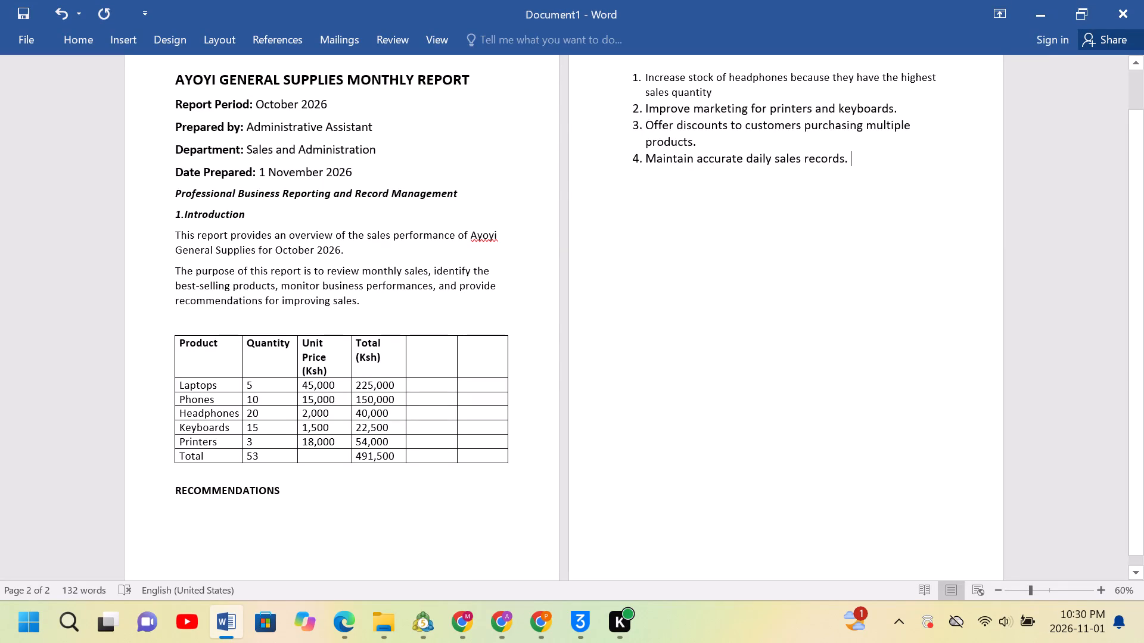
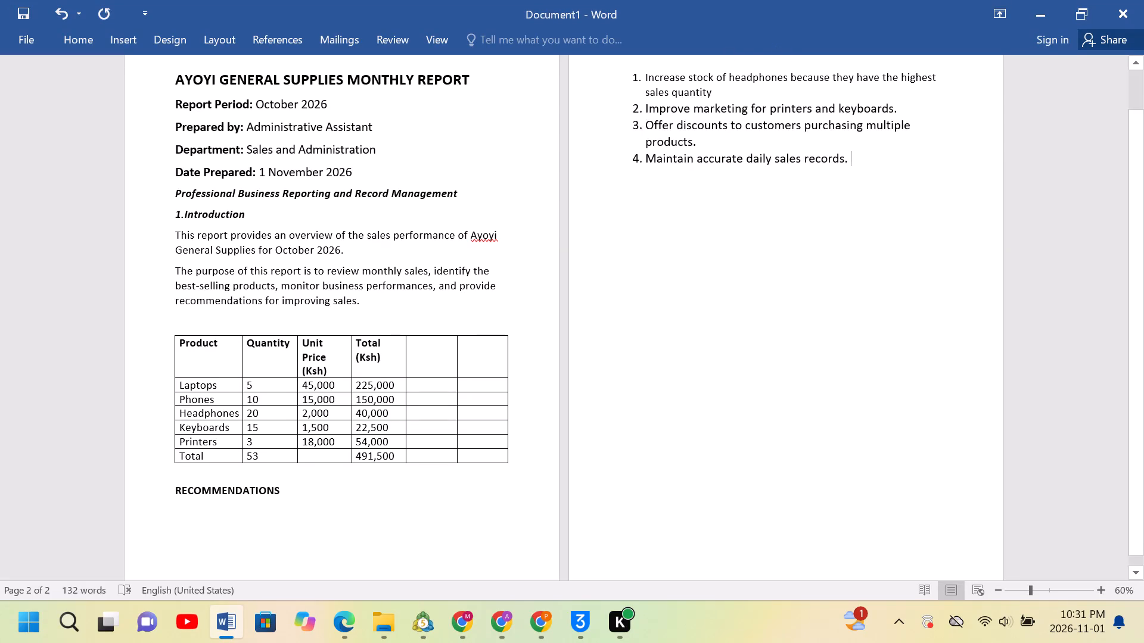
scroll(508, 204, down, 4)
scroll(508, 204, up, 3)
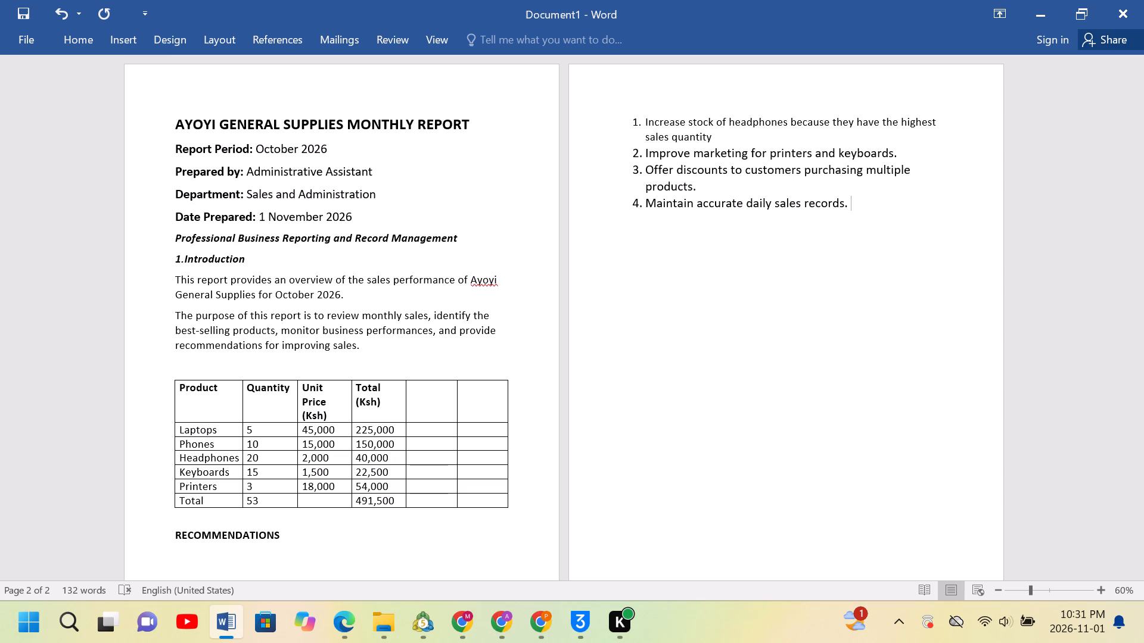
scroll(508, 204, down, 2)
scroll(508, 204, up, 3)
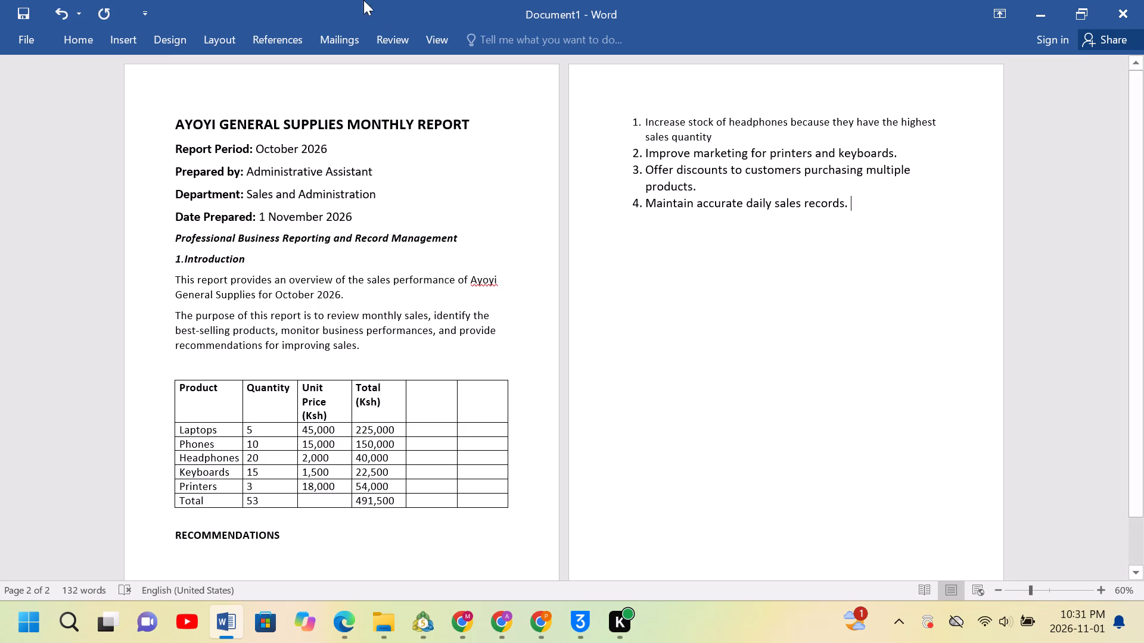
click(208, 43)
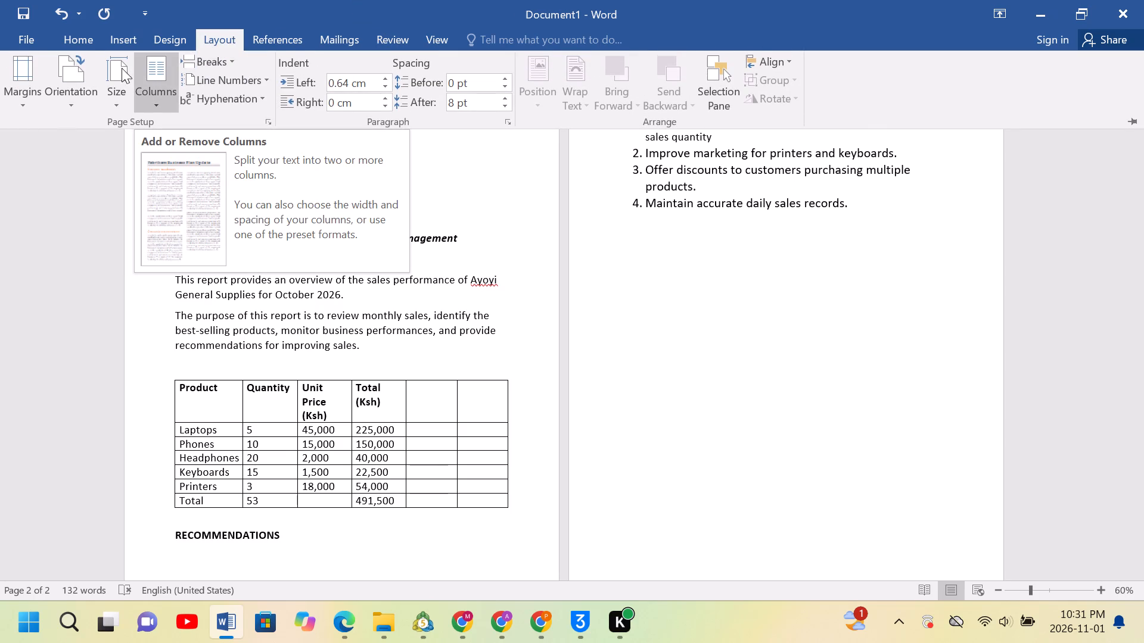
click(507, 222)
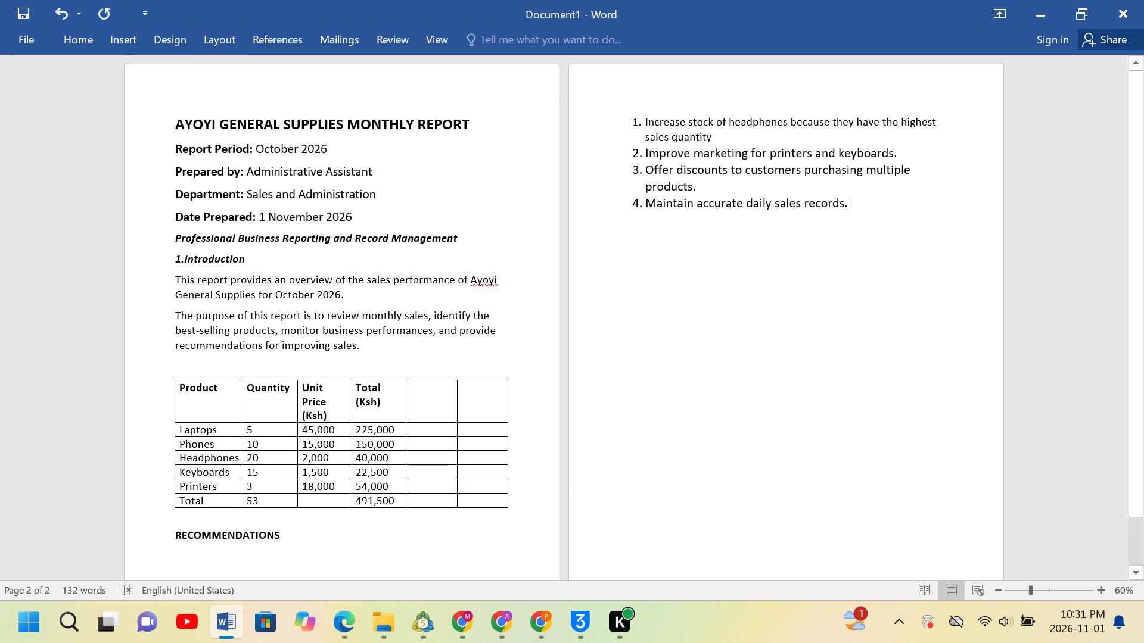
Underline the title "AYOYI GENERAL SUPPLIES MONTHLY REPORT" on the first page.
drag(181, 120, 361, 99)
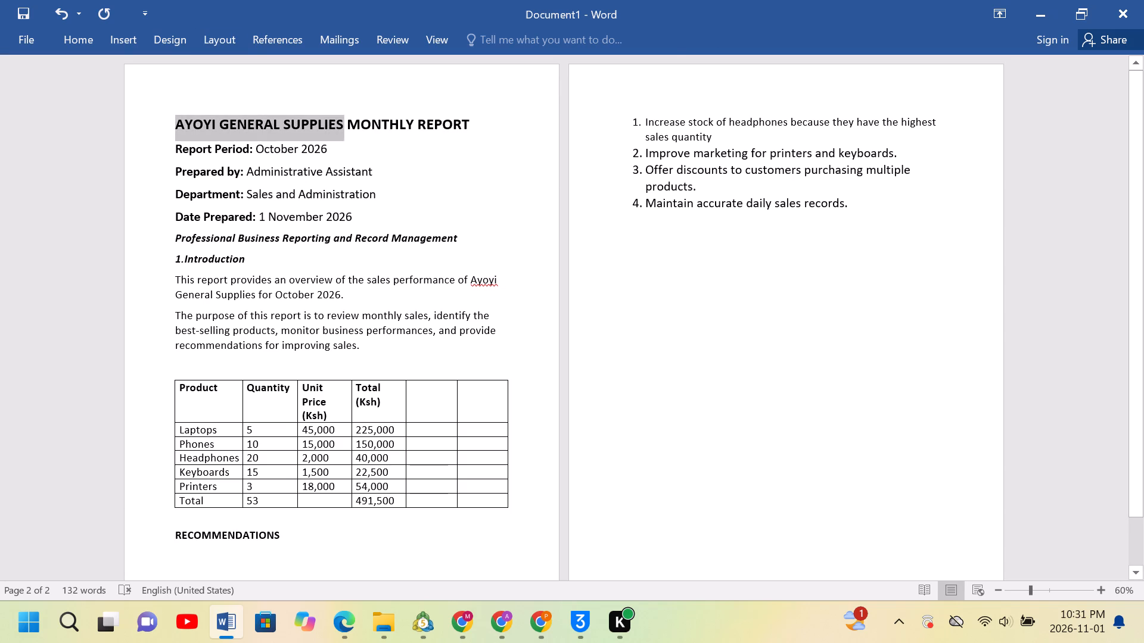
drag(361, 99, 483, 102)
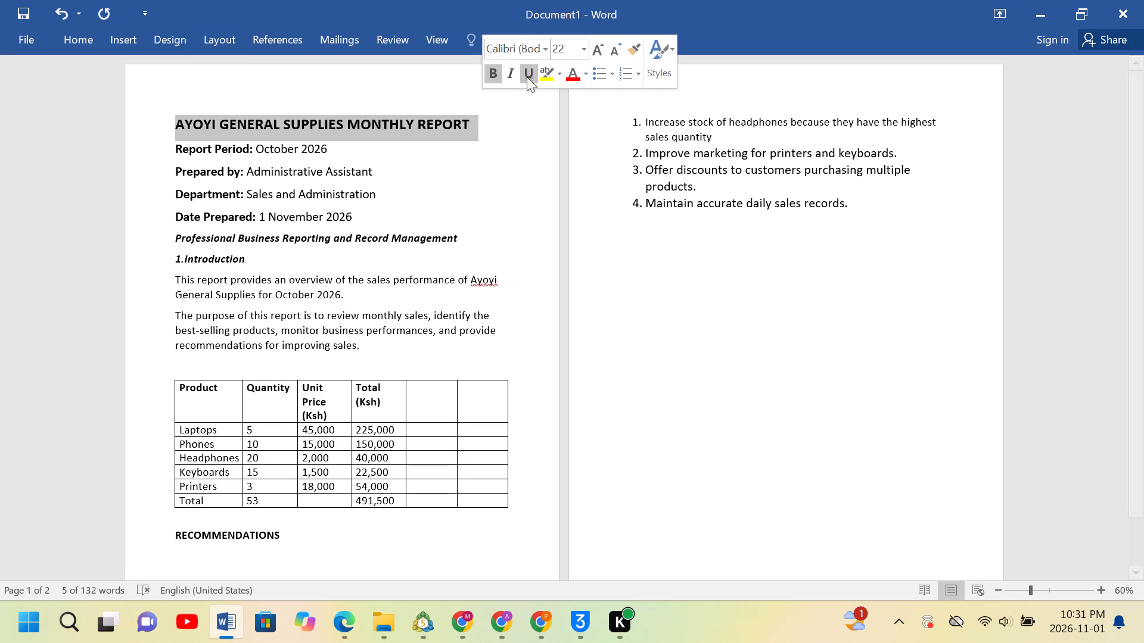
click(527, 76)
click(500, 180)
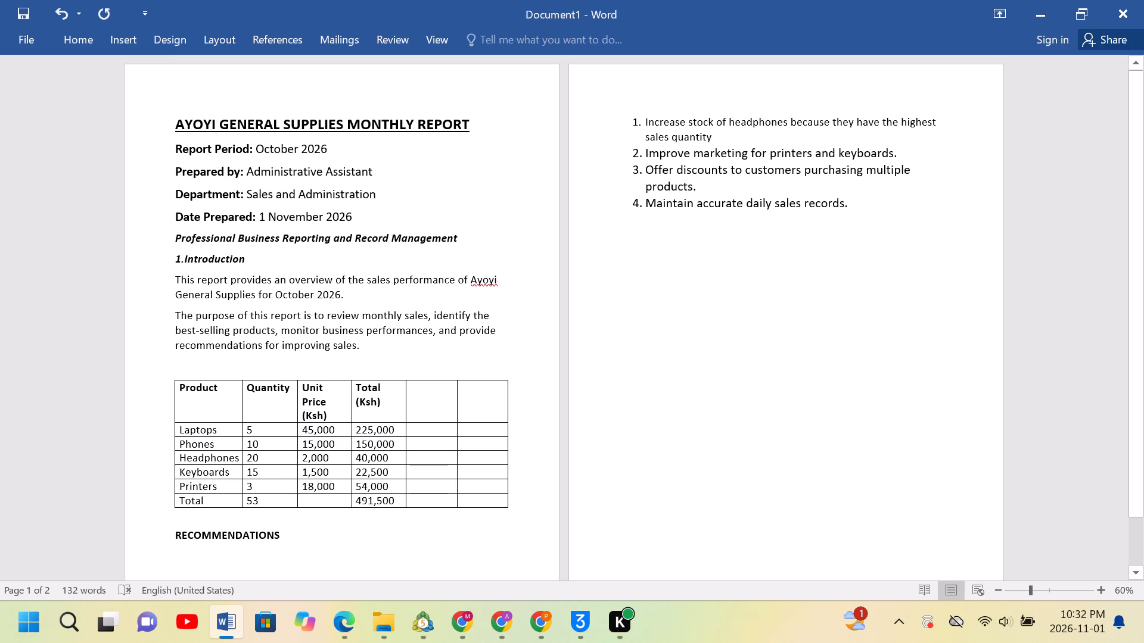
Set the font size of the word "Introduction" in the first section heading to 18.
drag(243, 262, 185, 257)
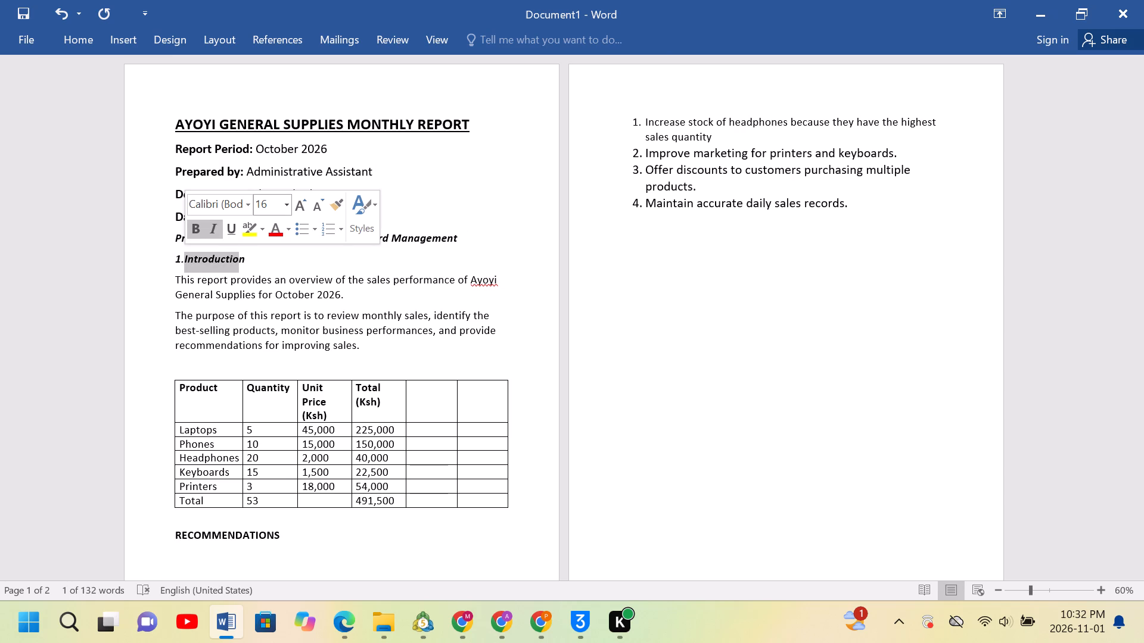
click(287, 205)
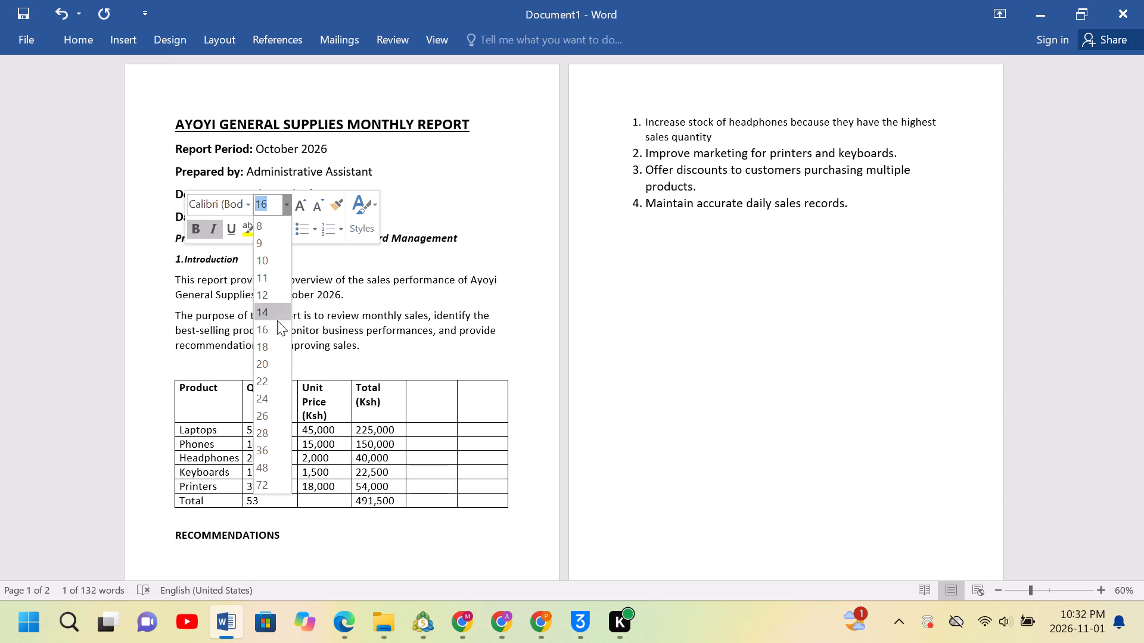
click(270, 341)
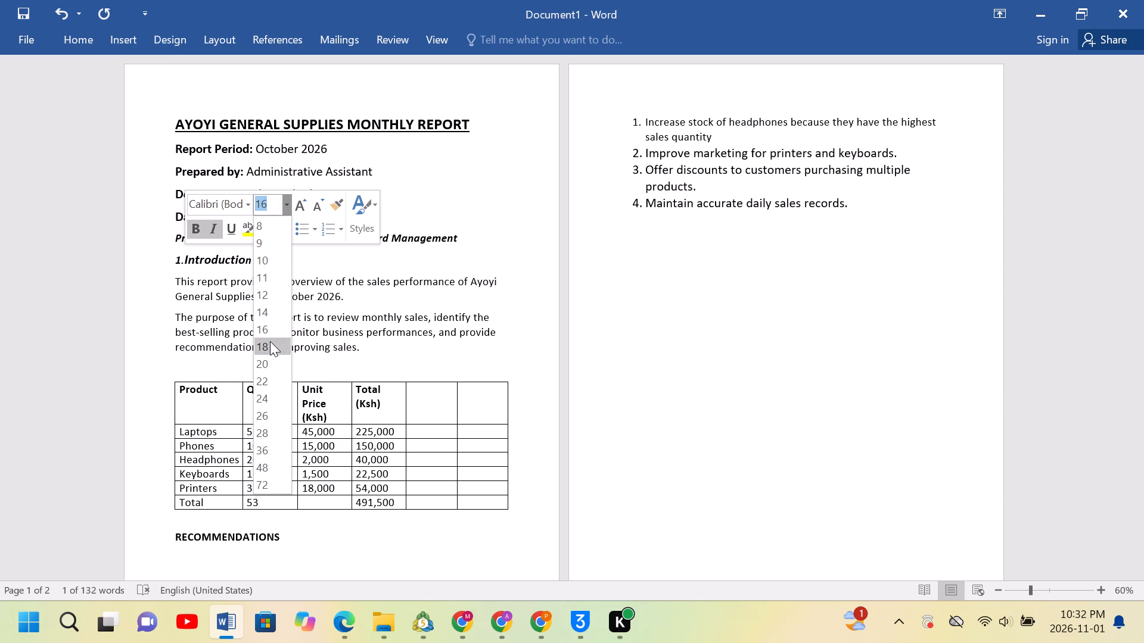
click(526, 302)
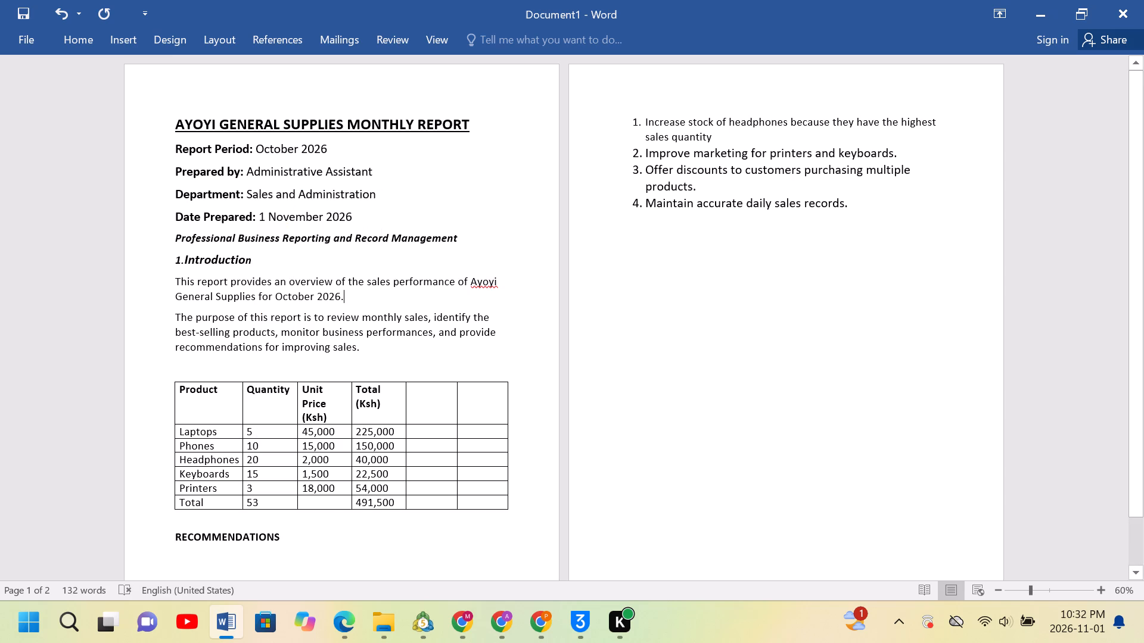
Italicize the "RECOMMENDATIONS" heading below the sales table.
scroll(361, 520, left, 1)
drag(297, 537, 158, 527)
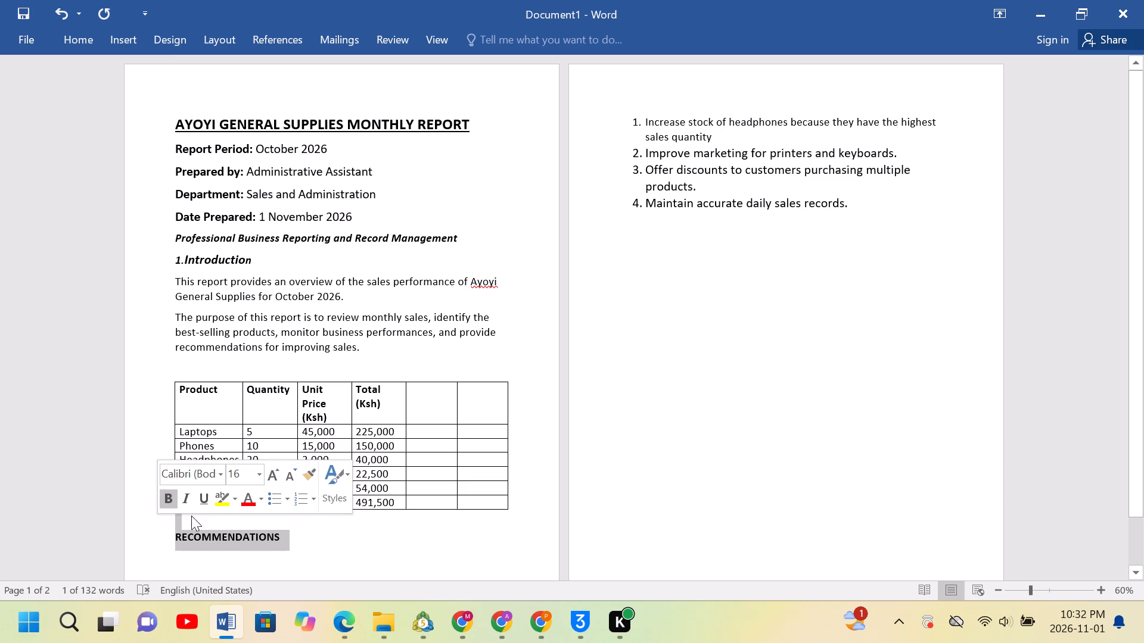
click(188, 496)
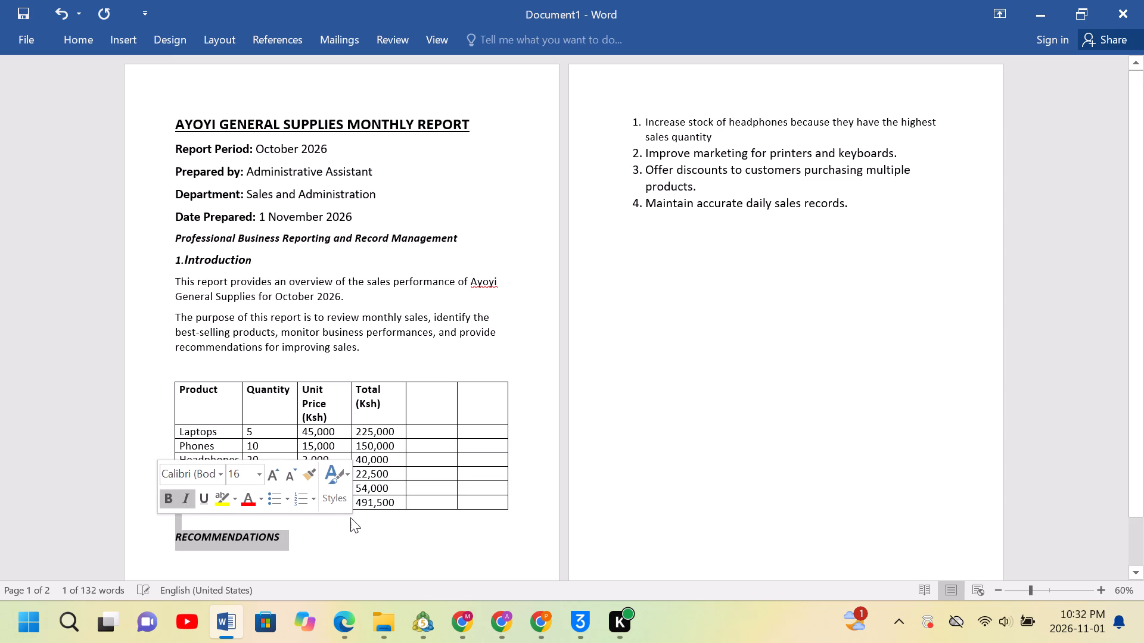
click(352, 518)
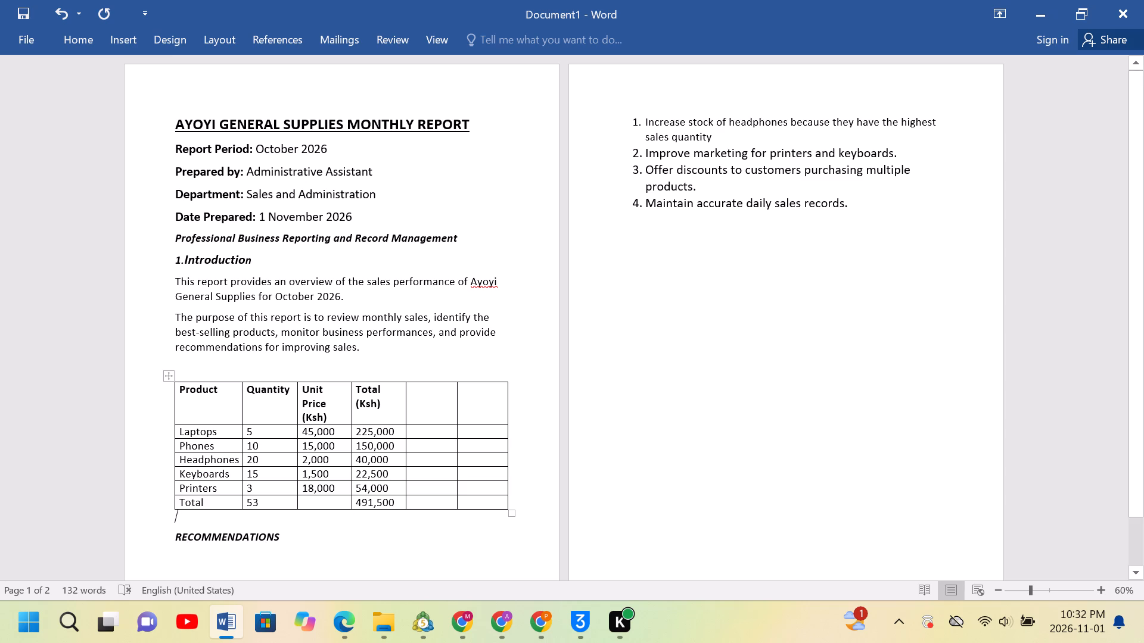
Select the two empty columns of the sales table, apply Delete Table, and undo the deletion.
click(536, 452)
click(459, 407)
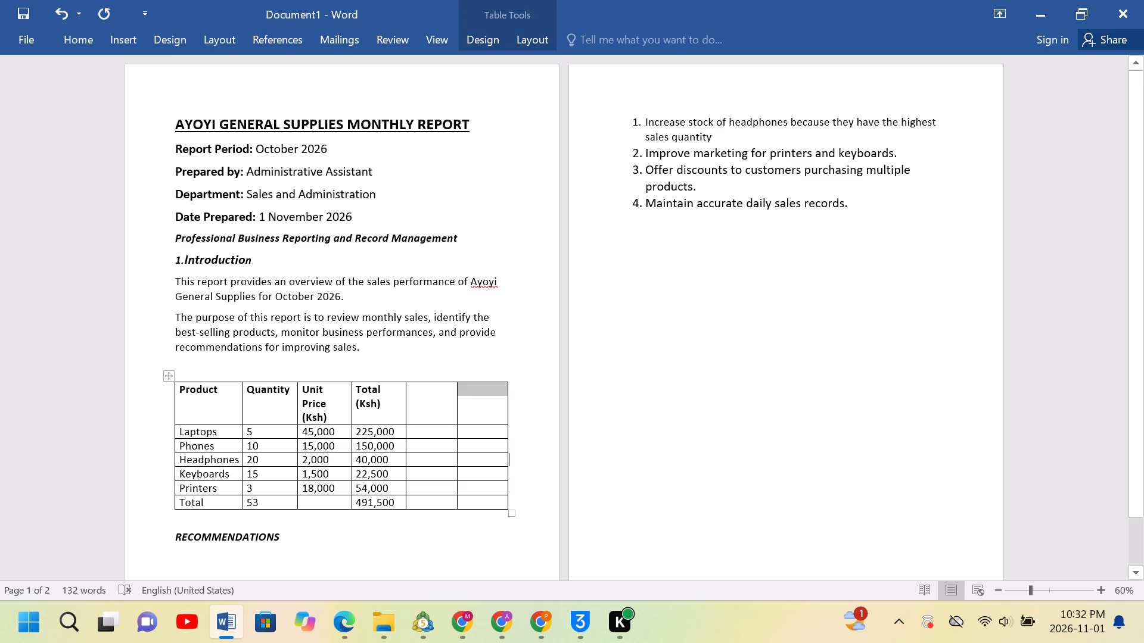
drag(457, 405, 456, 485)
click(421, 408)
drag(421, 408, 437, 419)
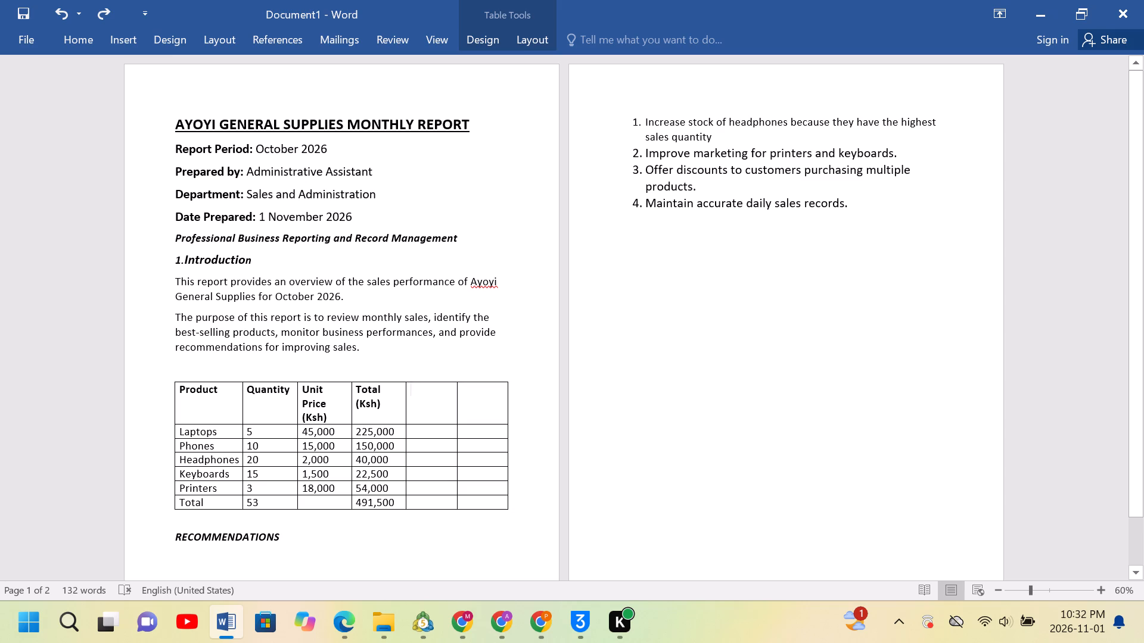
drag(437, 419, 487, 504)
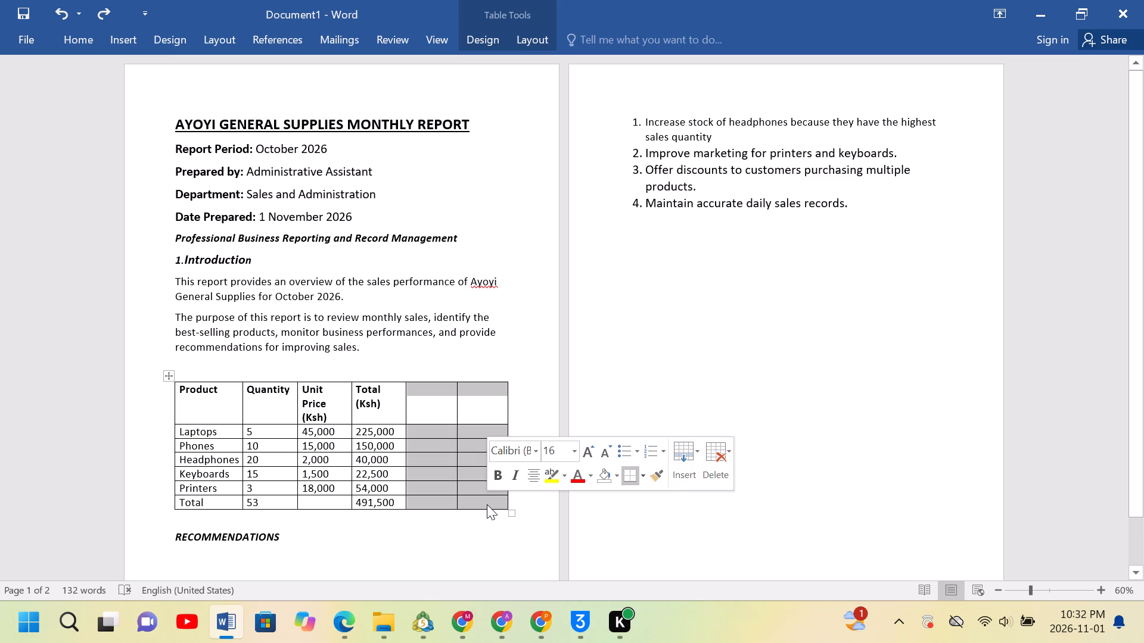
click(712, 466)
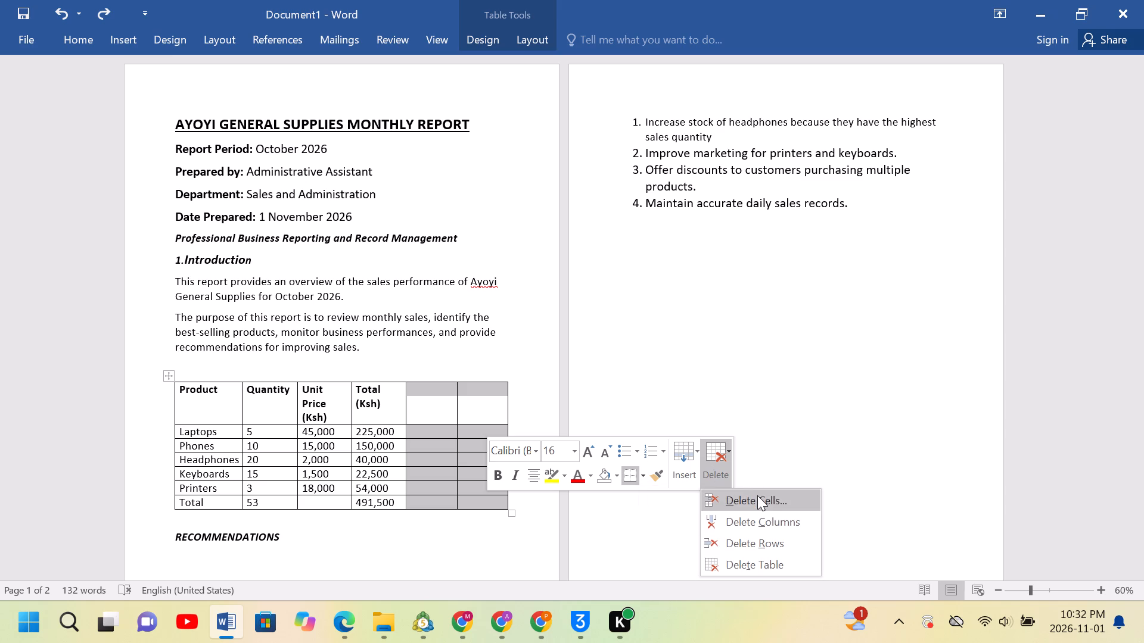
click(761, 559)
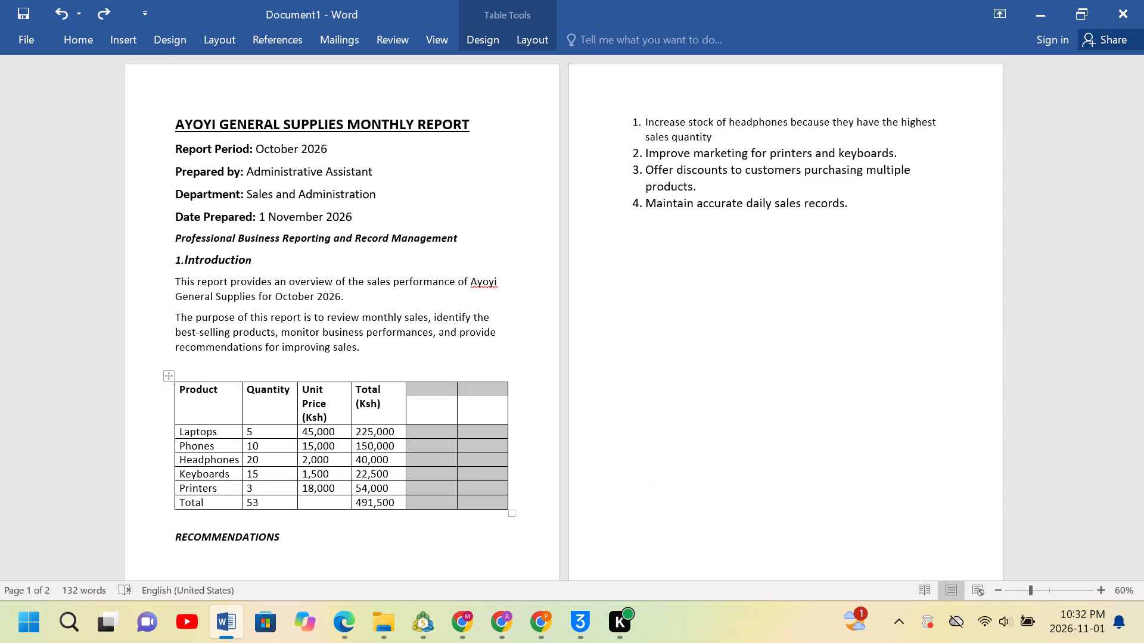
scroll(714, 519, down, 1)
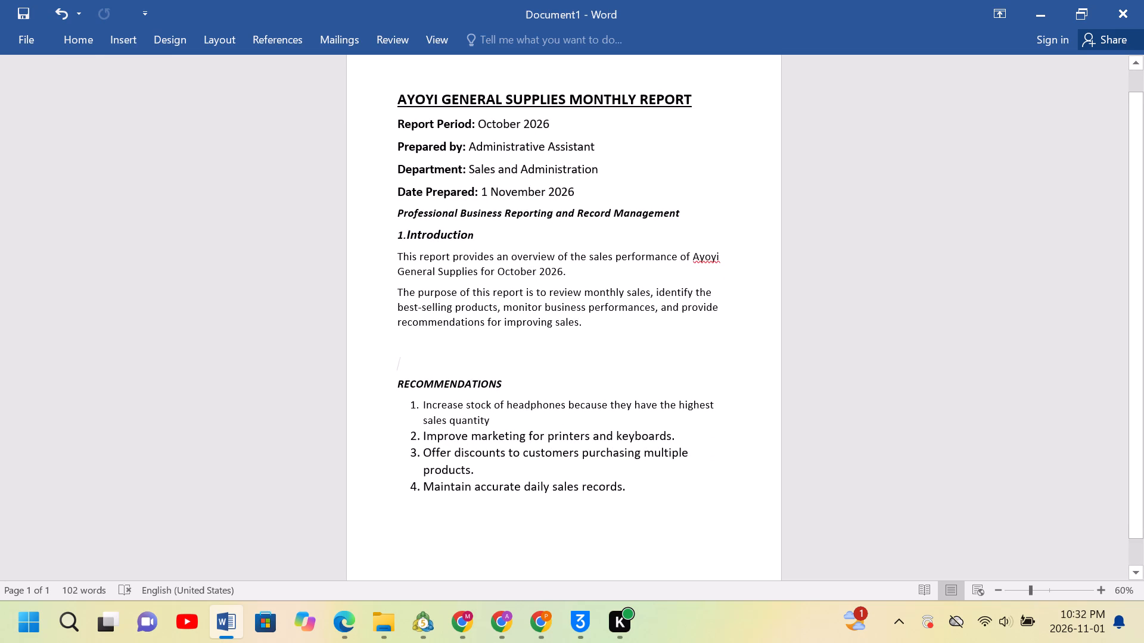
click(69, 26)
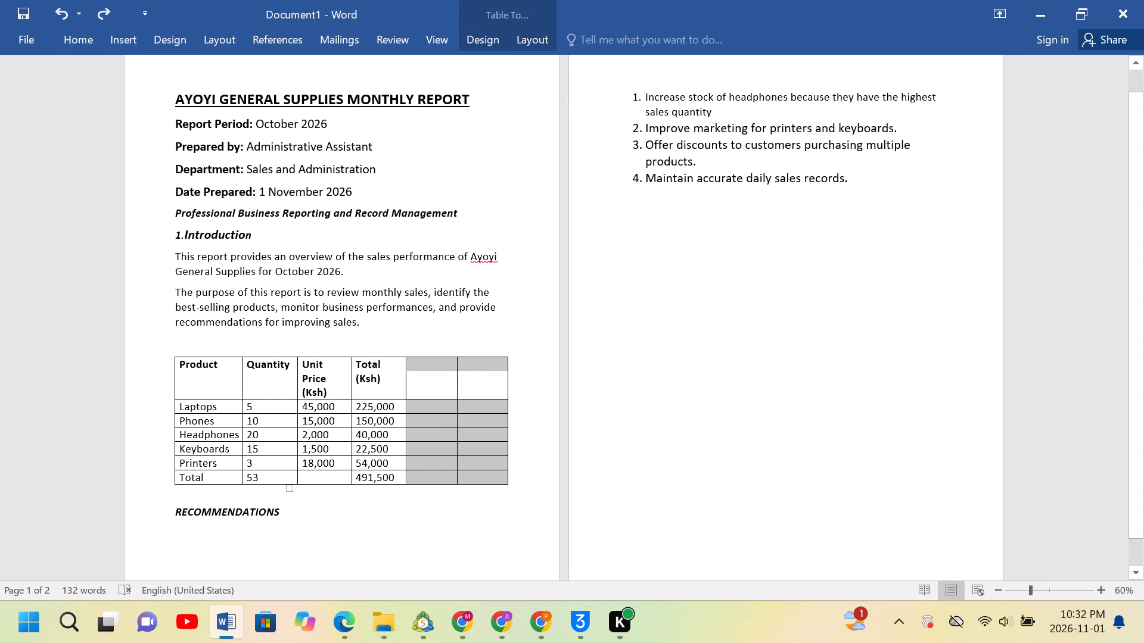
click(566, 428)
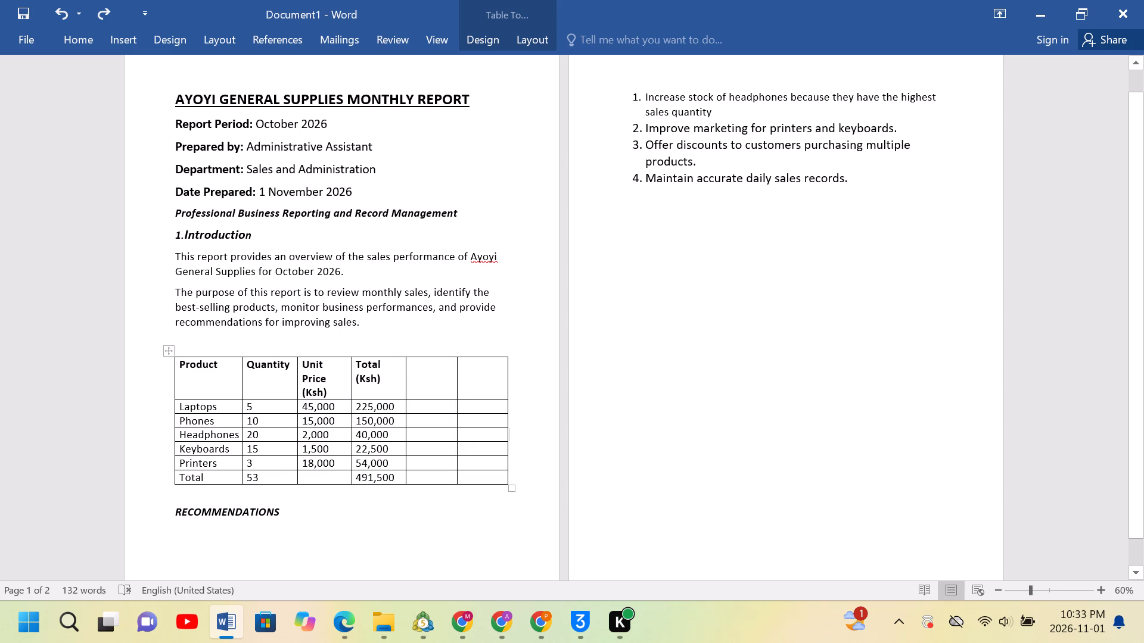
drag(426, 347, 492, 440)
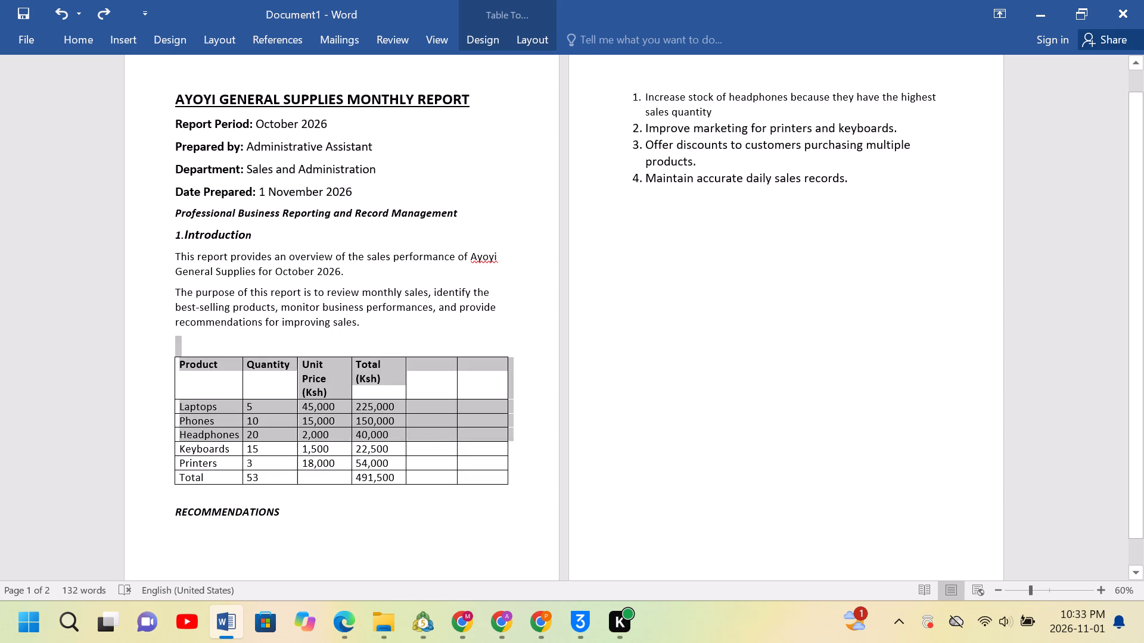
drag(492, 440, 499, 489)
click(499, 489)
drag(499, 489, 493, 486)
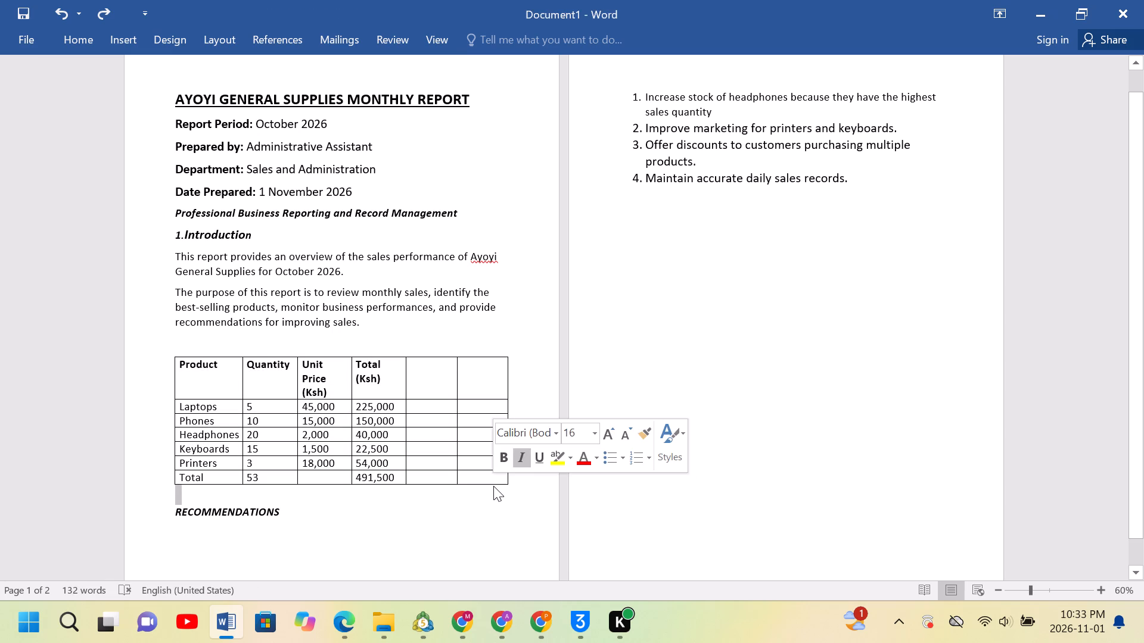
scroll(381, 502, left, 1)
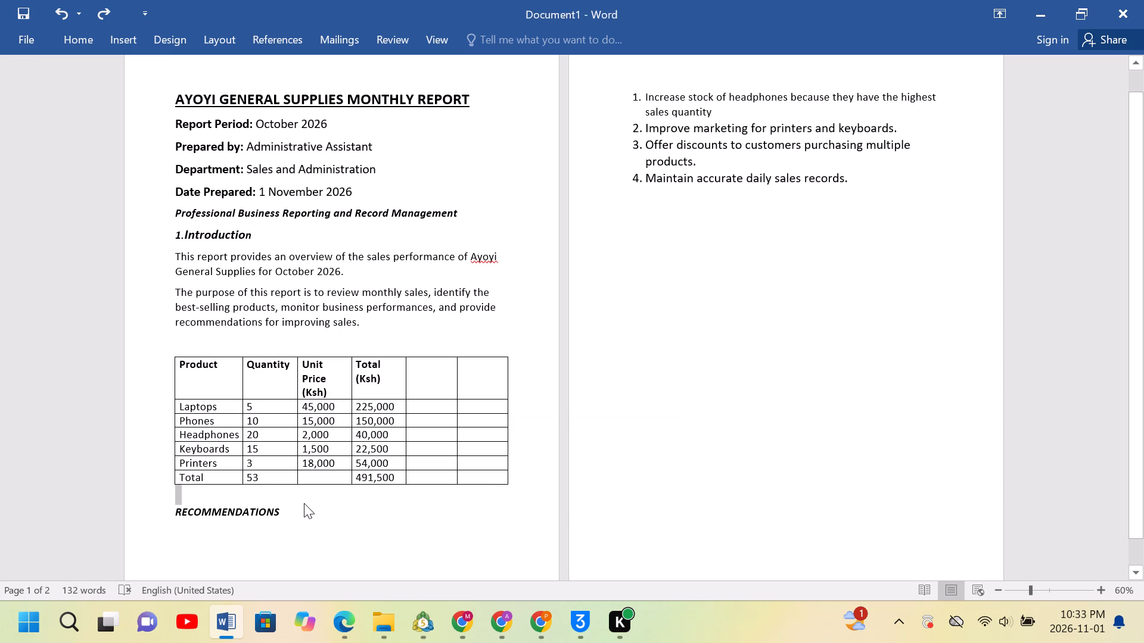
Underline the whole "1.Introduction" heading.
drag(272, 239, 198, 236)
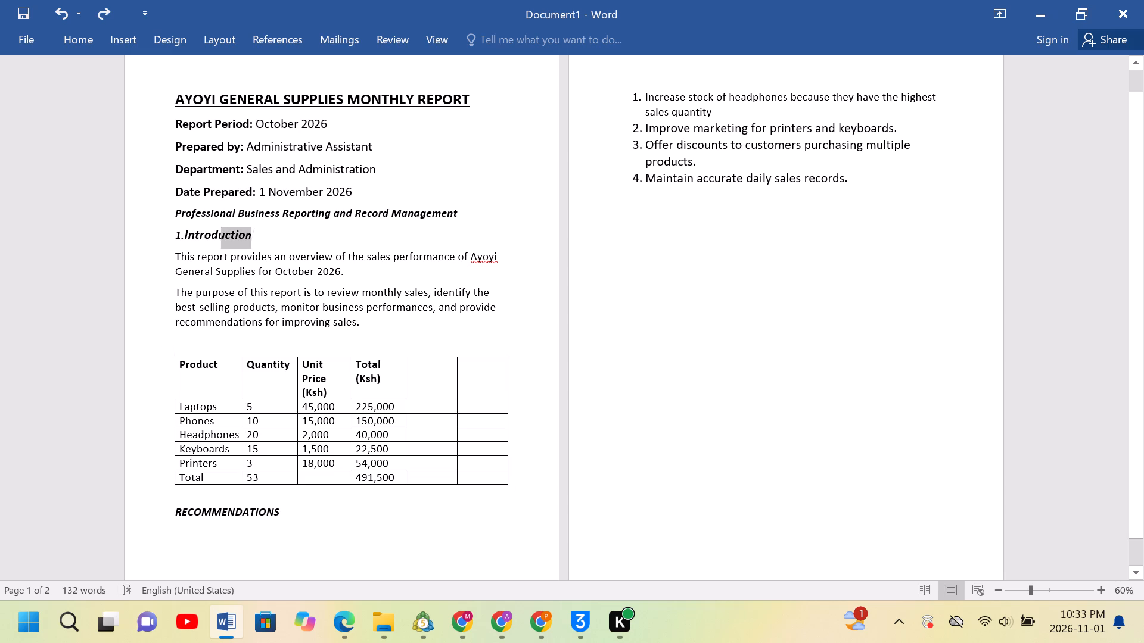
drag(198, 236, 163, 236)
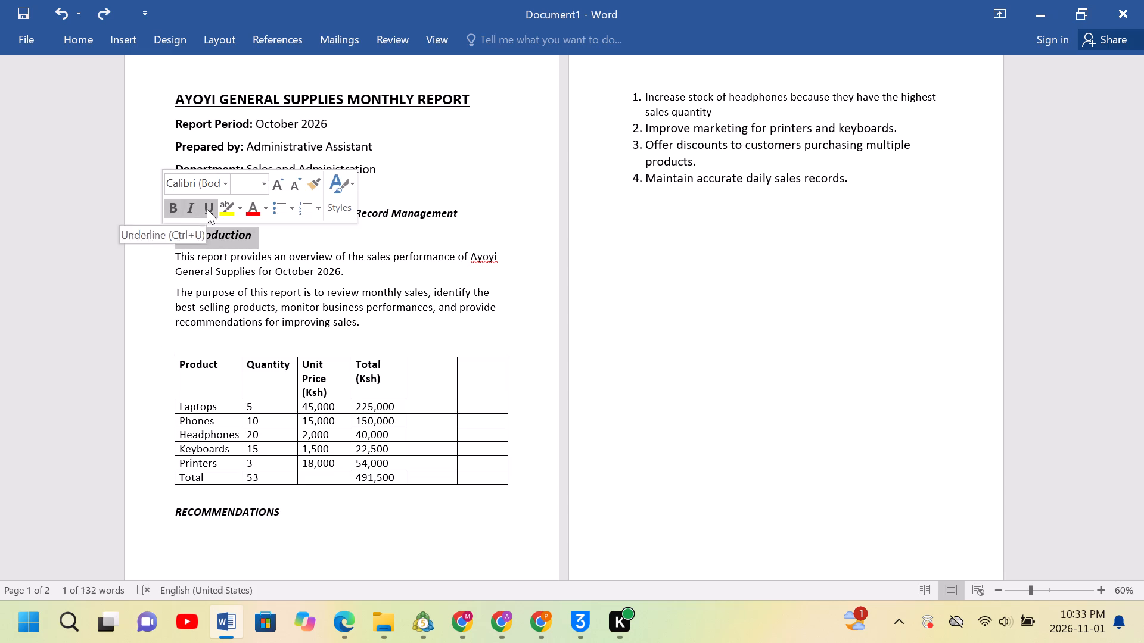
click(207, 209)
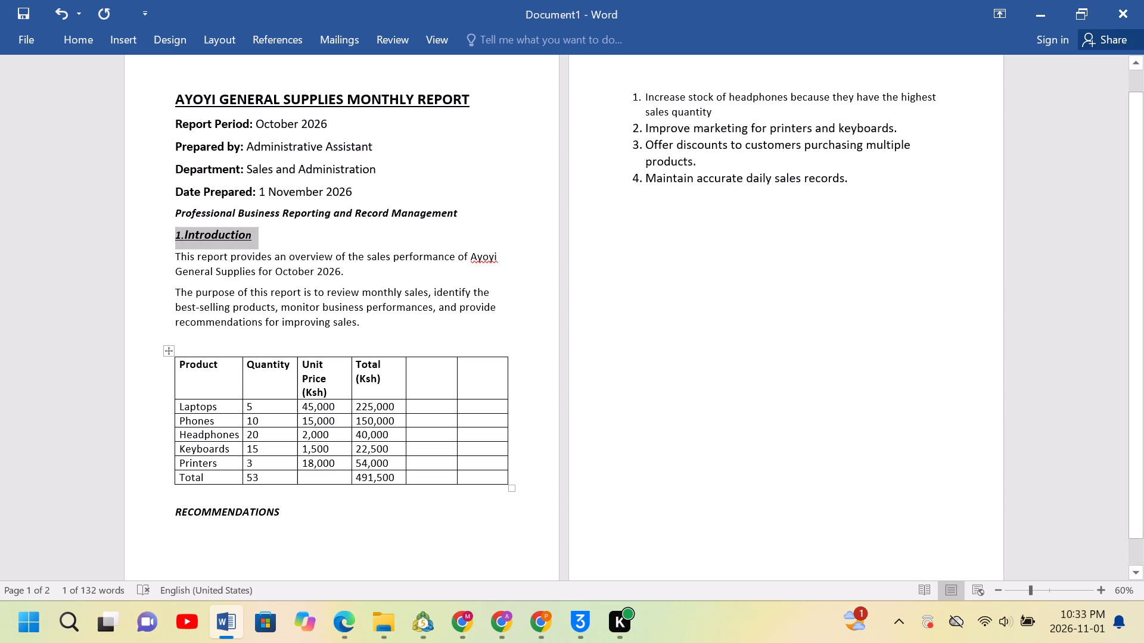
Underline the "RECOMMENDATIONS" heading below the sales table.
drag(300, 514, 172, 497)
click(214, 467)
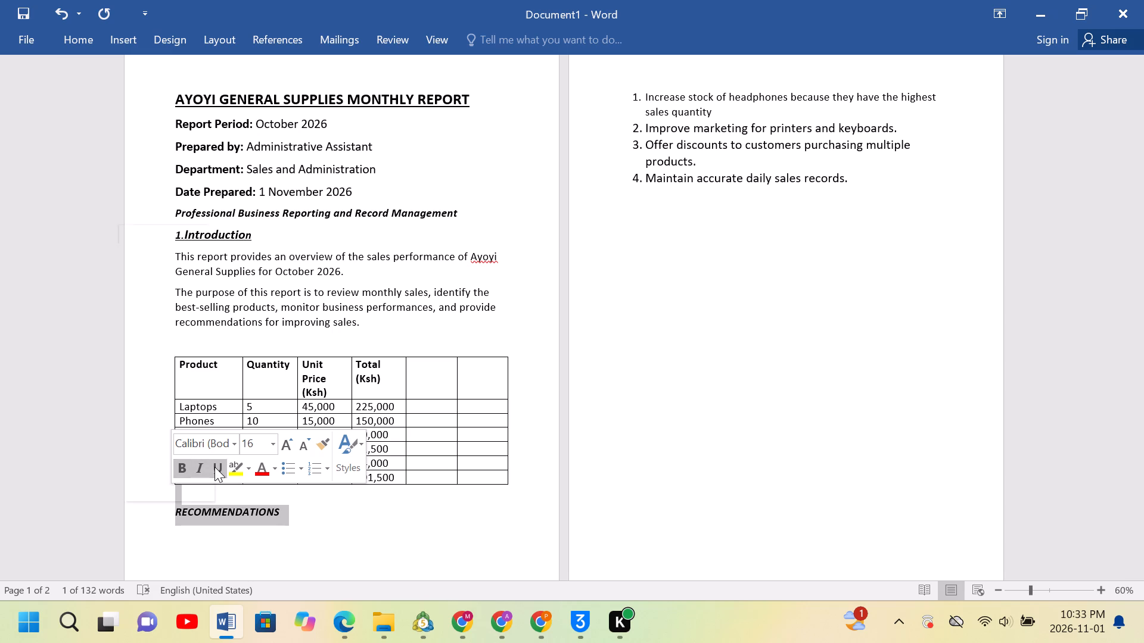
click(212, 509)
click(353, 504)
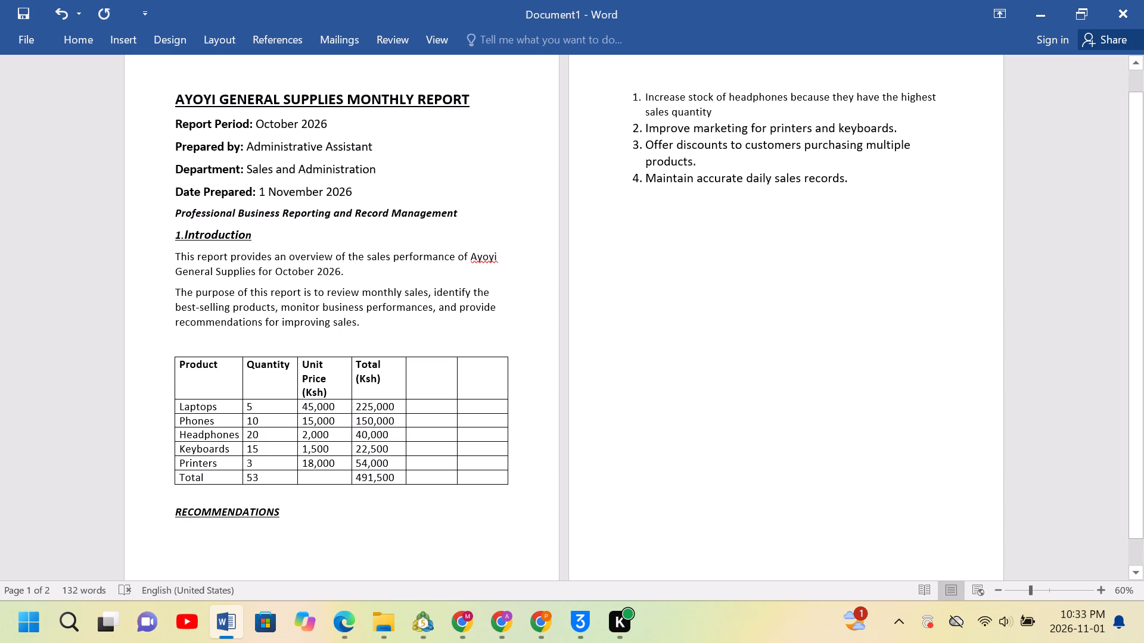
Insert the section number "2." in front of the "RECOMMENDATIONS" heading.
click(172, 514)
key(2)
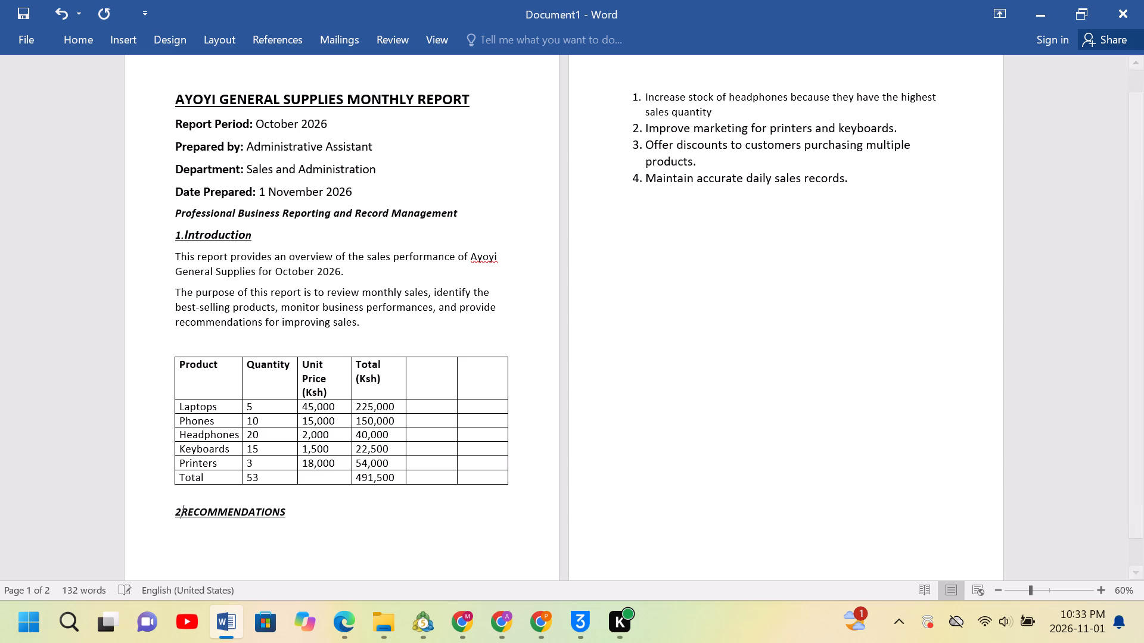
key(period)
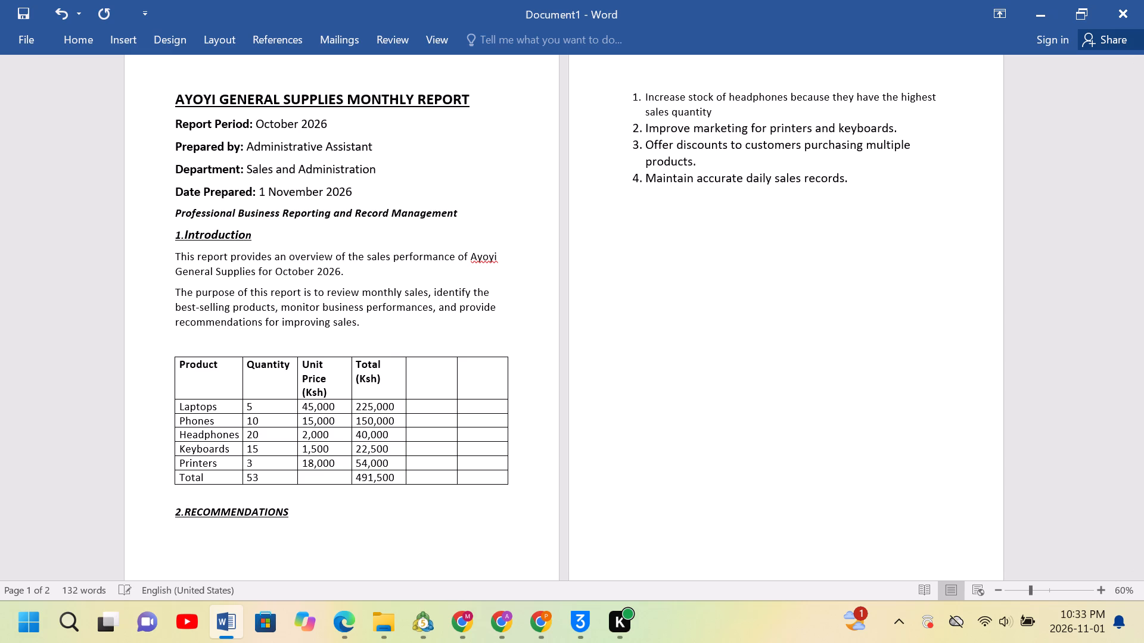
Add a space between "2." and "RECOMMENDATIONS" in the heading below the sales table.
key(space)
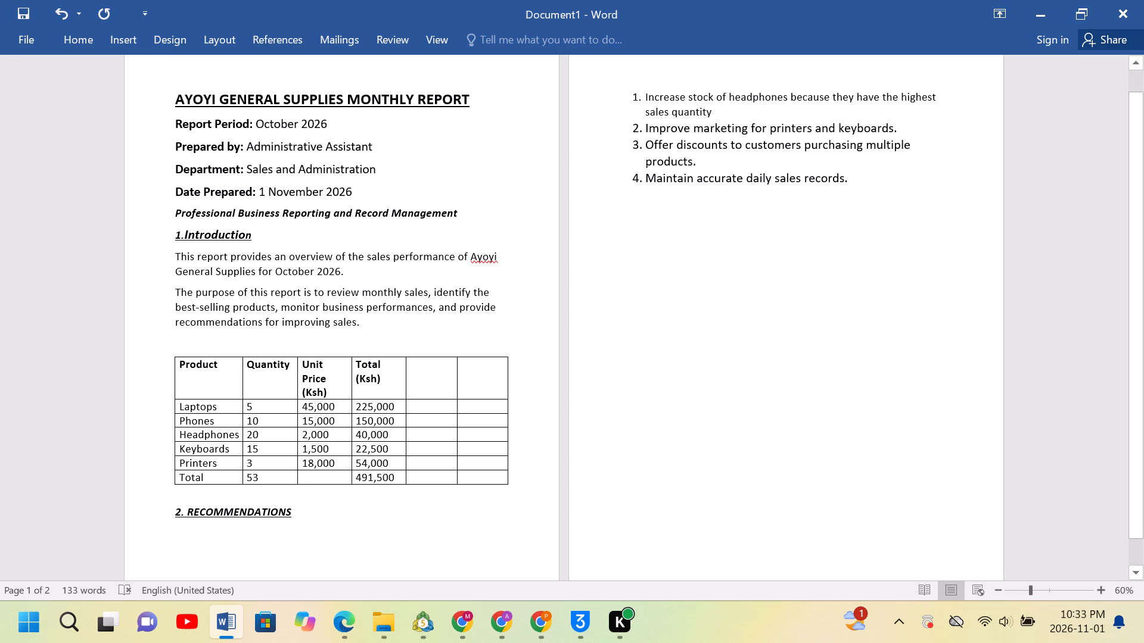
Remove the underline from the whole "2. RECOMMENDATIONS" heading, including its number.
click(306, 520)
drag(311, 513, 179, 513)
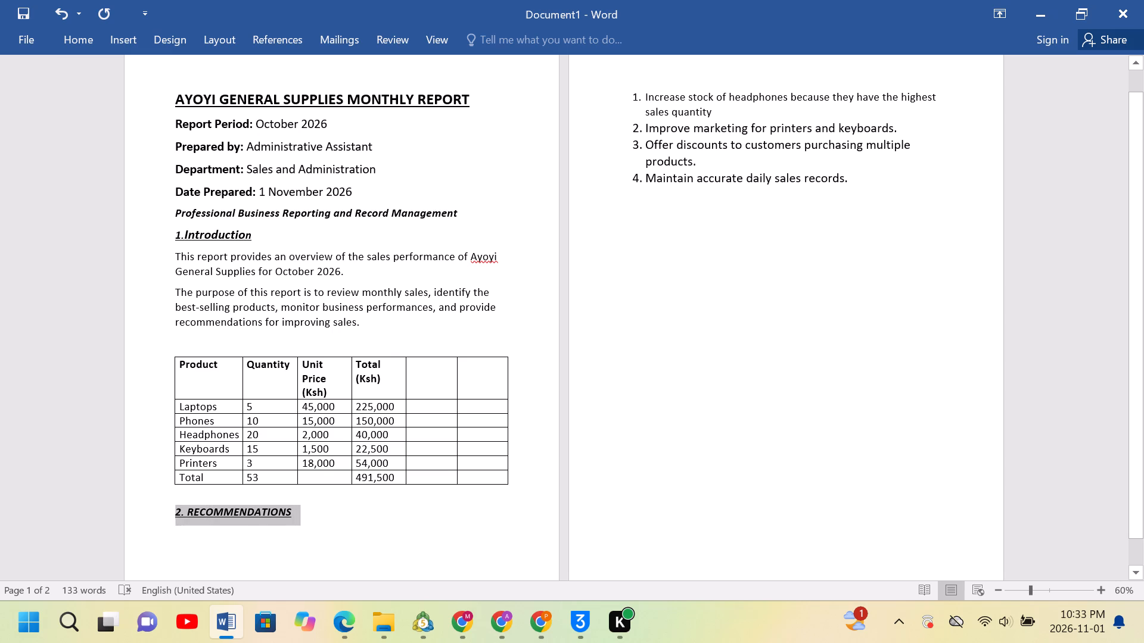
drag(179, 513, 191, 513)
drag(191, 513, 191, 512)
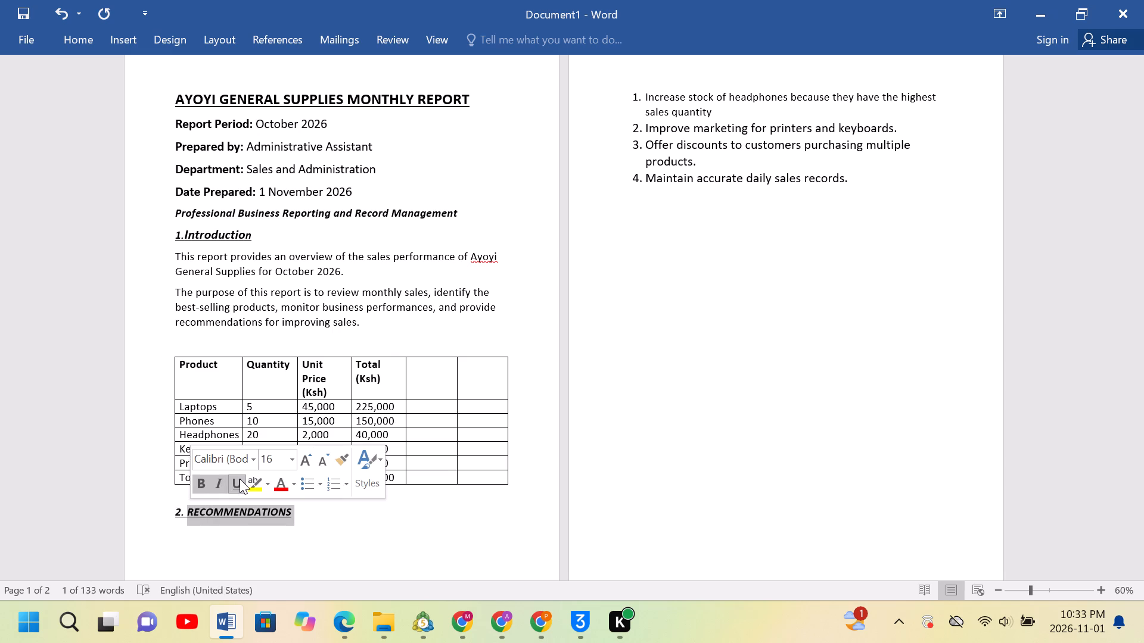
click(240, 479)
click(276, 553)
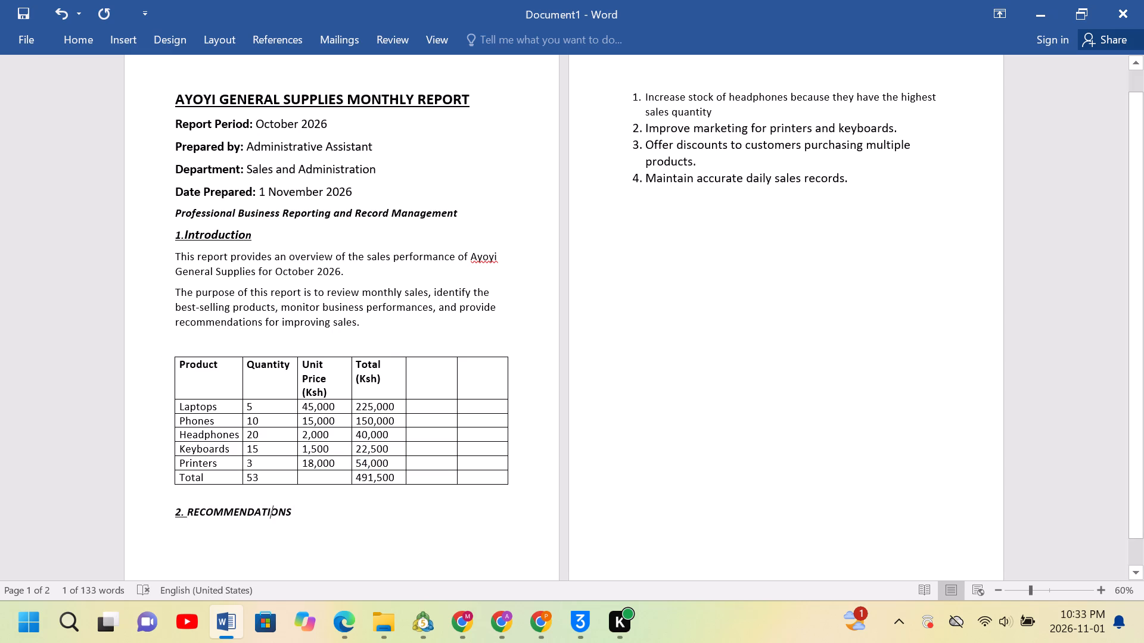
drag(320, 491, 313, 511)
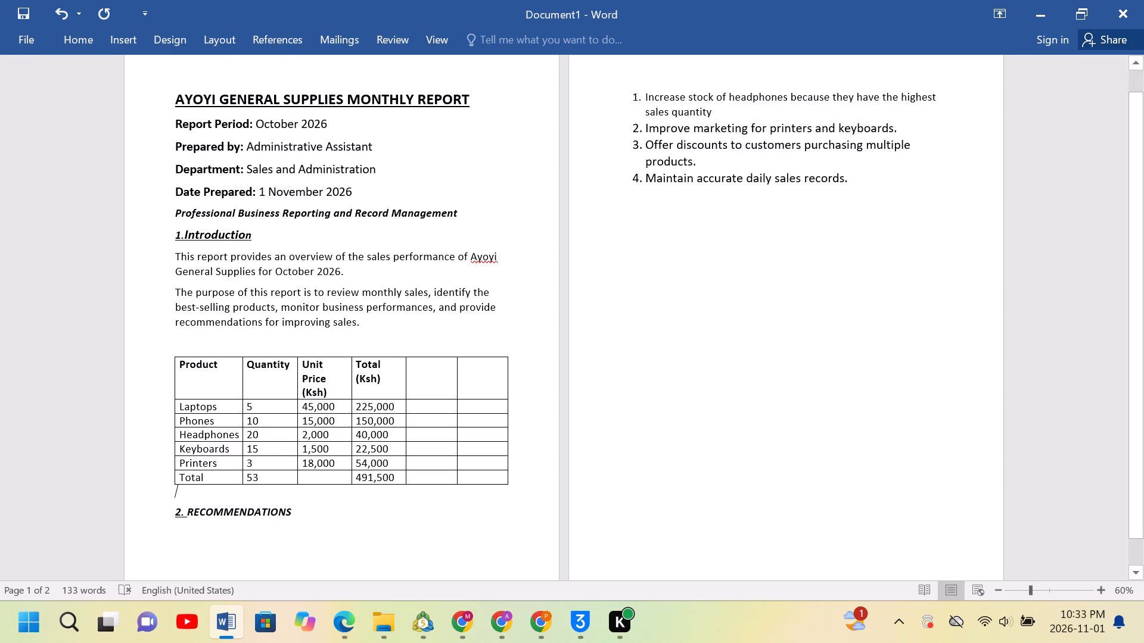
drag(313, 511, 310, 517)
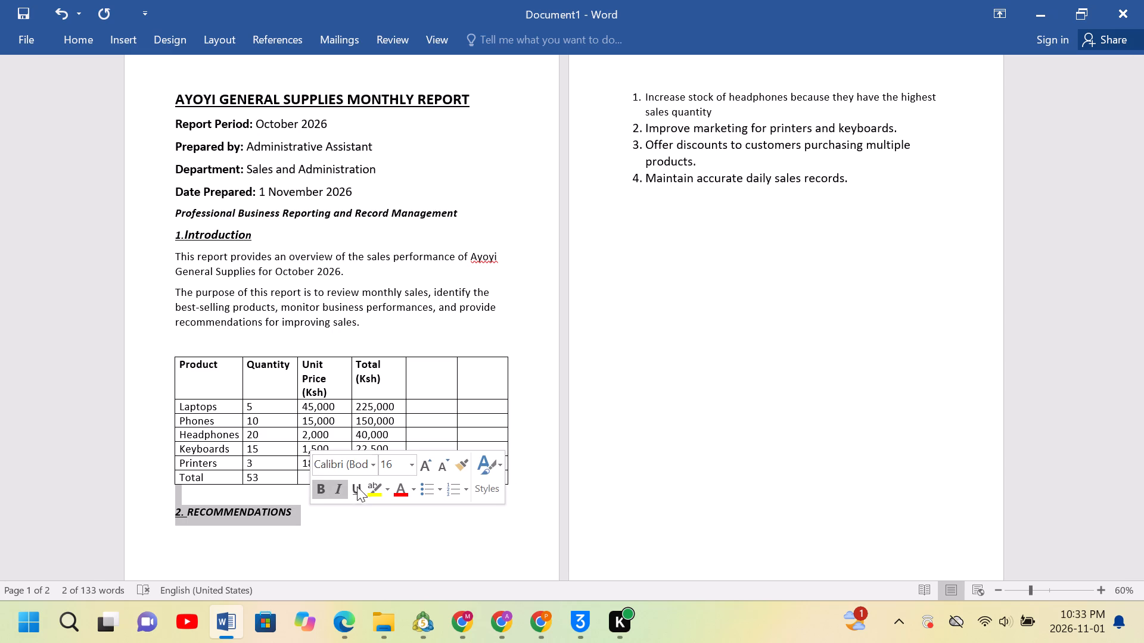
click(359, 491)
click(342, 538)
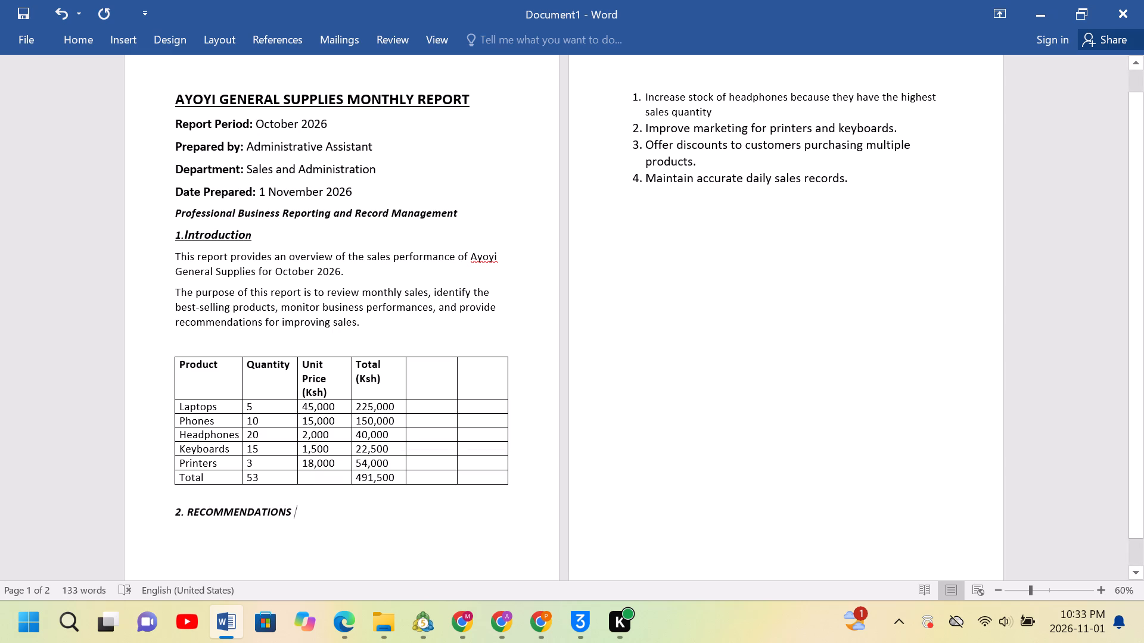
Underline only the word "RECOMMENDATIONS" in the second heading, excluding the number "2.".
drag(323, 522, 179, 511)
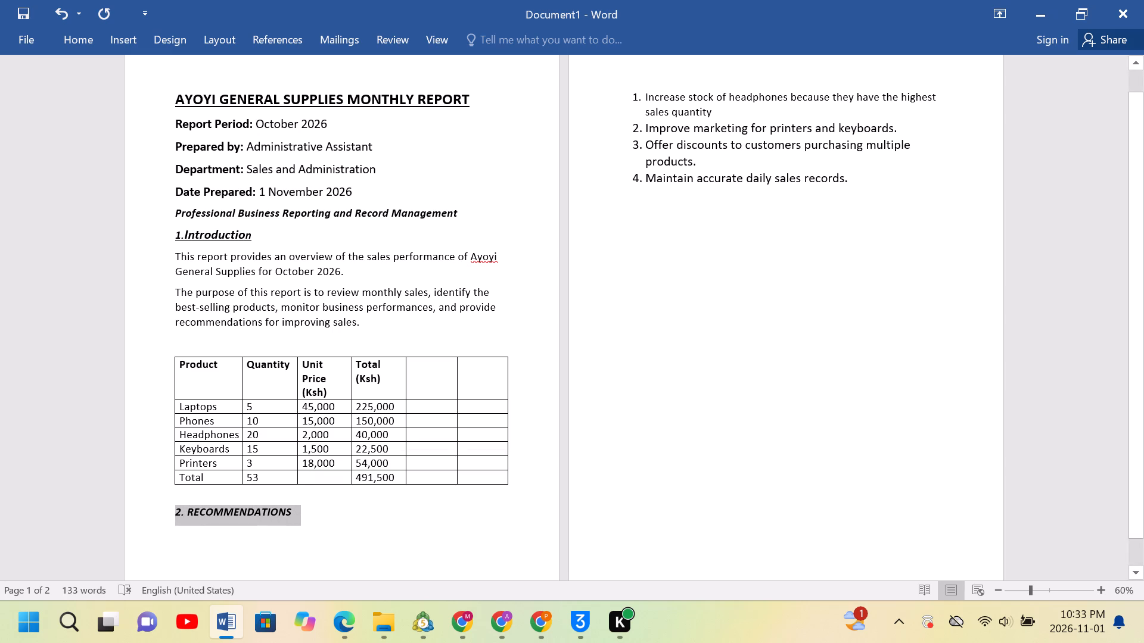
drag(179, 511, 187, 512)
drag(187, 512, 190, 511)
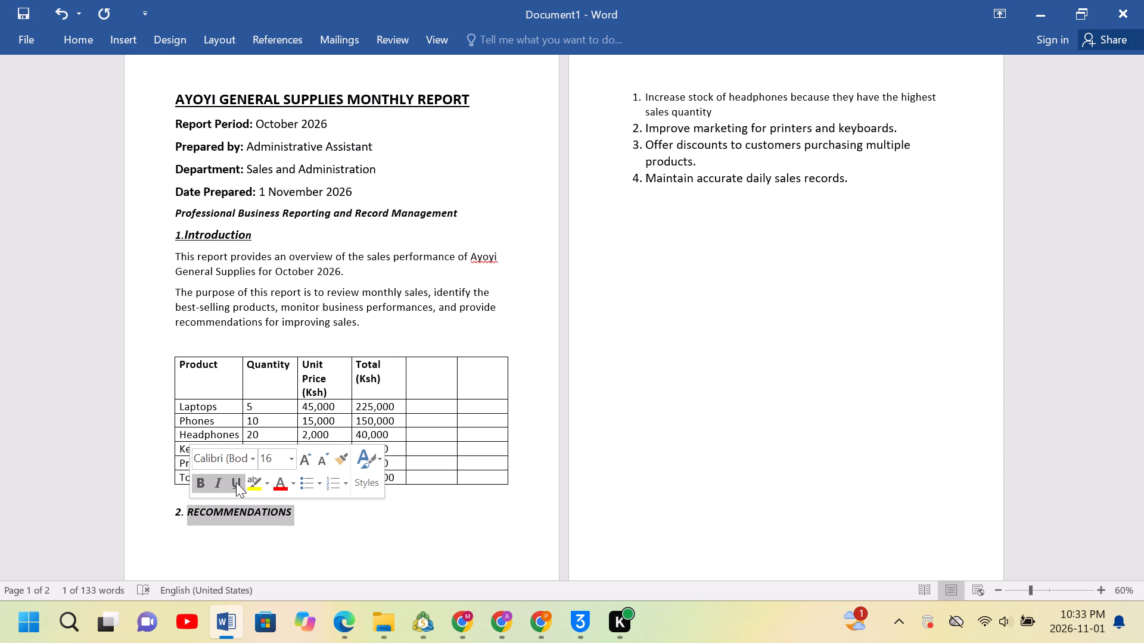
click(236, 482)
click(322, 523)
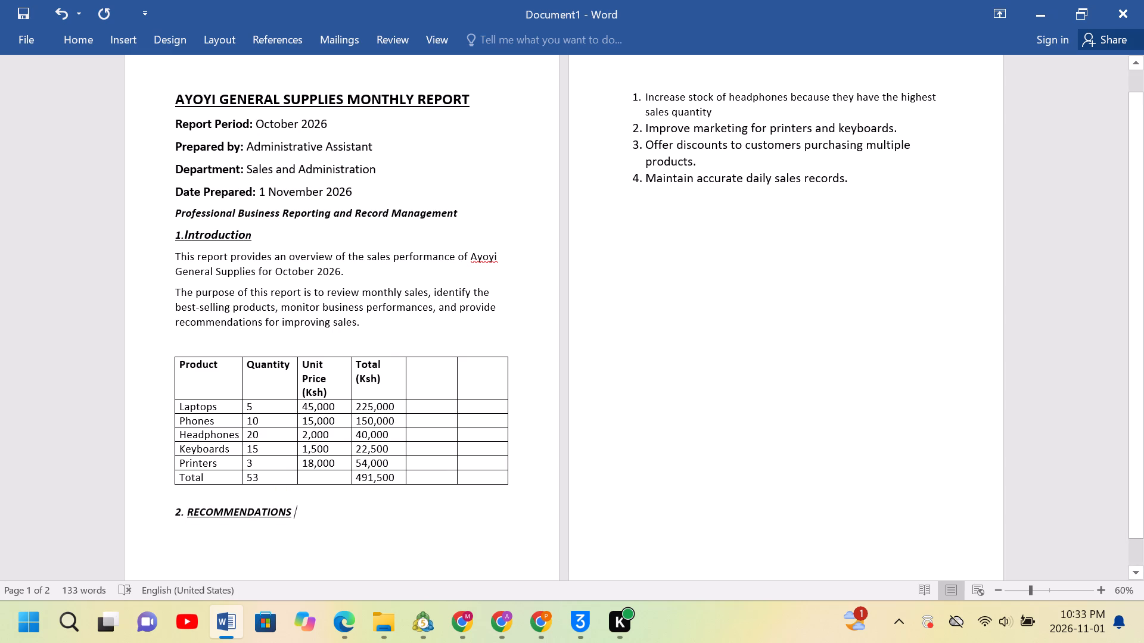
Remove the underline from the whole "1.Introduction" heading.
drag(263, 238, 229, 230)
drag(229, 230, 164, 229)
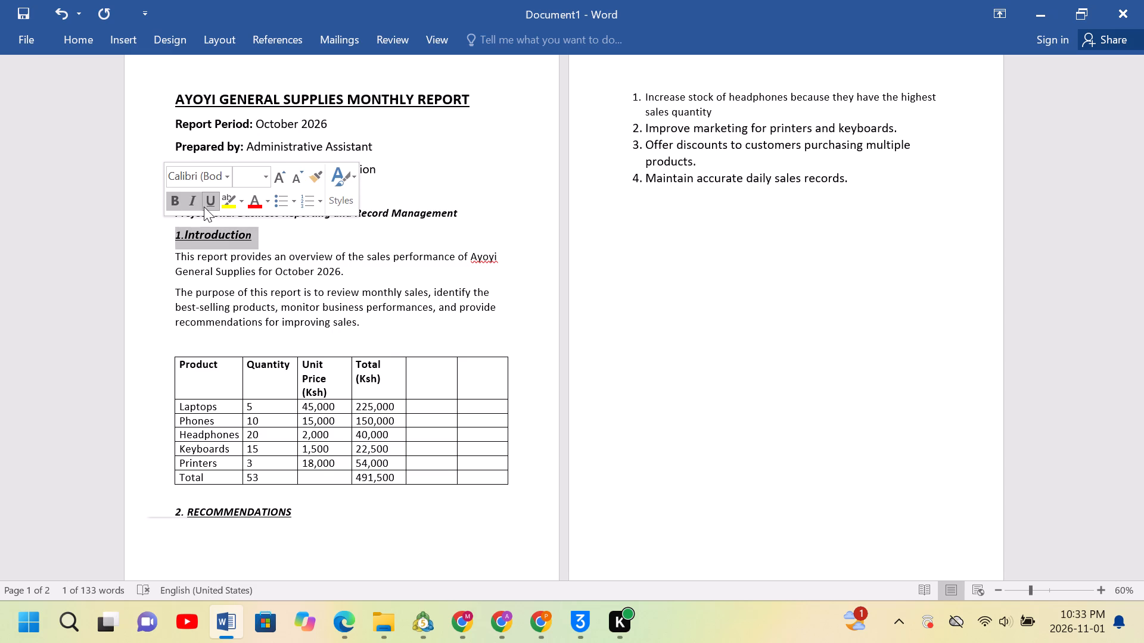
click(205, 207)
click(319, 236)
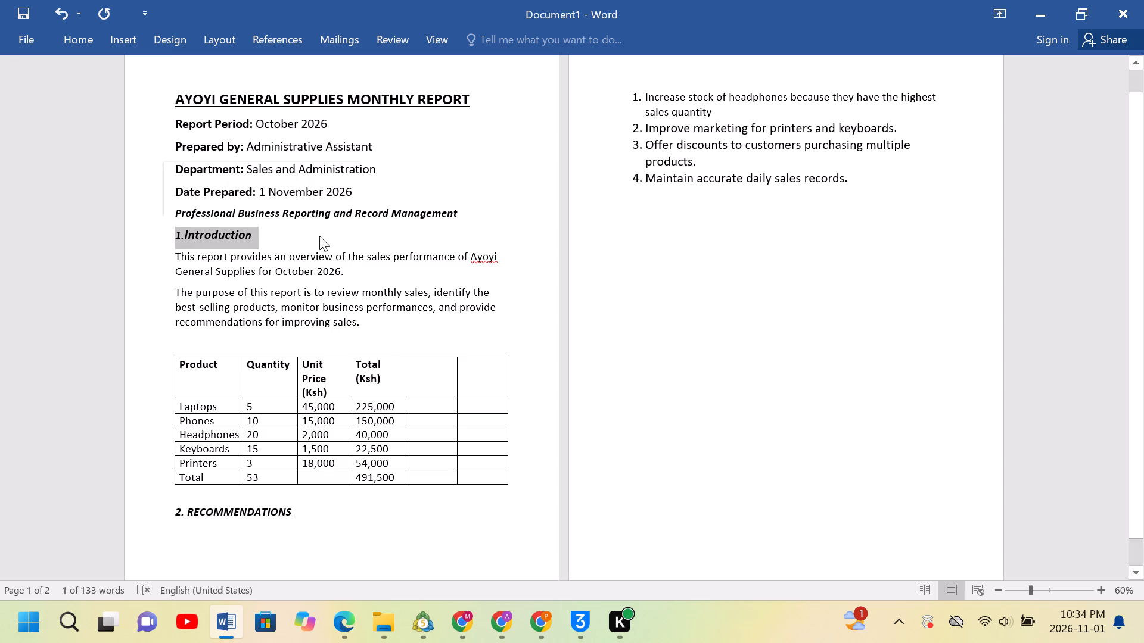
Underline only the word "Introduction" in the first heading, excluding the number 1.
drag(319, 236, 233, 238)
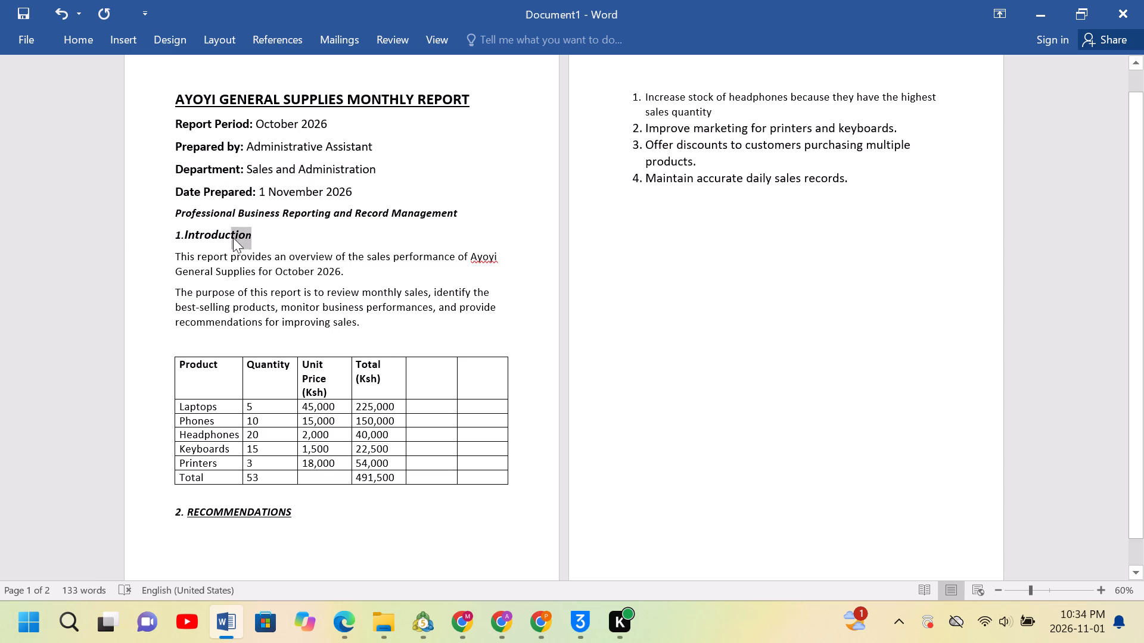
drag(233, 238, 189, 237)
drag(189, 237, 184, 237)
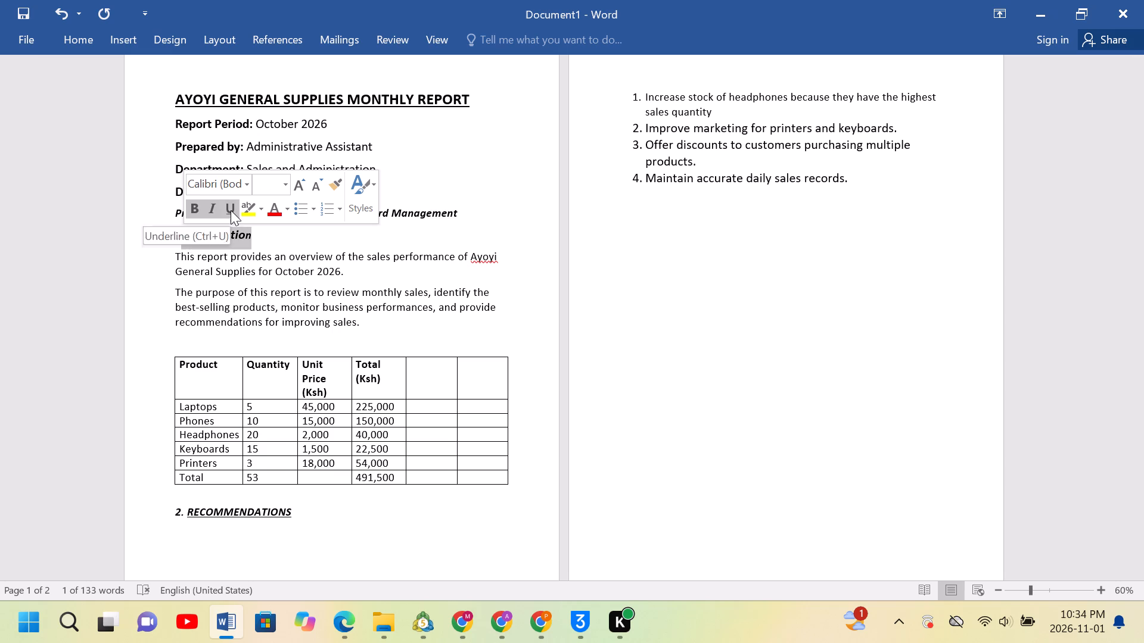
click(231, 210)
click(285, 237)
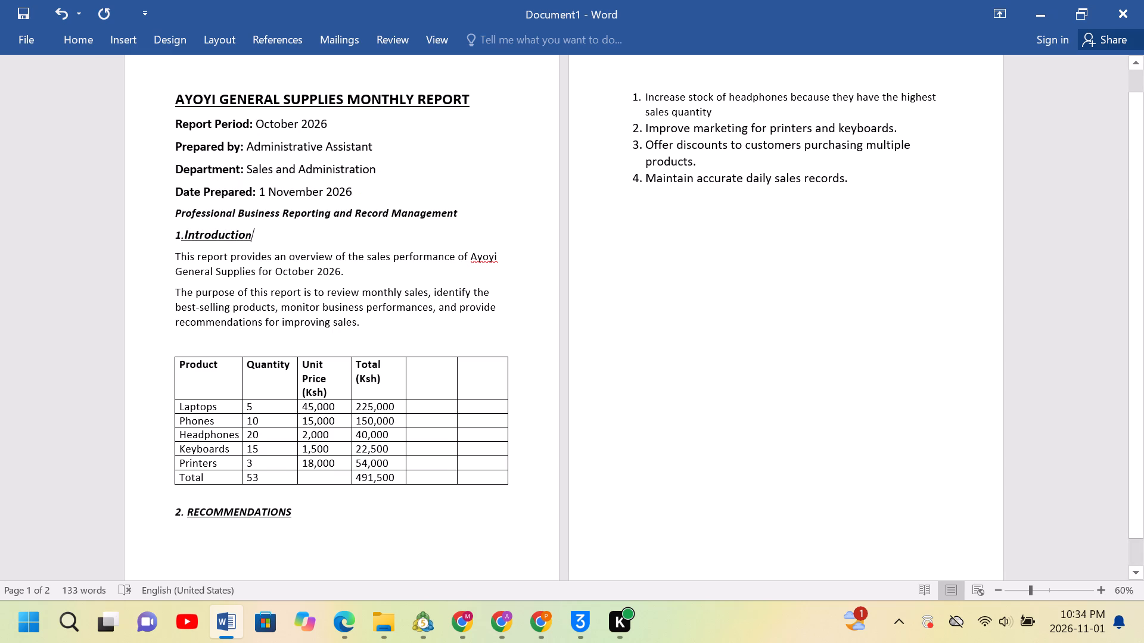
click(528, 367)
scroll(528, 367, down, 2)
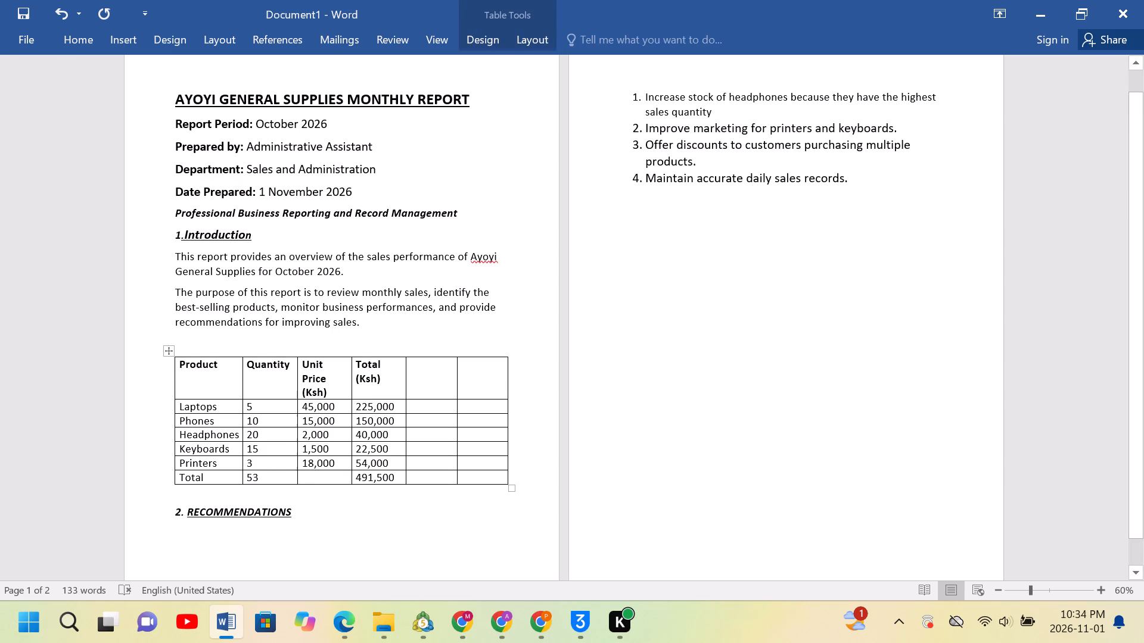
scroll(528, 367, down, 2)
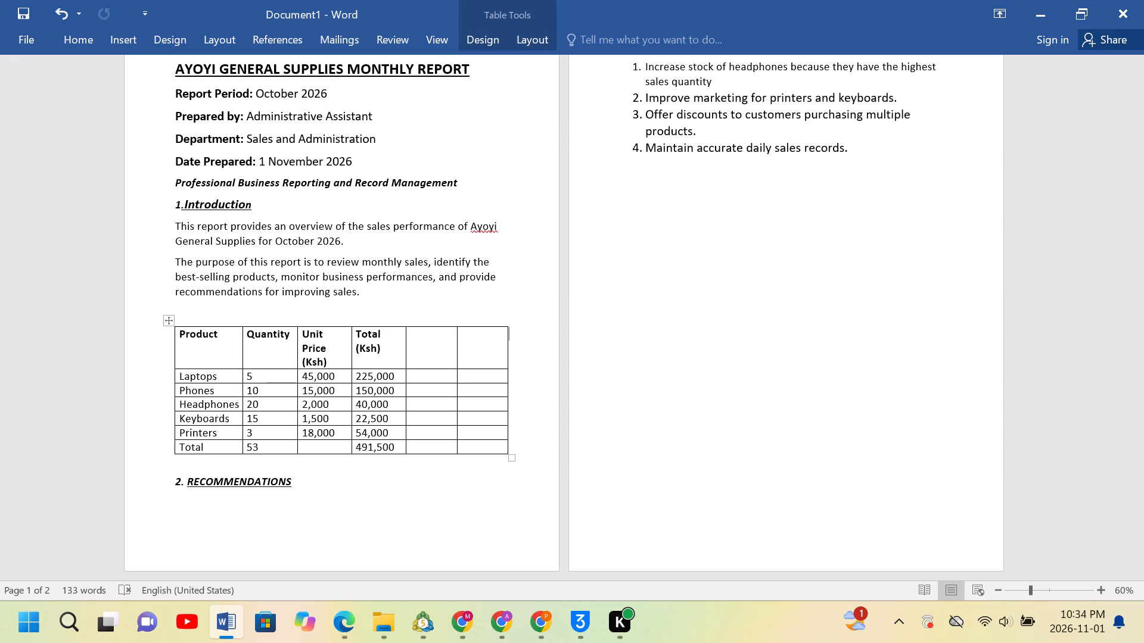
Open the Save As options for the unsaved report document.
click(35, 45)
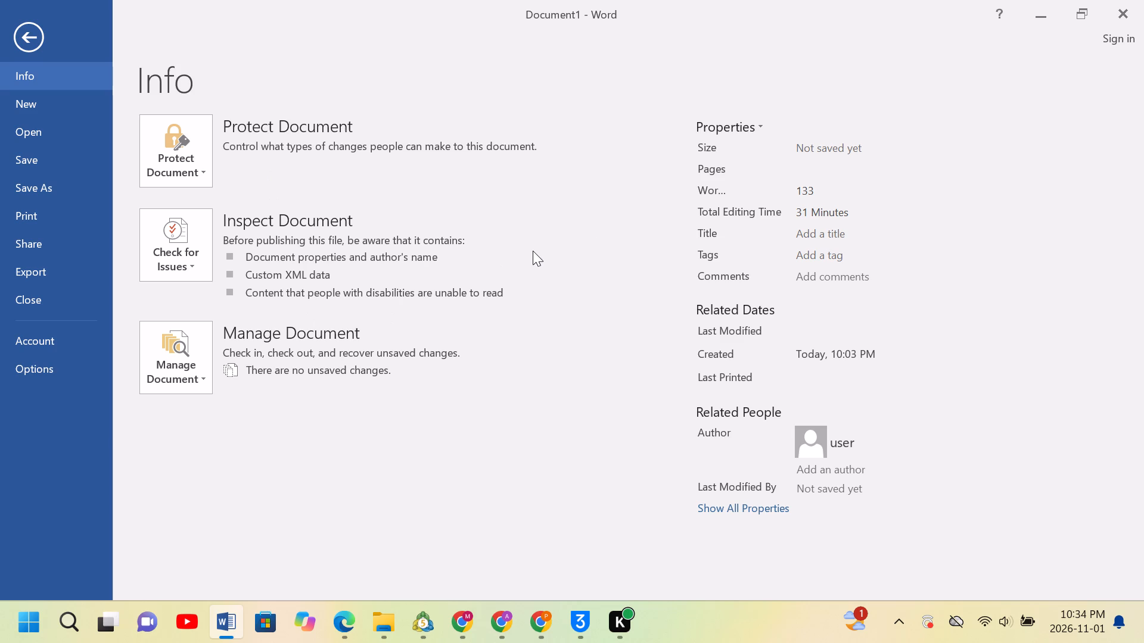
click(38, 185)
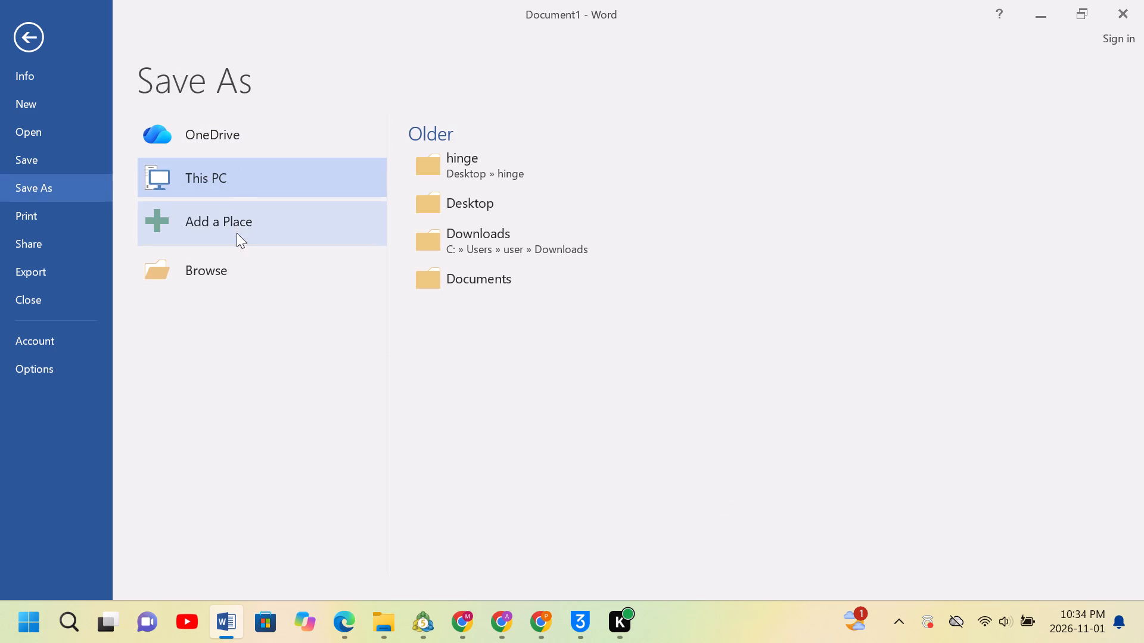
Save the document in the Documents folder as a Word Document named "Ayoyi monthly report".
click(450, 278)
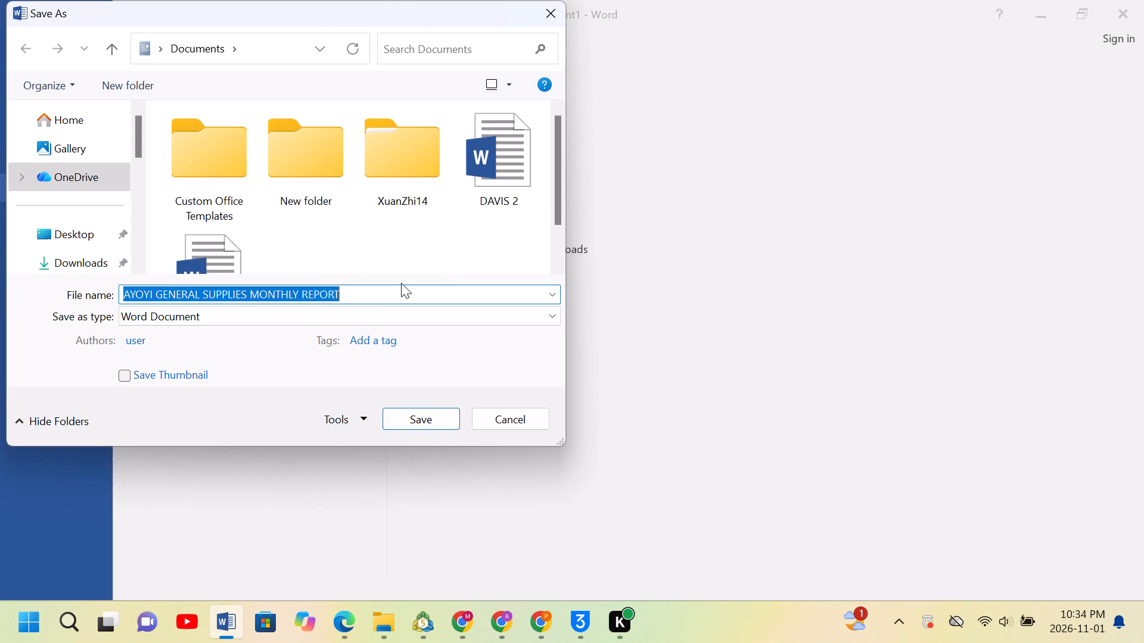
key(BackSpace)
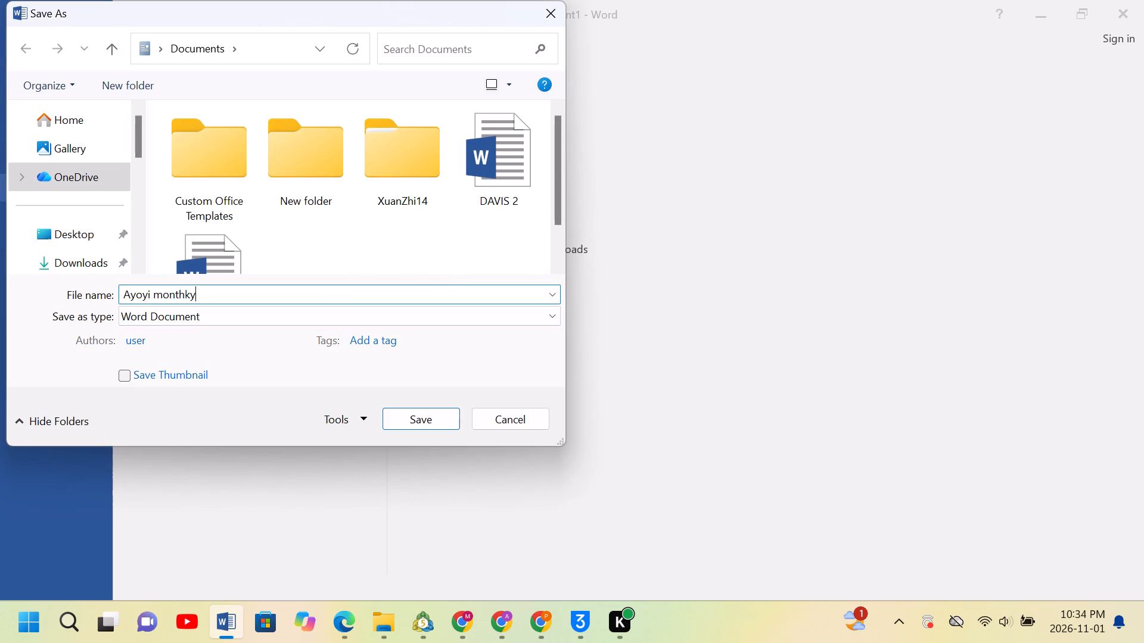
key(BackSpace)
key(BackSpace)
key(BackSpace)
key(BackSpace)
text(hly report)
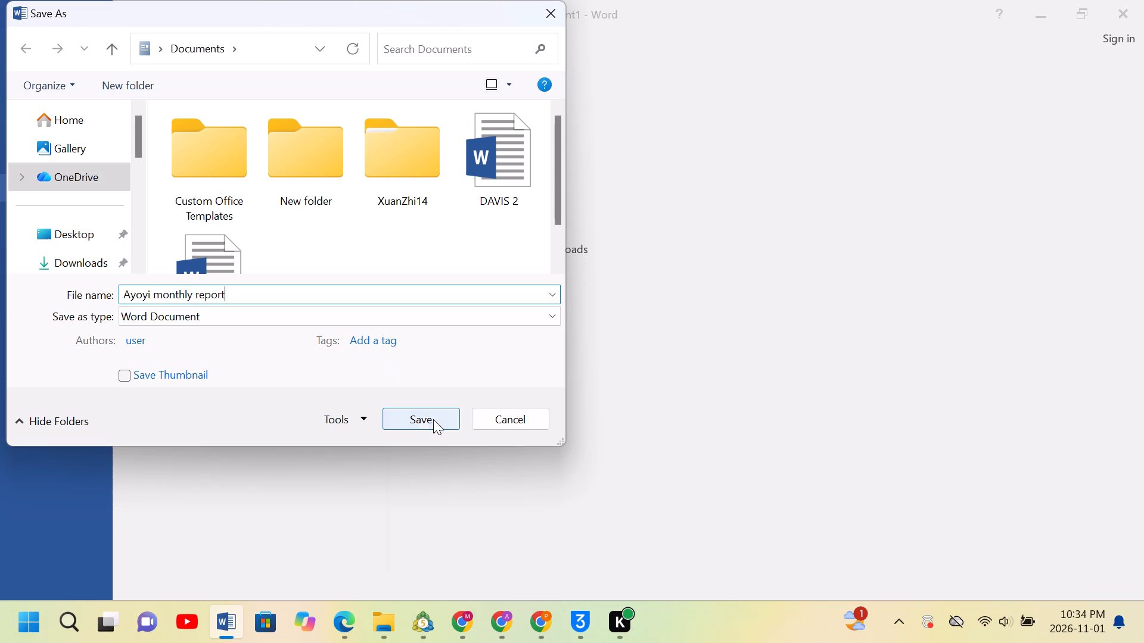
click(433, 419)
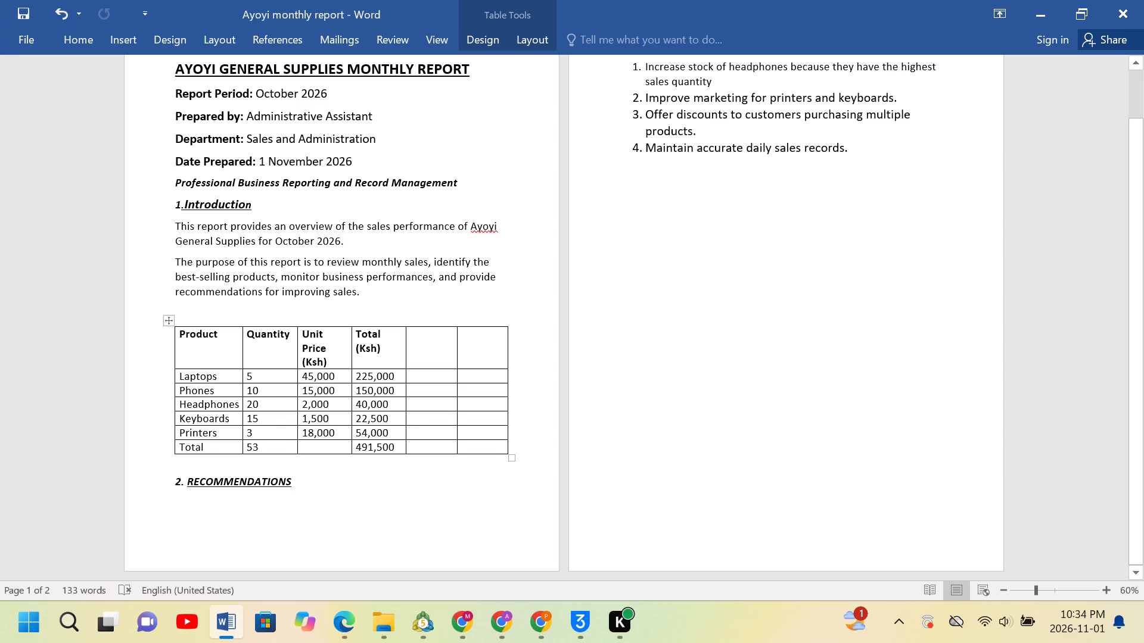
Switch to Google Chrome and open a new tab ready for entering a web address.
click(470, 622)
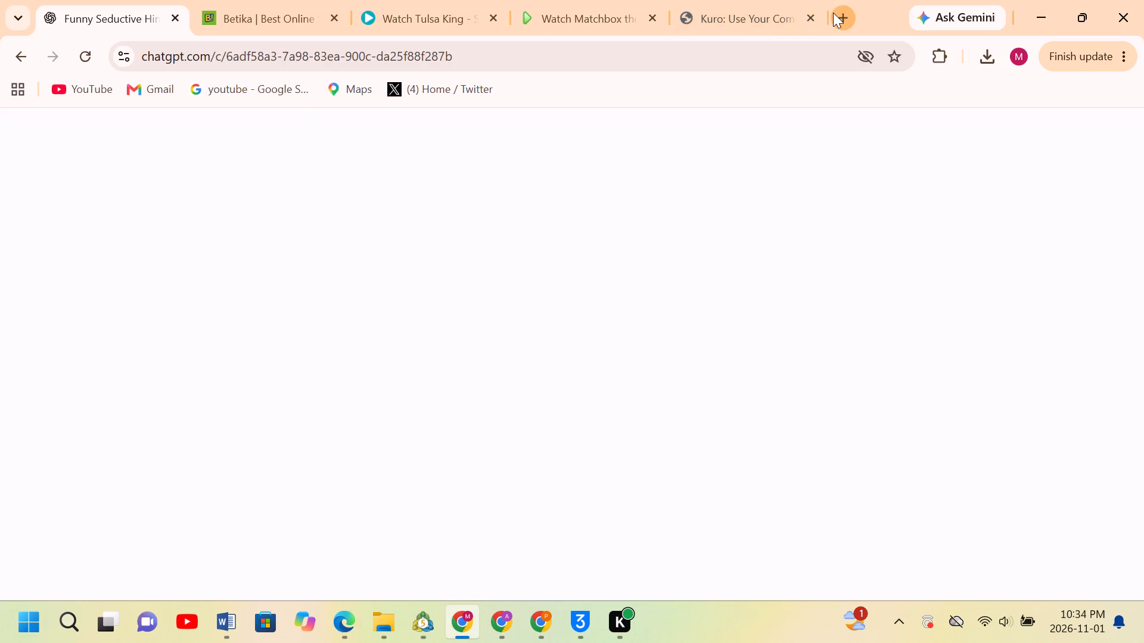
click(833, 13)
click(614, 55)
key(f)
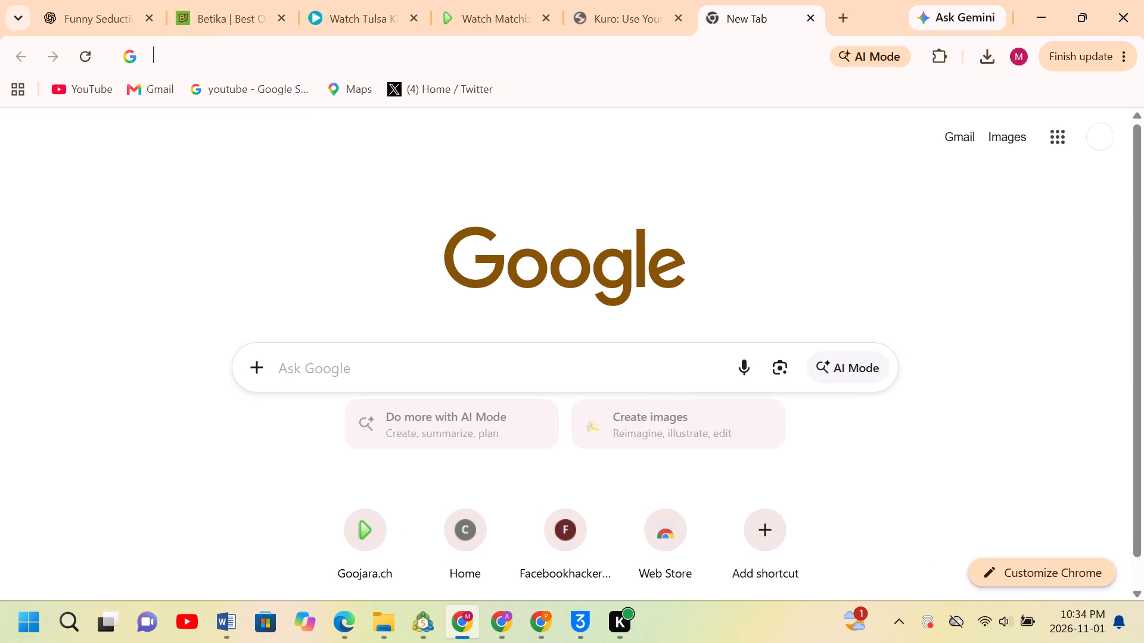
key(BackSpace)
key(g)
key(BackSpace)
key(BackSpace)
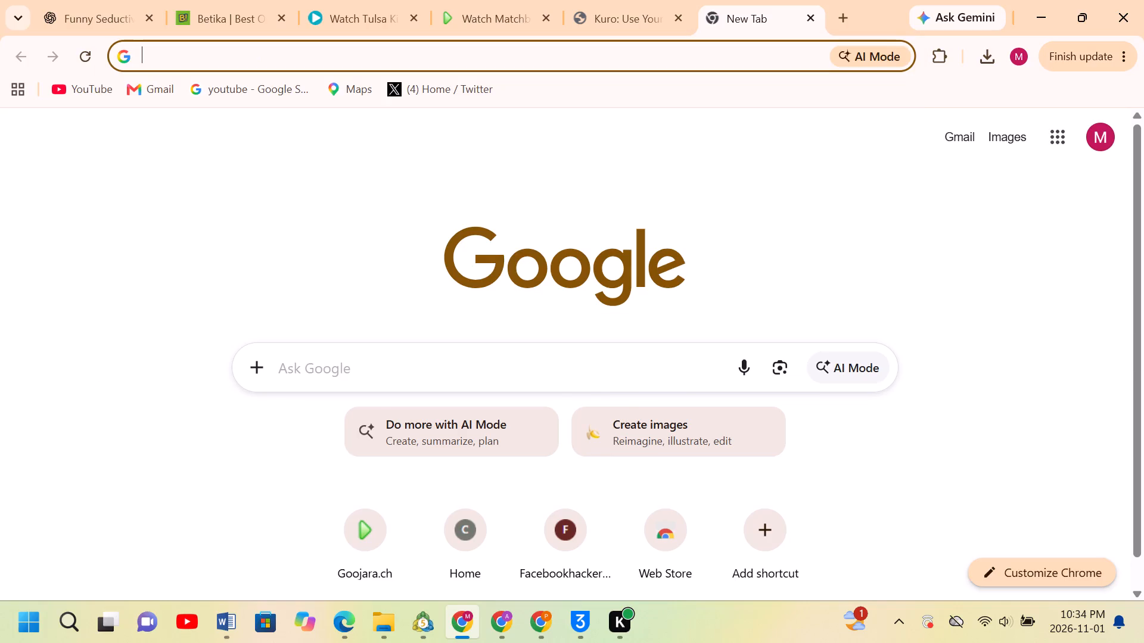
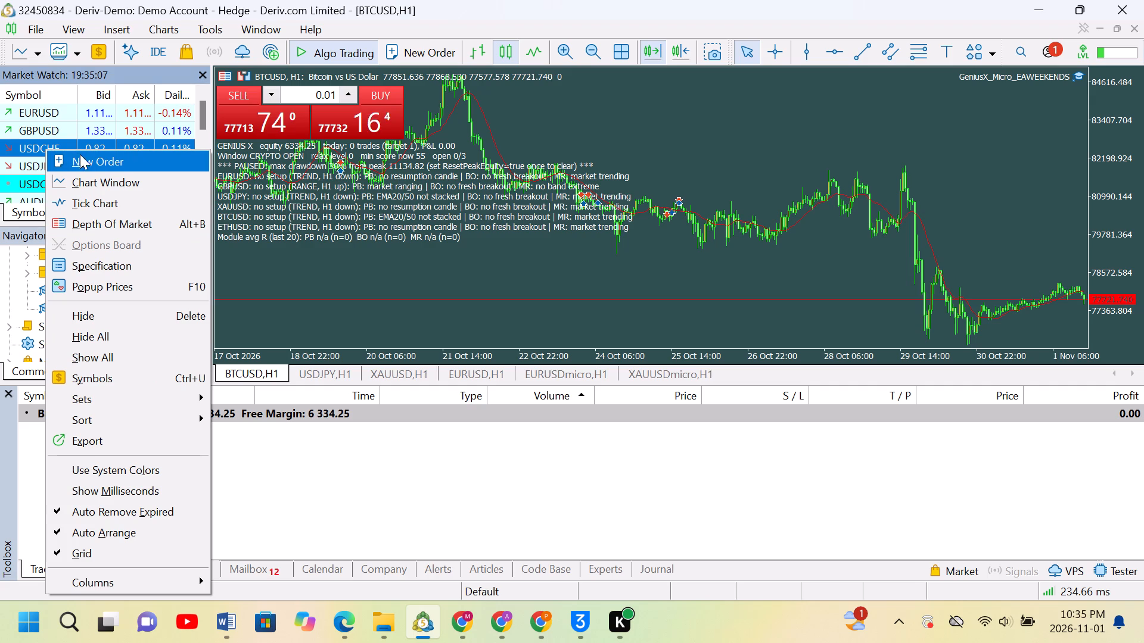
Open a new order ticket for USDCHF from the Market Watch in the MetaTrader 5 demo account.
click(89, 163)
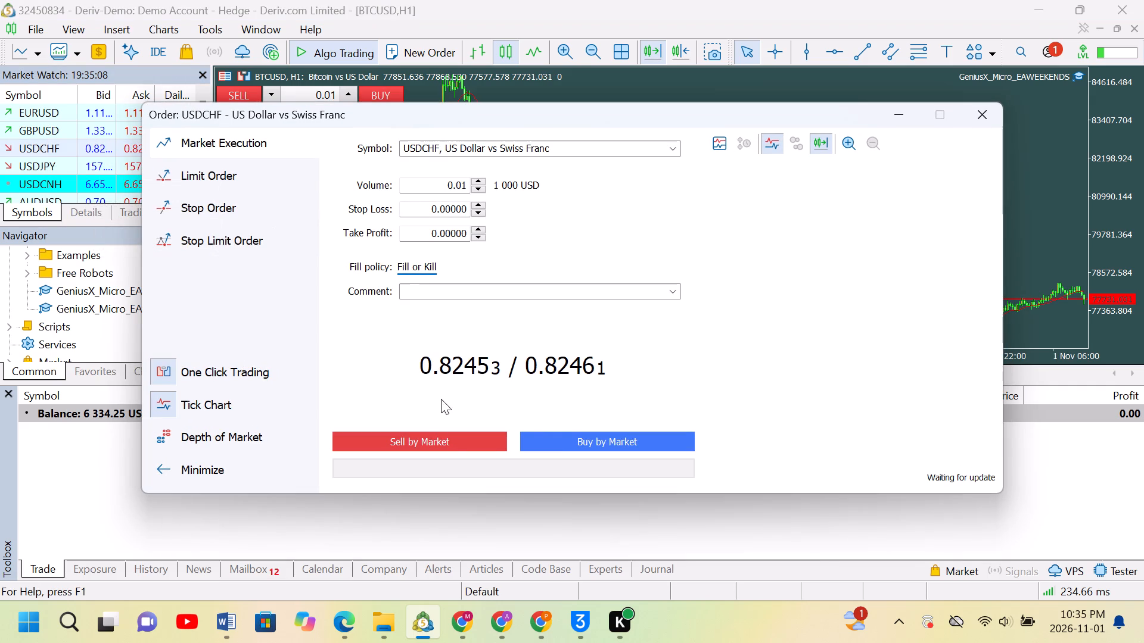
Place a market buy order for USDCHF with volume 0.01 and close the order window.
click(602, 445)
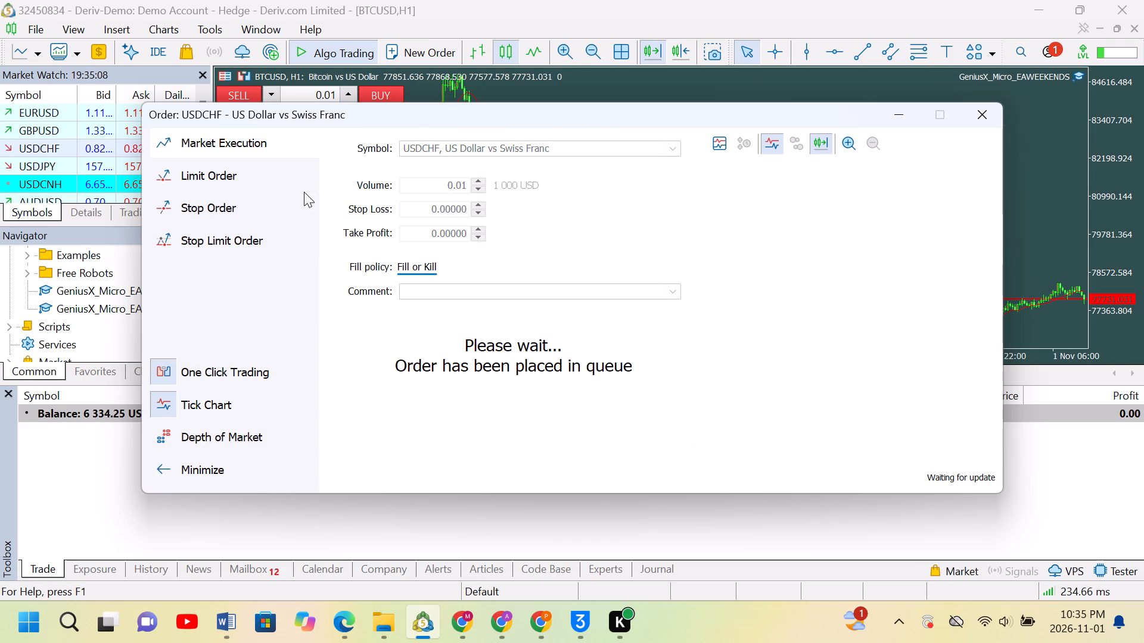
click(986, 117)
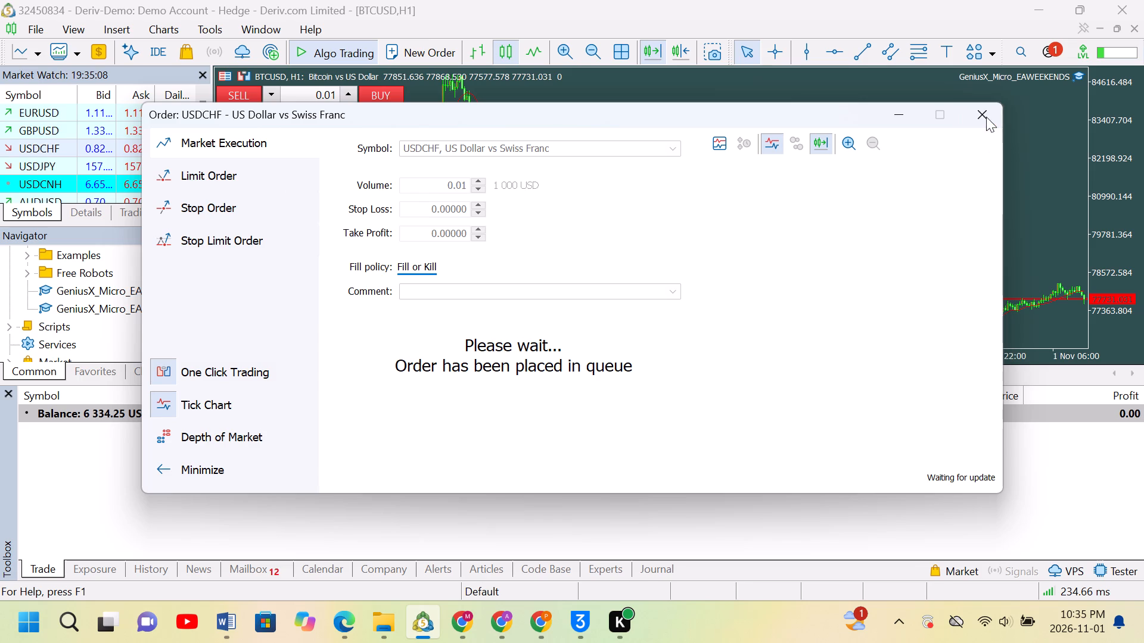